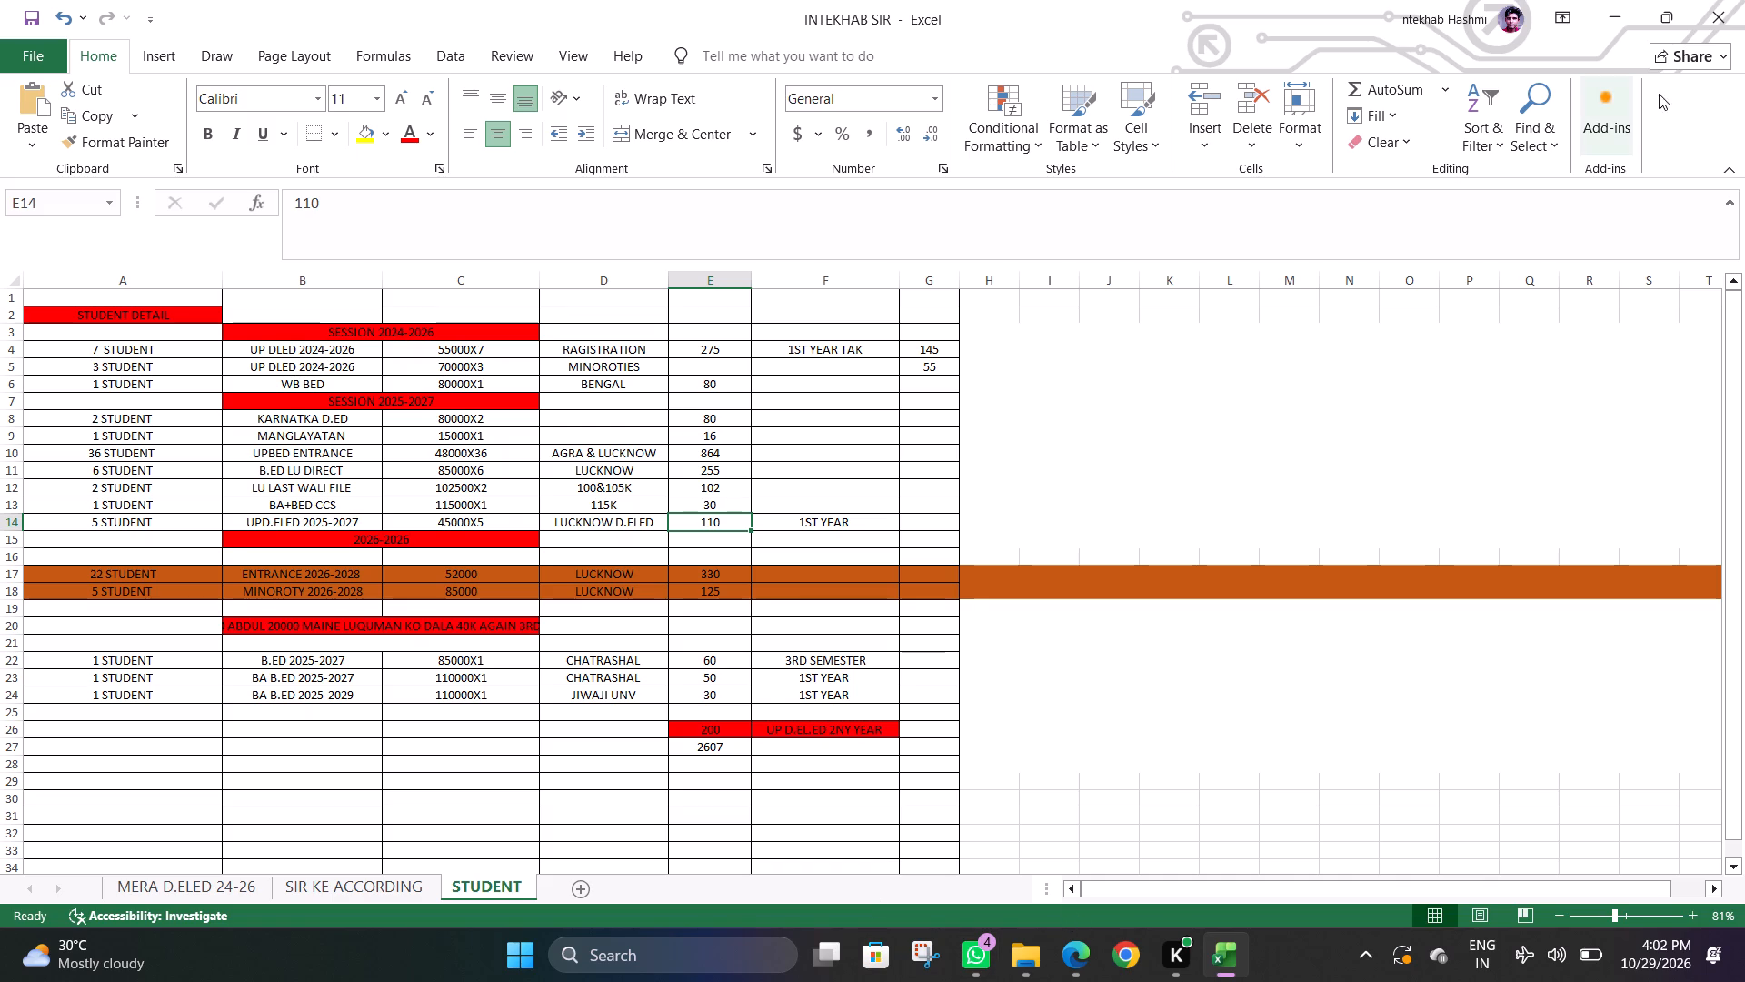
Close the INTEKHAB SIR workbook, saving its changes to the STUDENT DATA 2026 EDITING folder.
left_click(1744, 0)
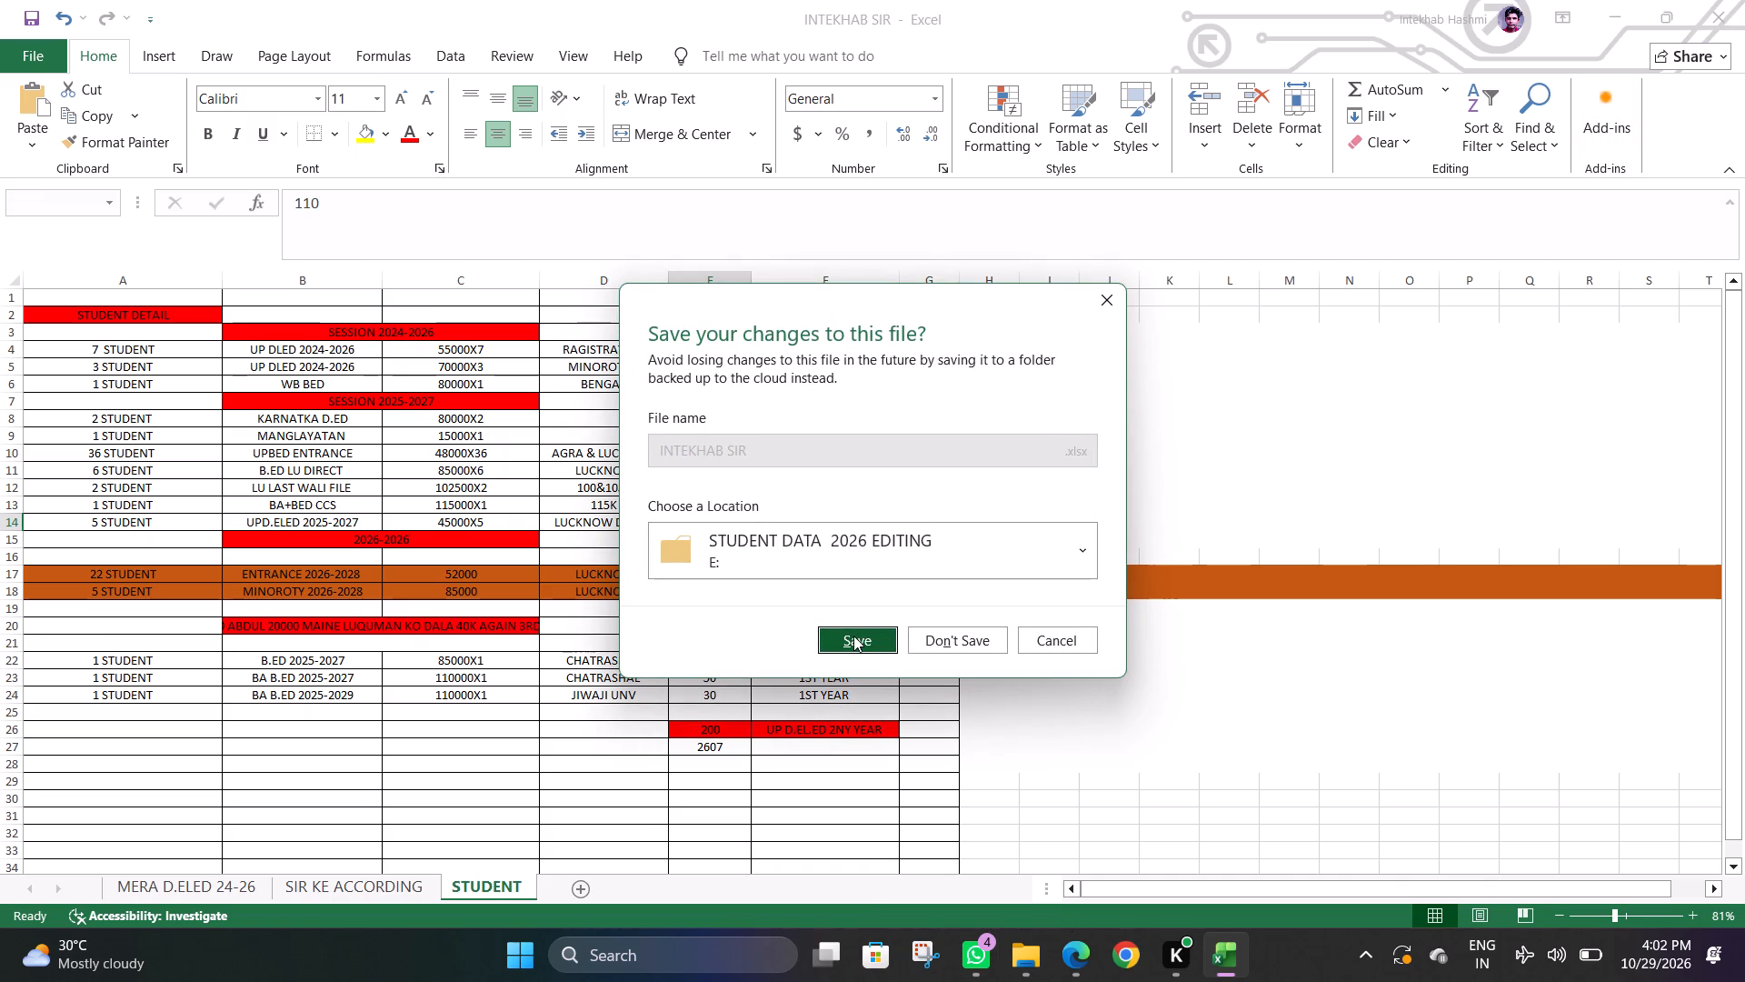
left_click(855, 640)
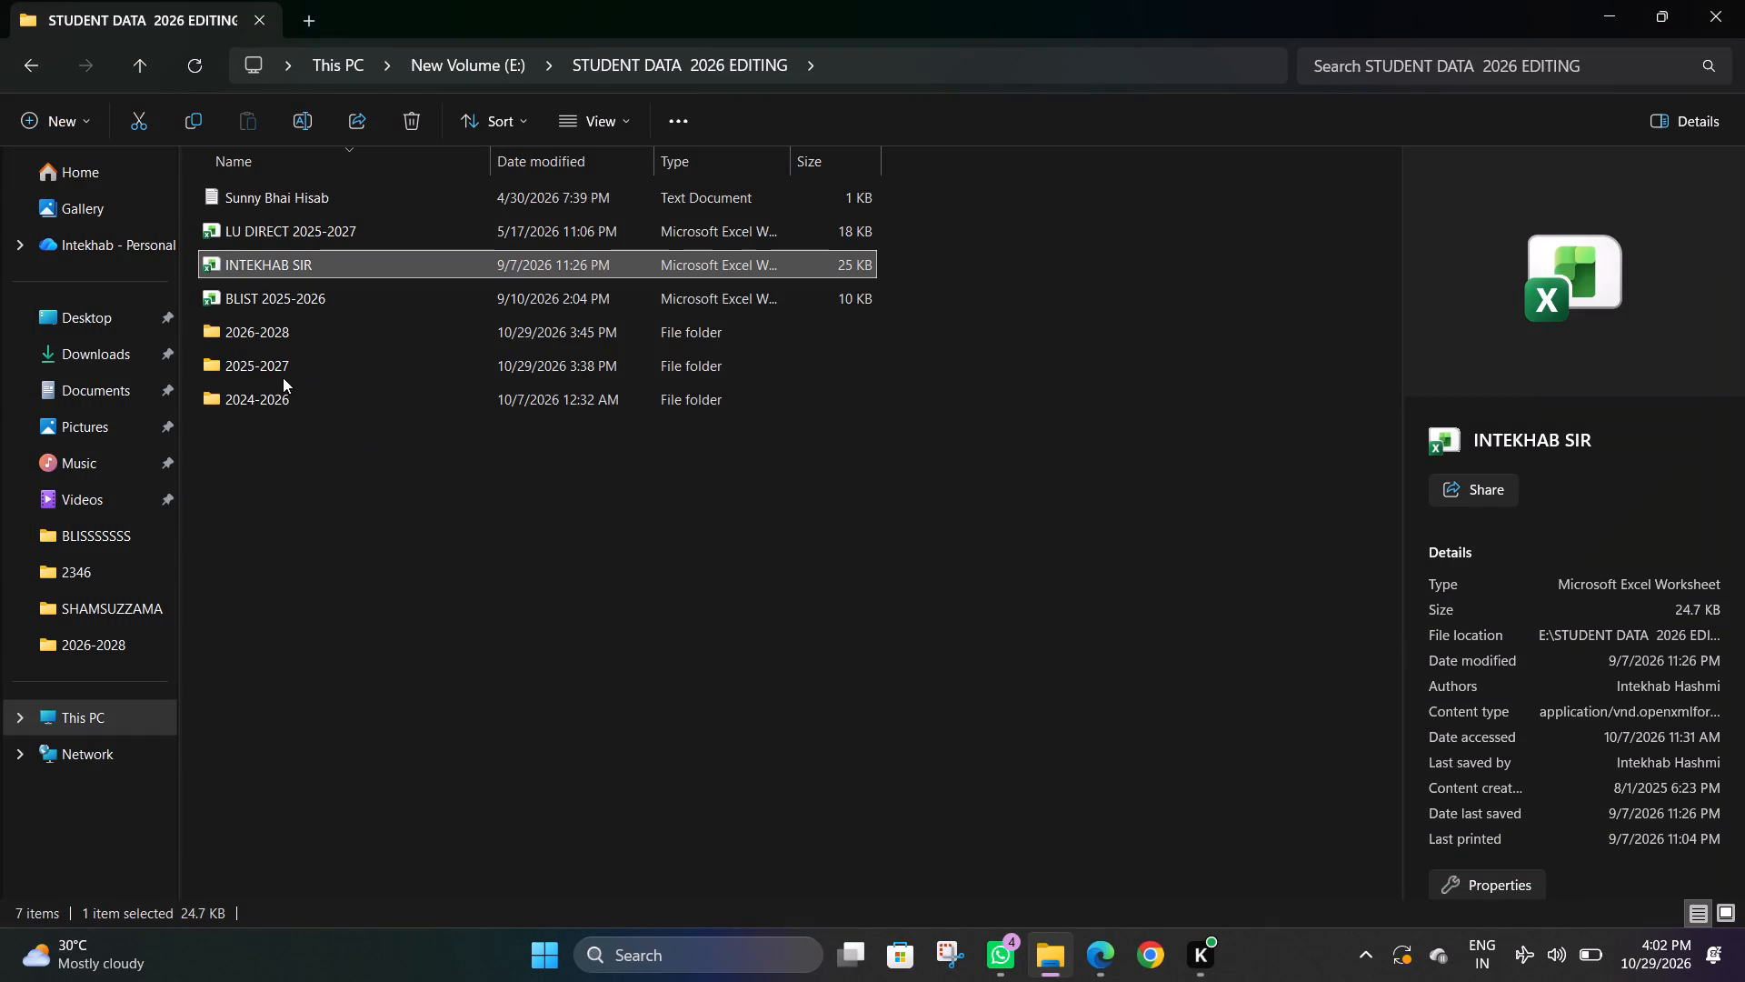
Open the MP_D.EL.ED_2025-2027_NEW_FILE workbook from the 2025-2027 folder.
double_click(269, 368)
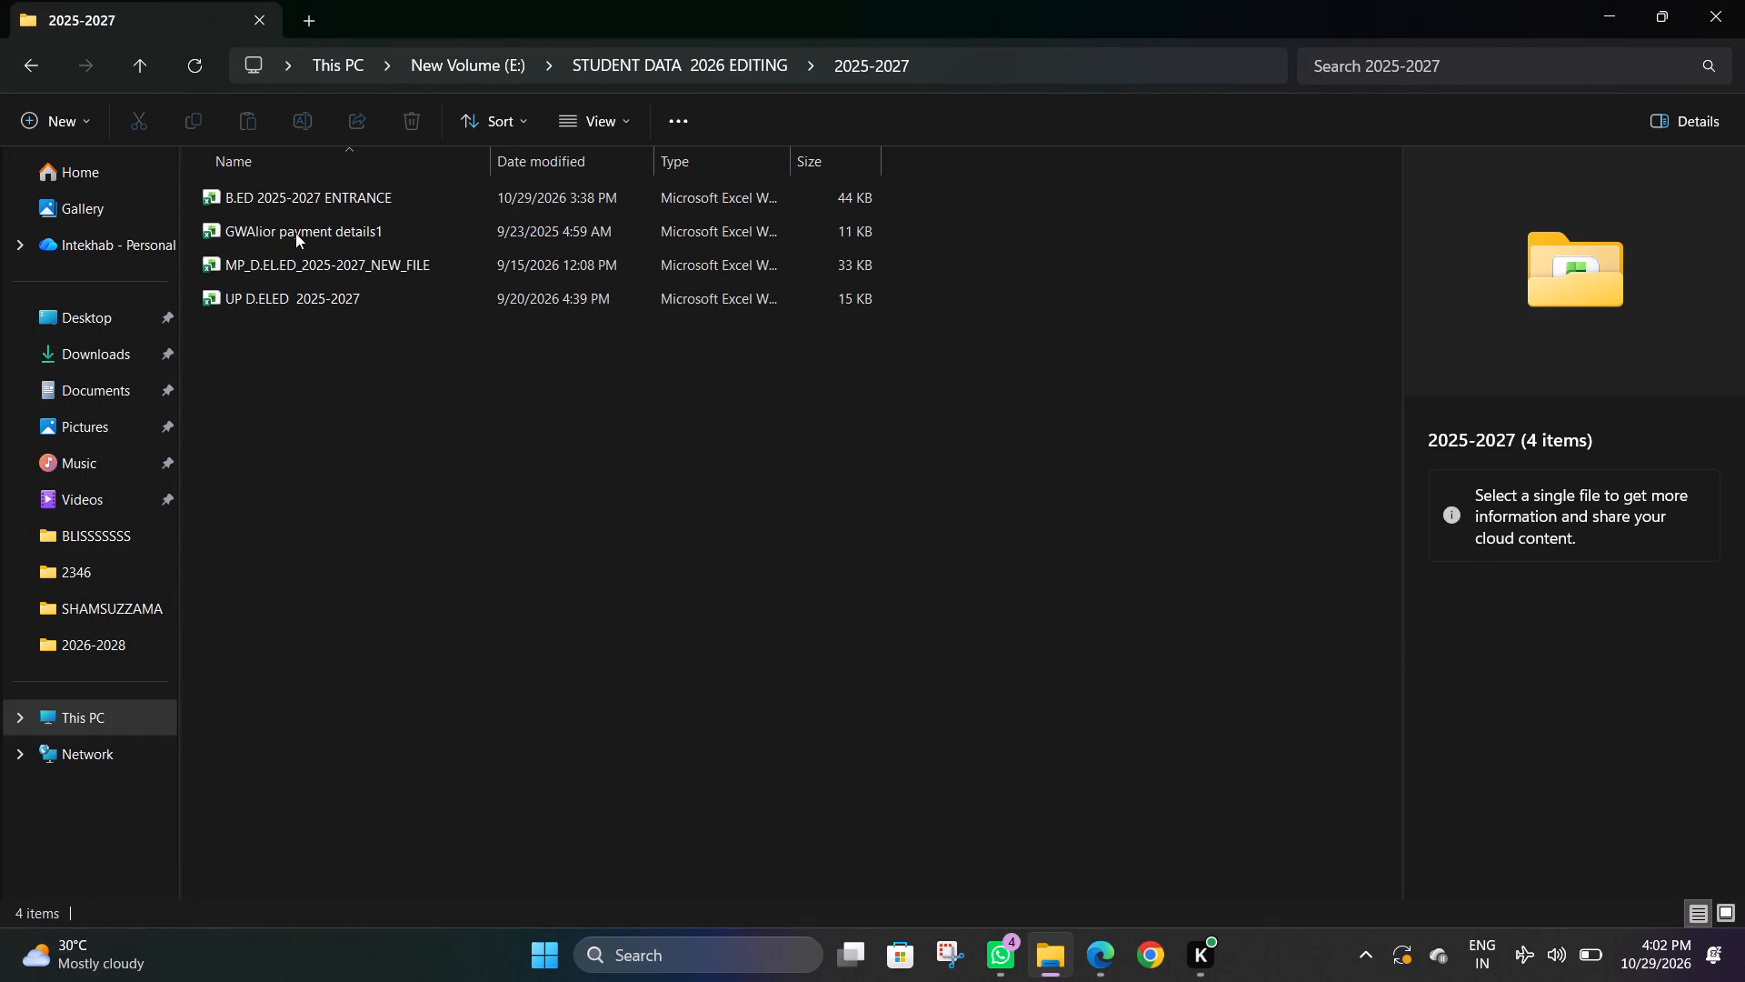
left_click(320, 207)
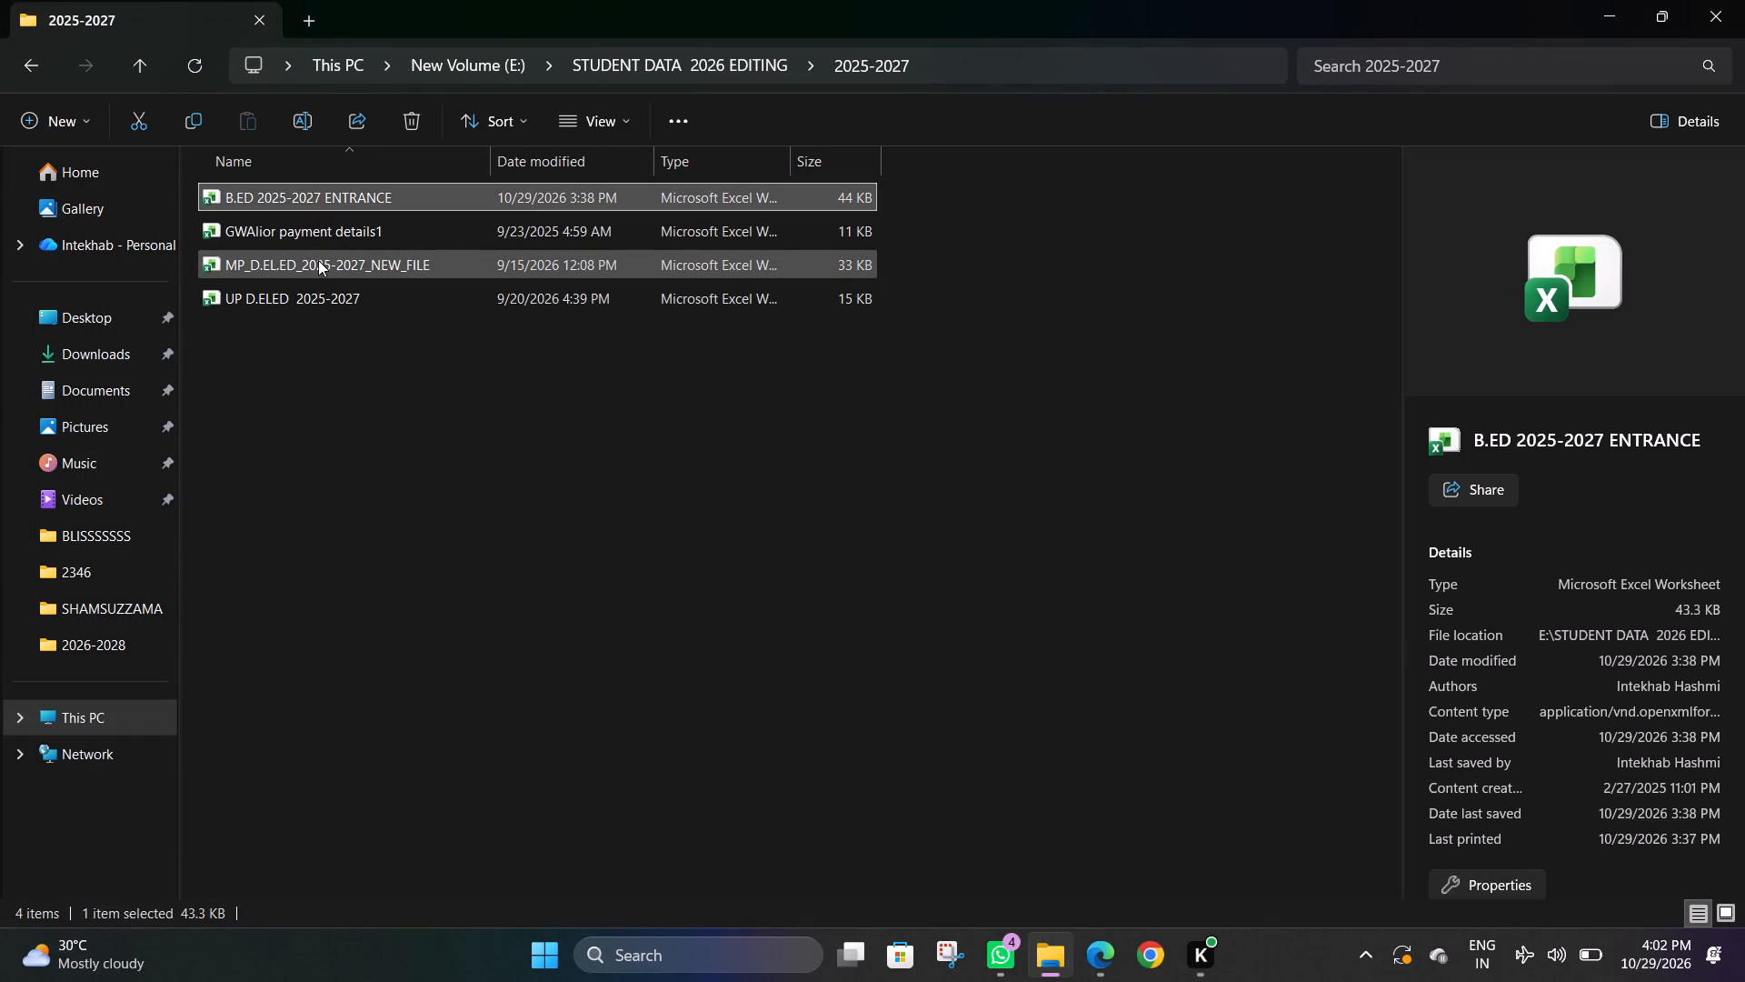
left_click(318, 260)
double_click(349, 265)
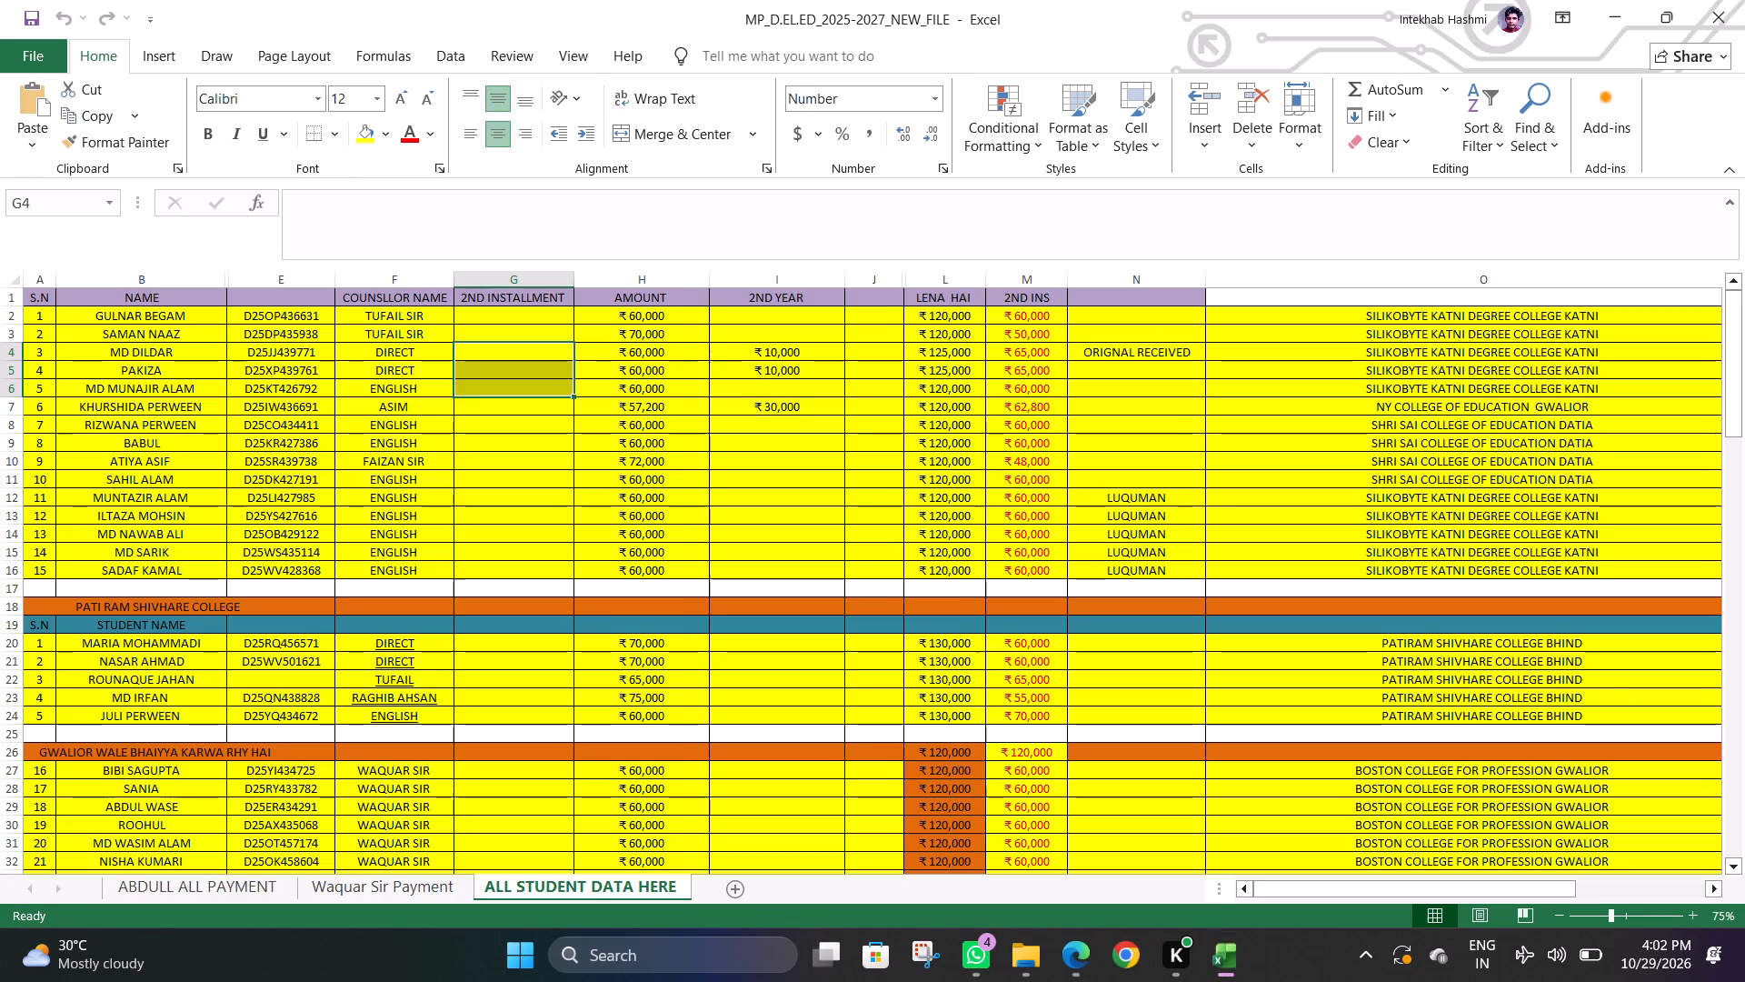
Review the dated payment entries and totals on the Waquar Sir Payment sheet.
left_click(405, 897)
scroll(546, 787, "down", 2)
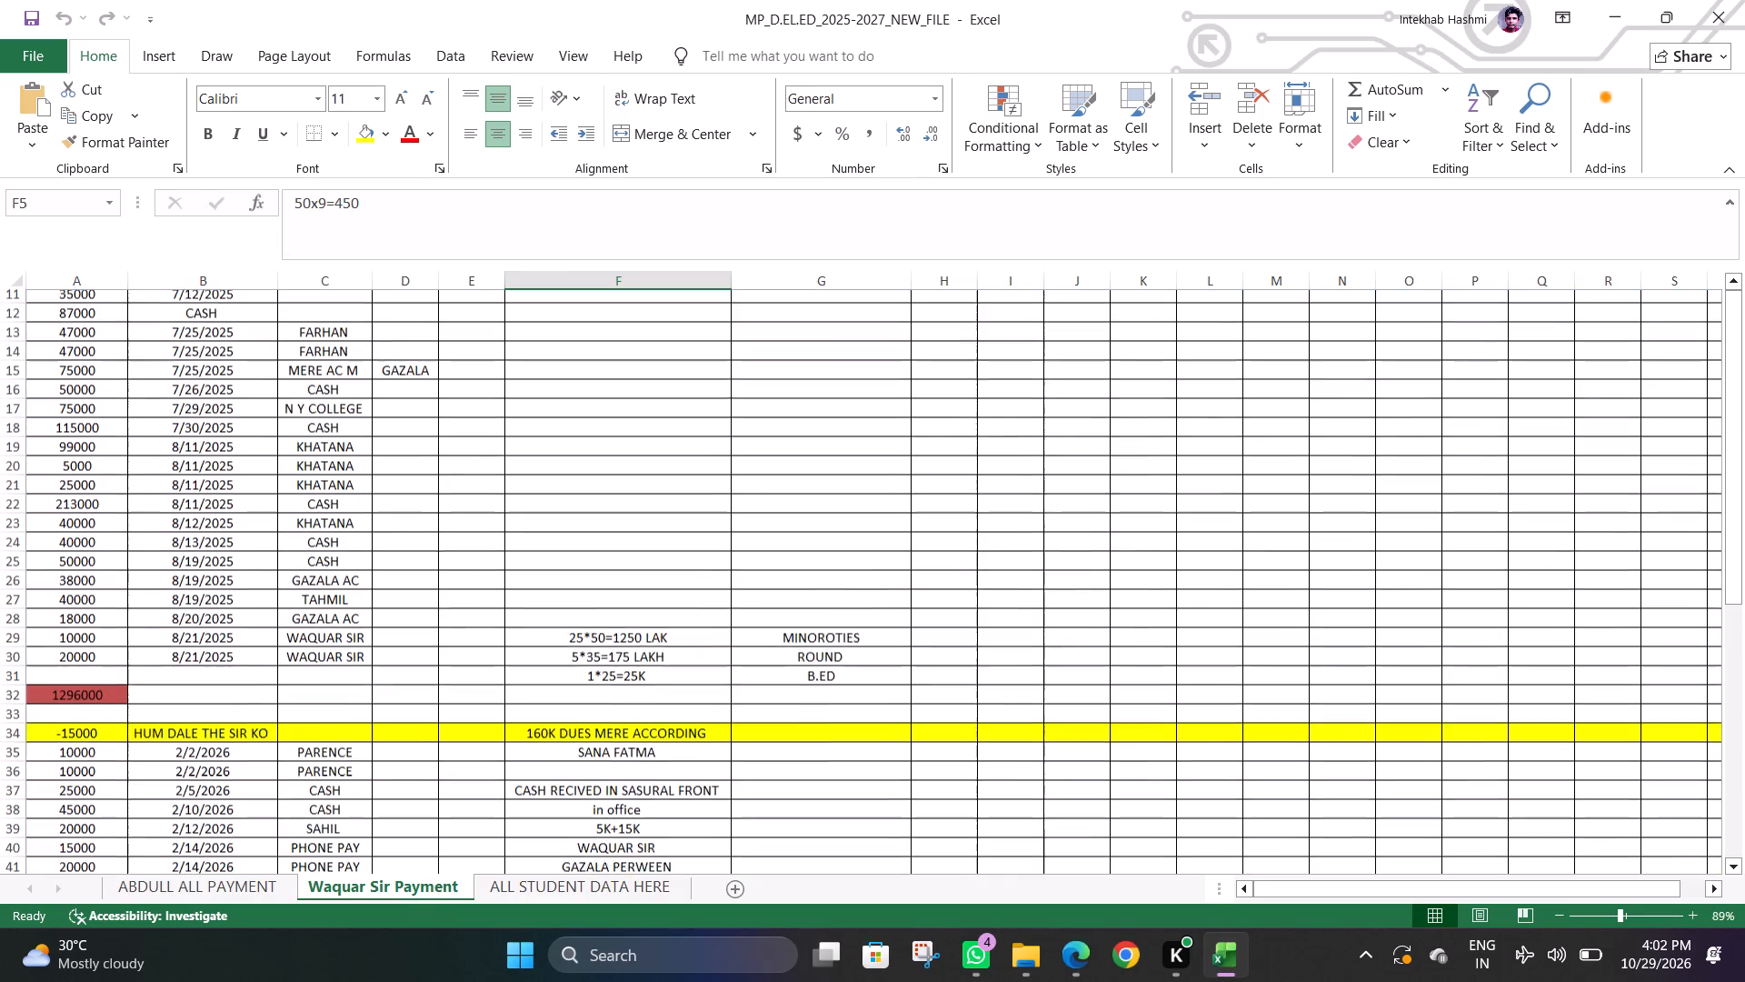
scroll(546, 787, "down", 6)
scroll(546, 787, "up", 1)
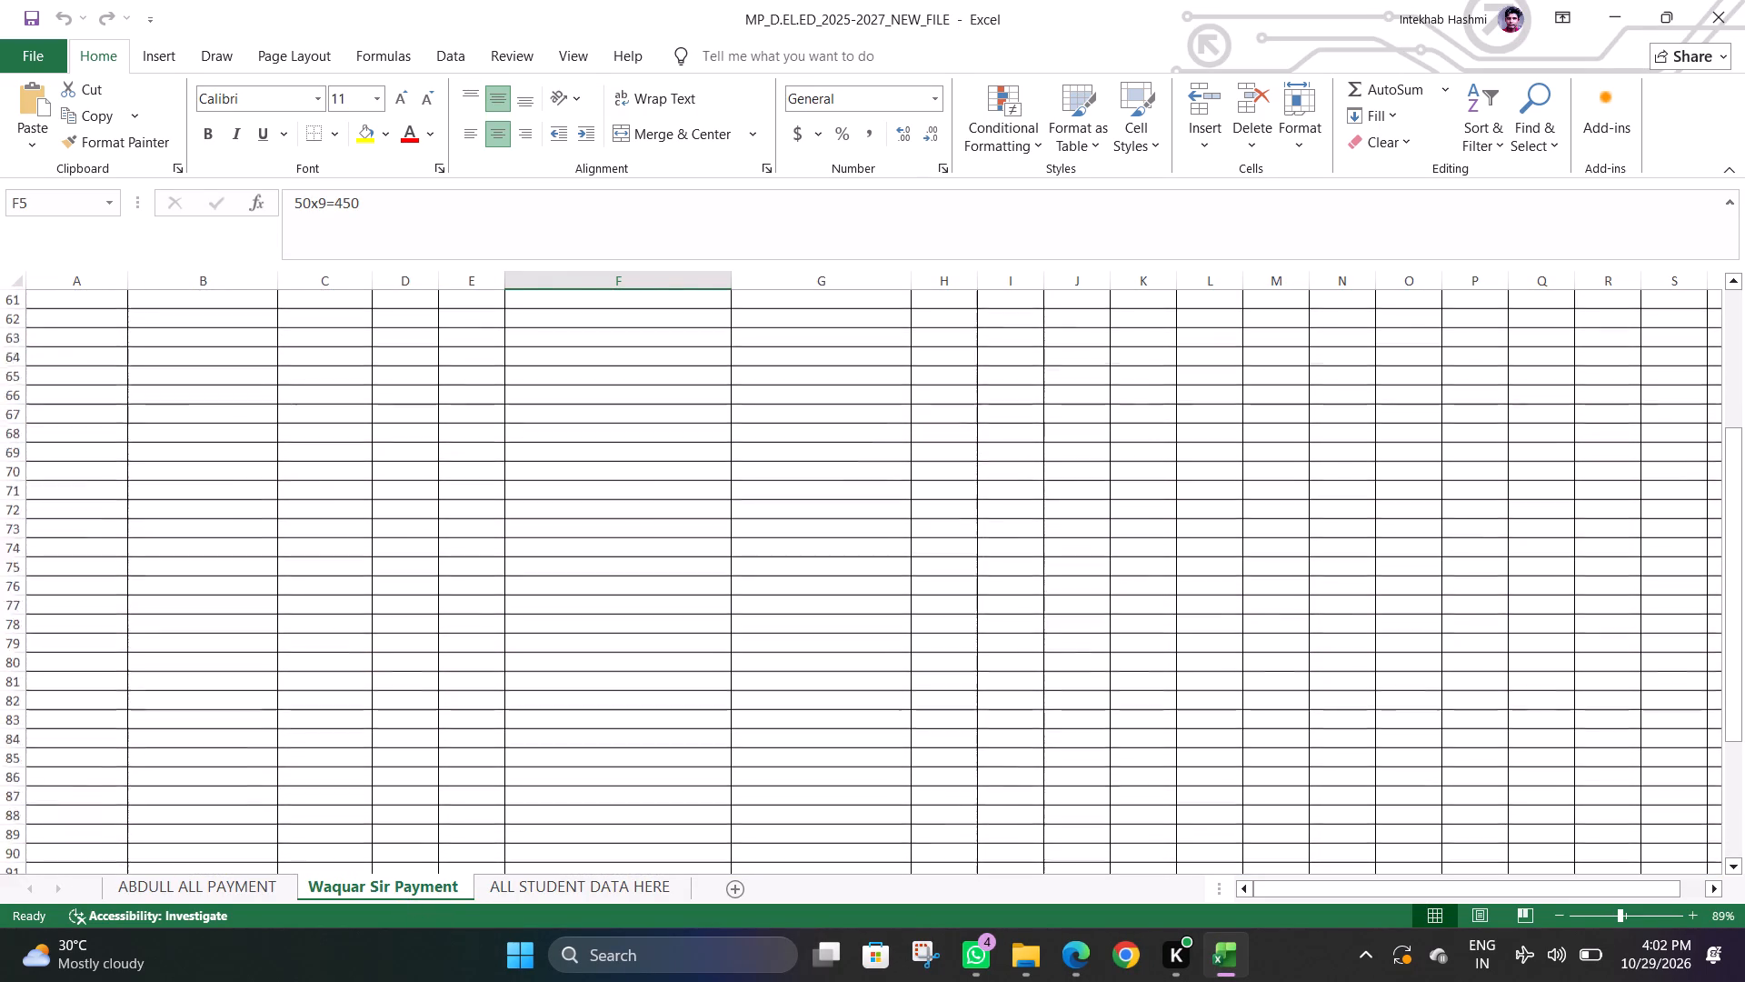
scroll(546, 787, "up", 2)
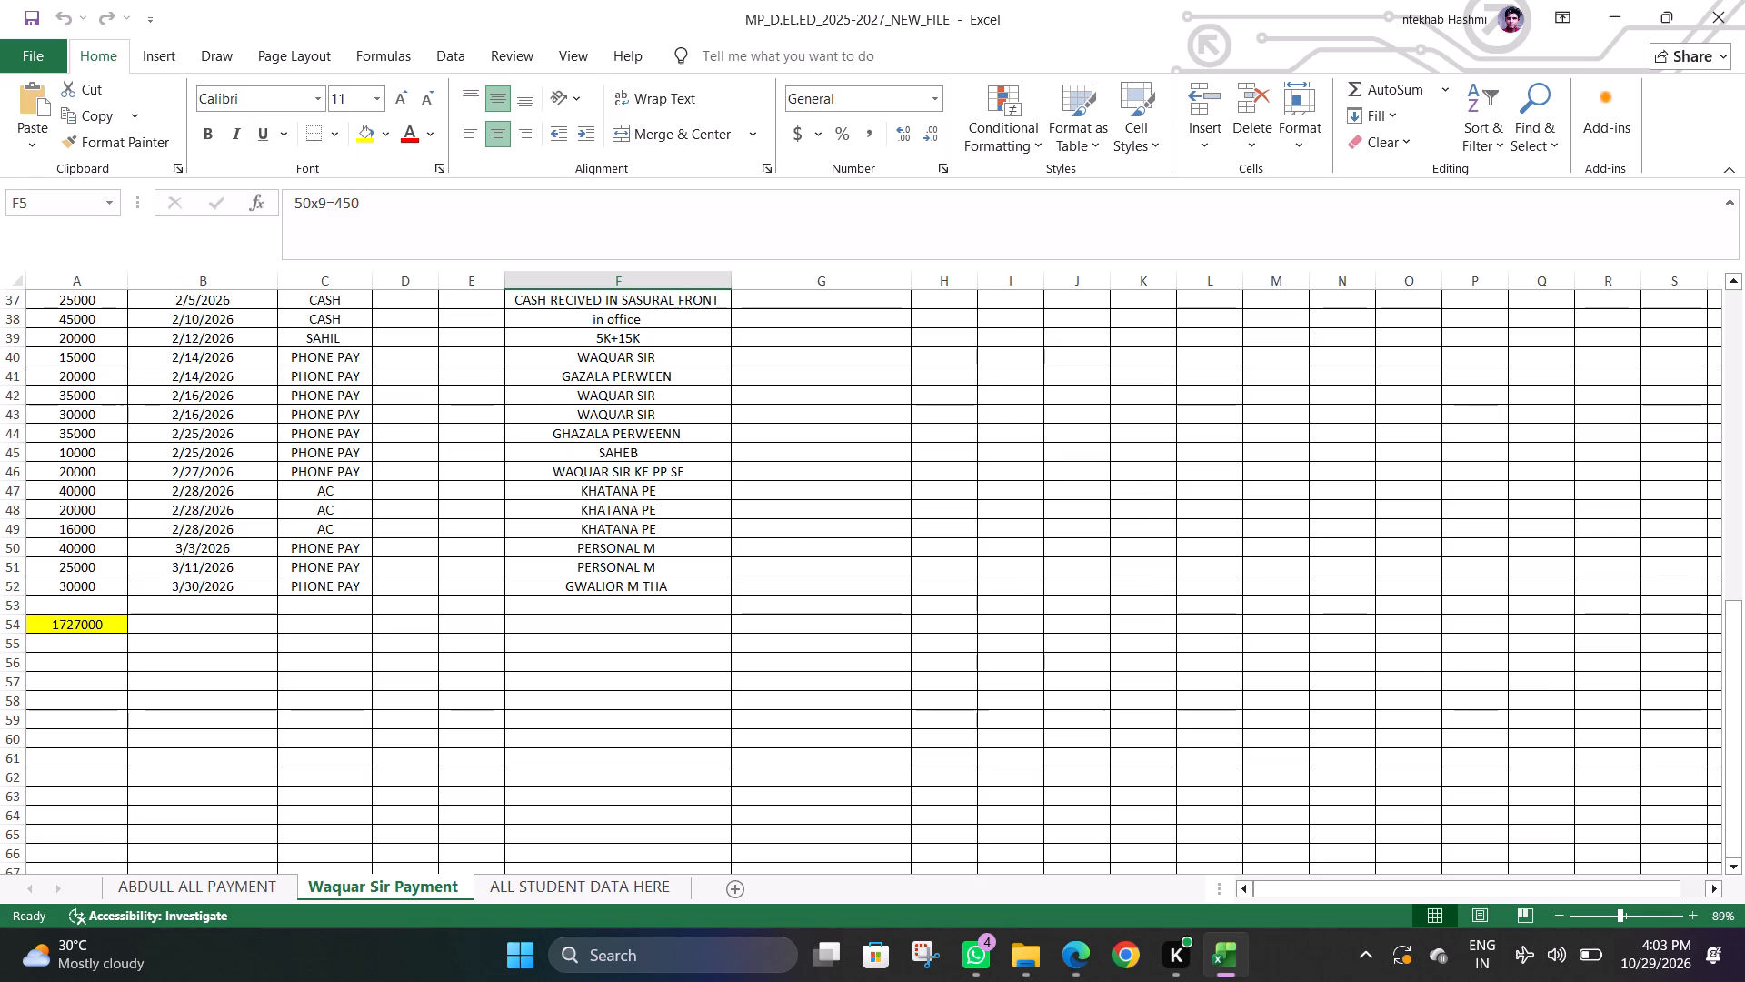
left_click(99, 605)
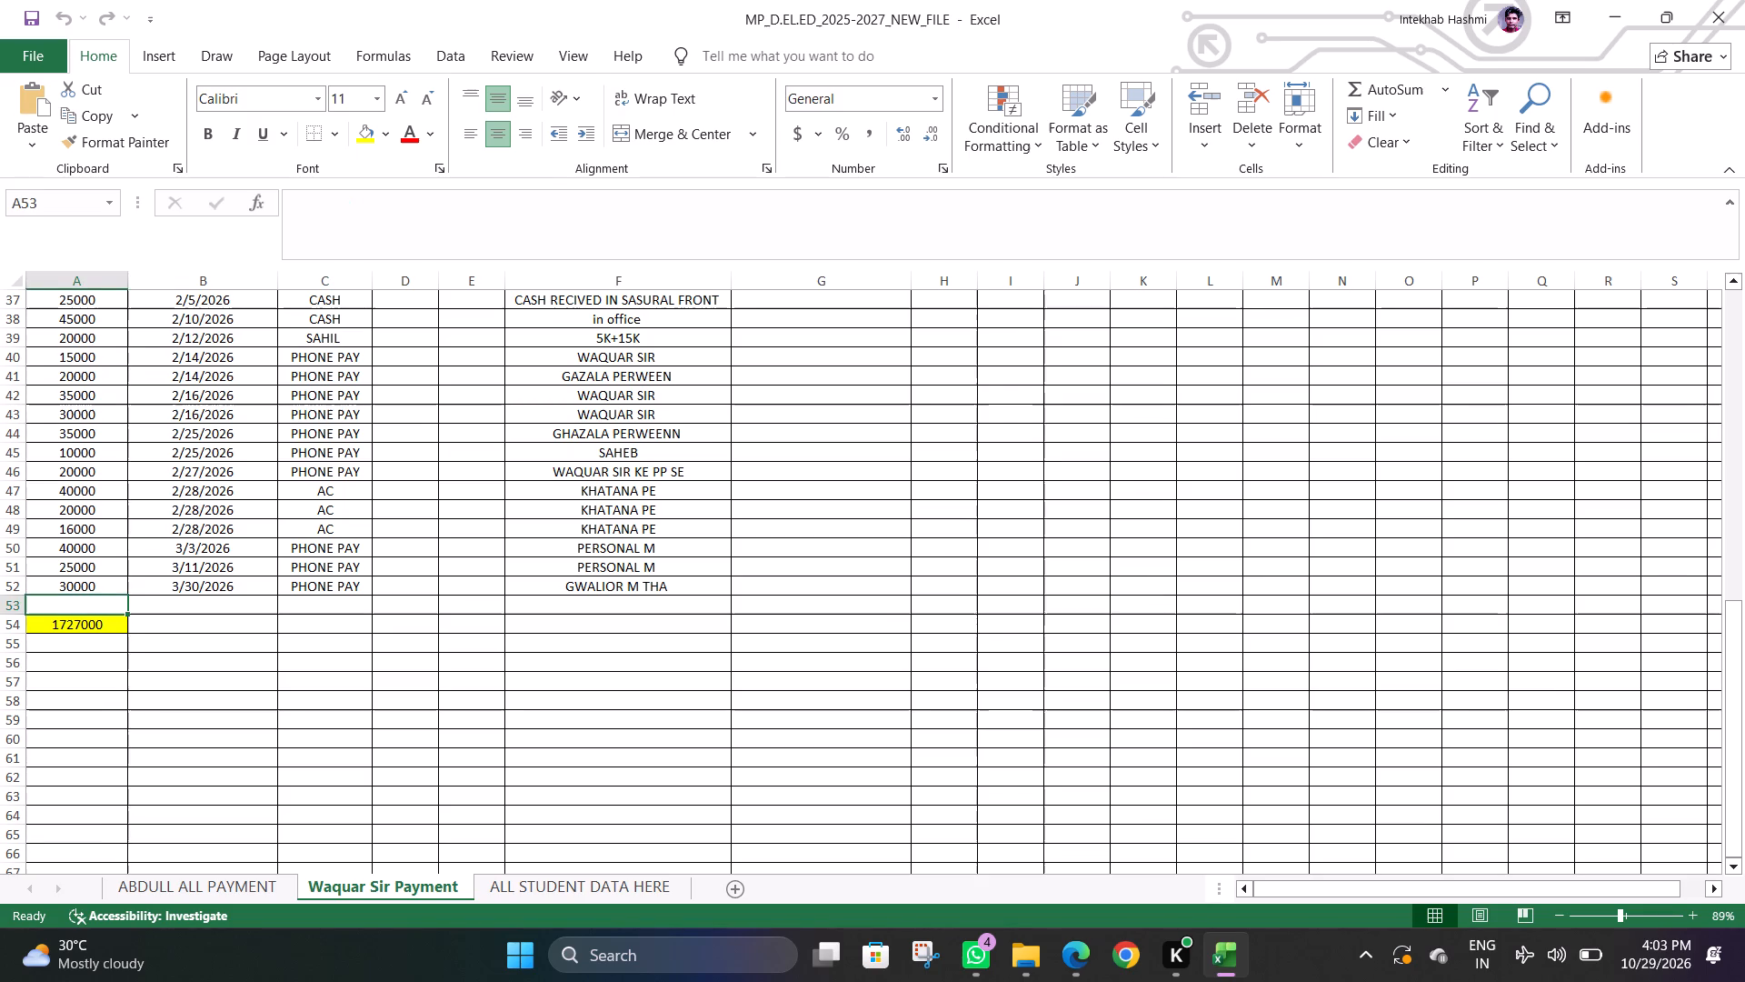
scroll(388, 613, "up", 2)
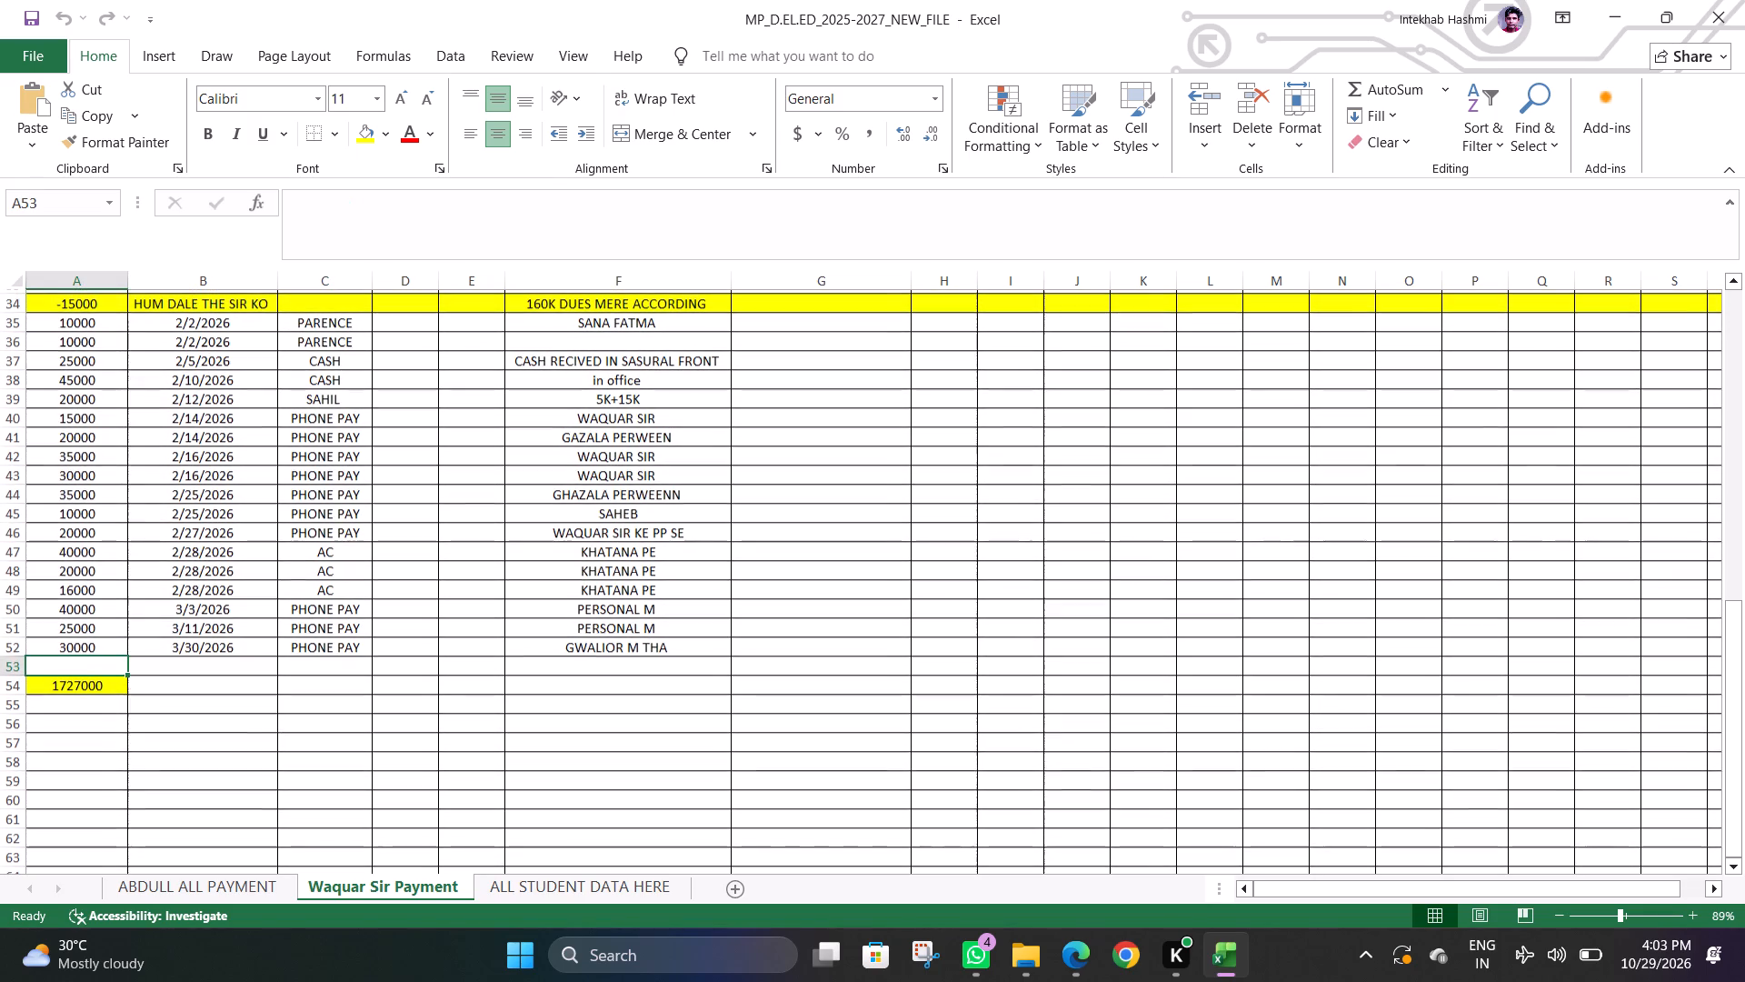
scroll(388, 613, "up", 2)
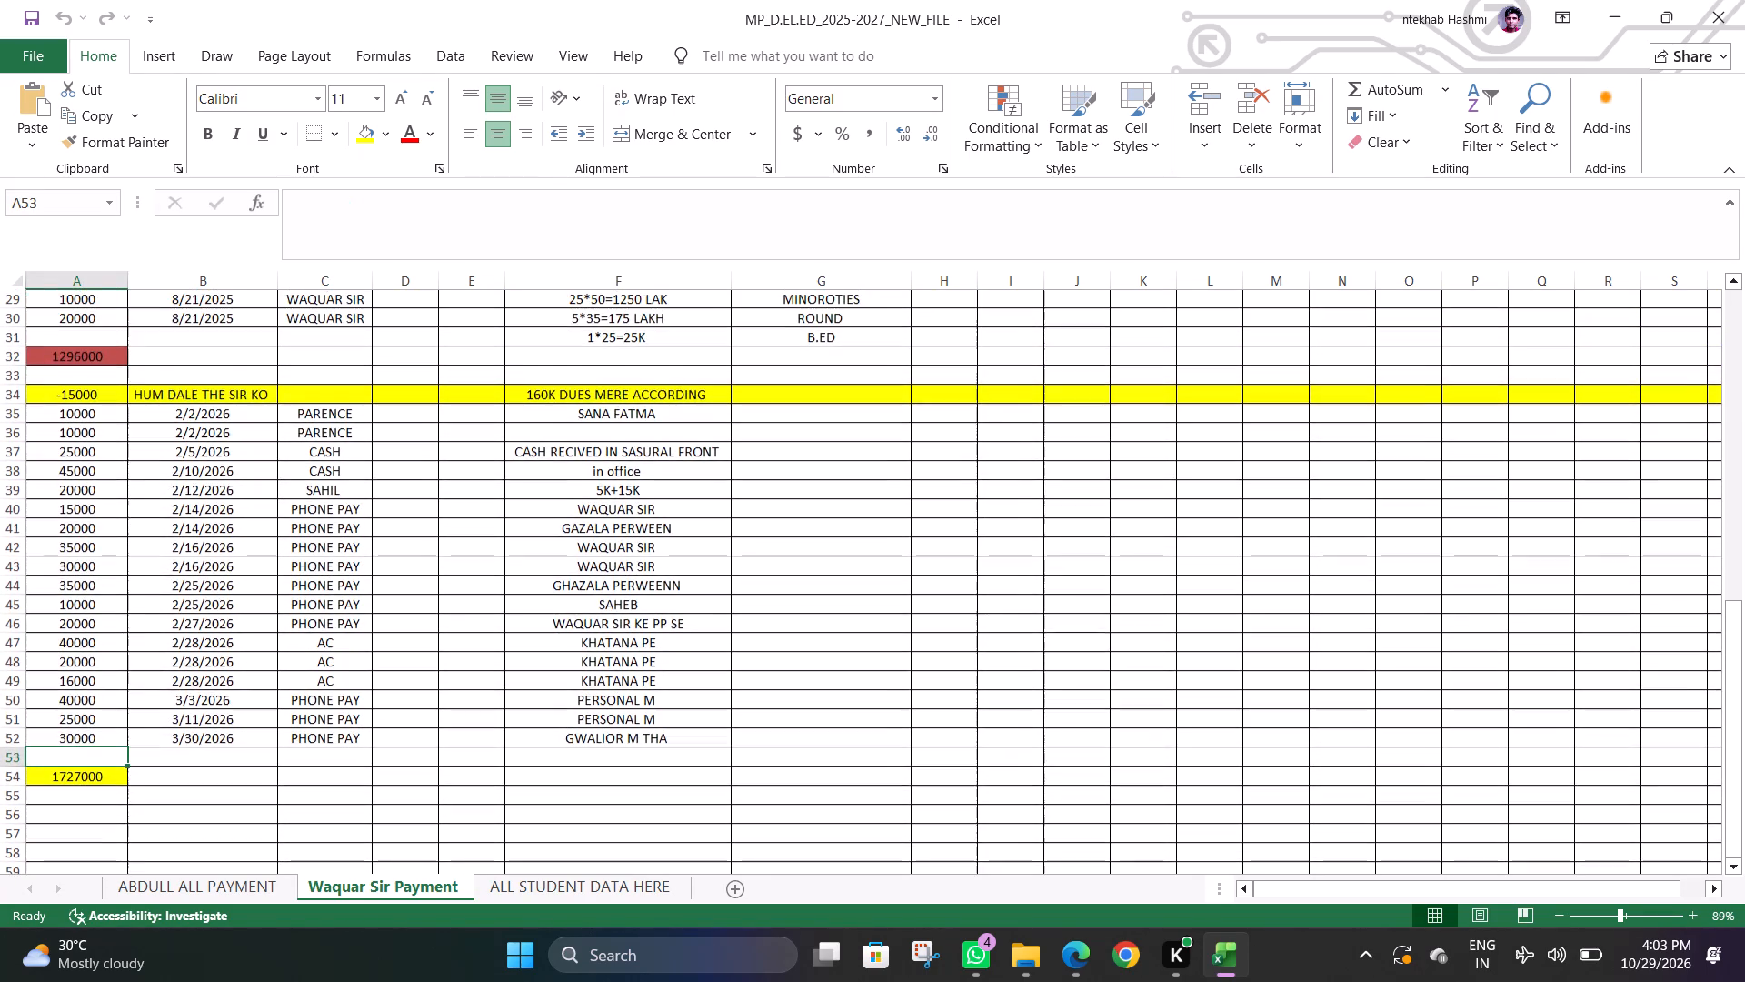
scroll(388, 613, "up", 2)
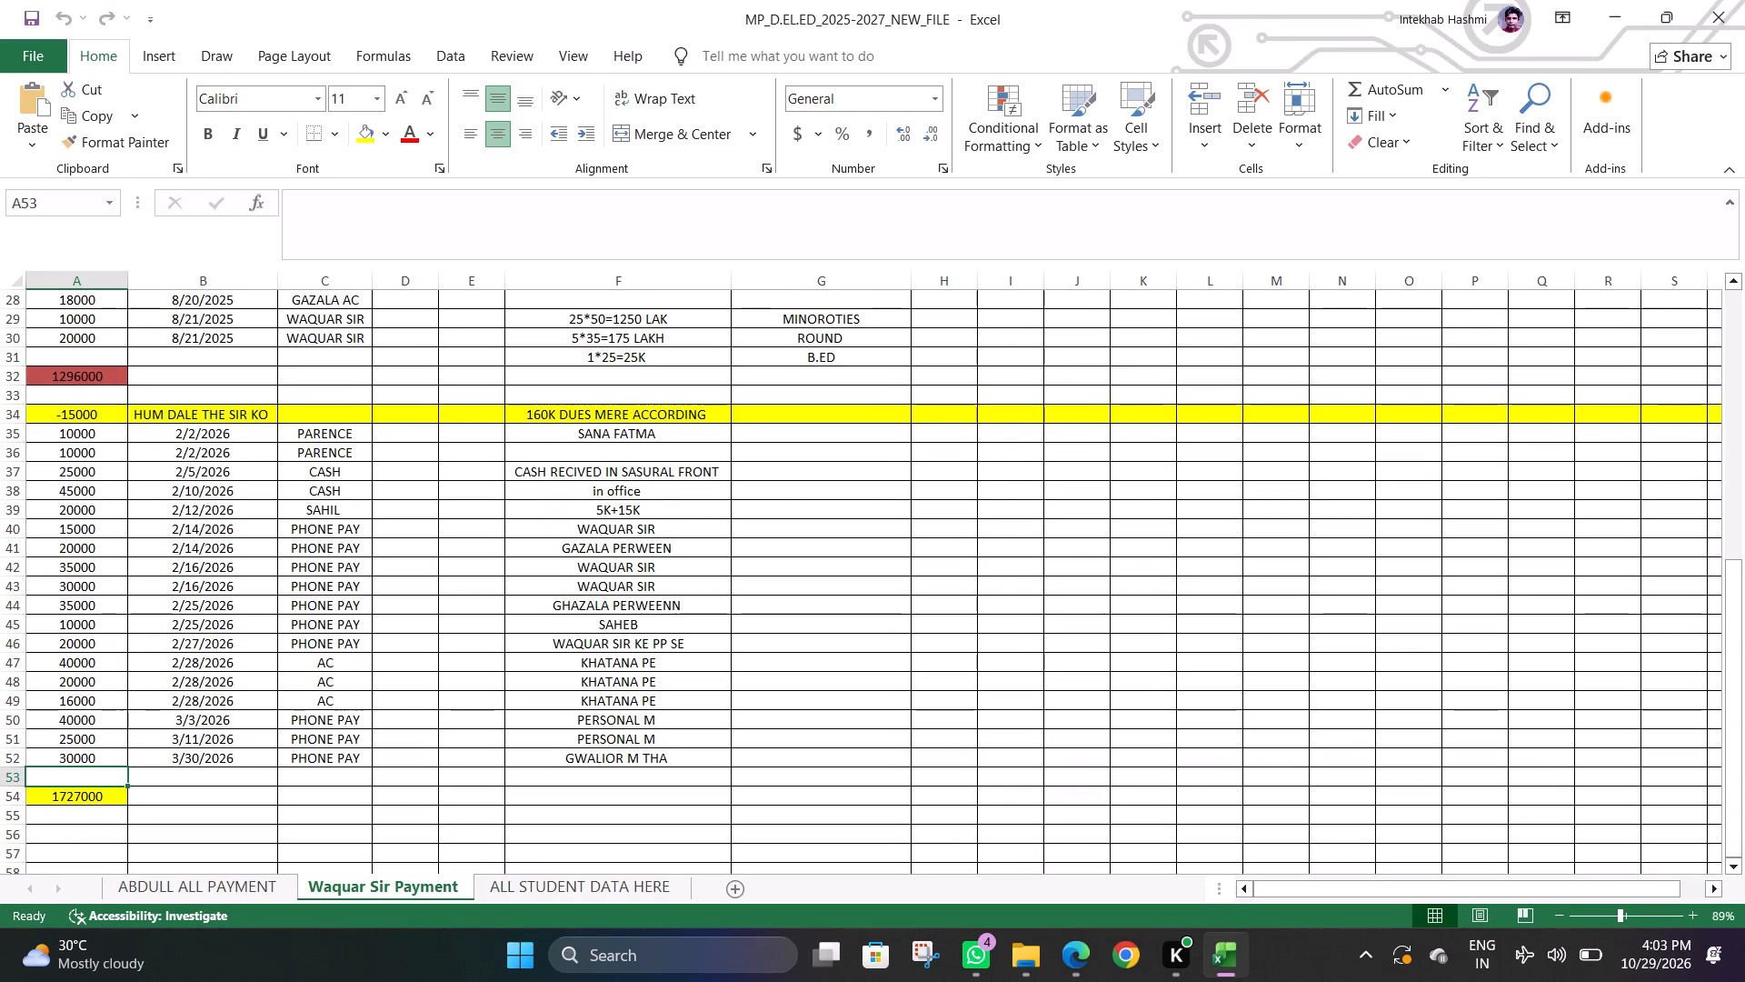
Review the latest payment entries and the PATIRAM block on the ABDULL ALL PAYMENT sheet.
left_click(181, 879)
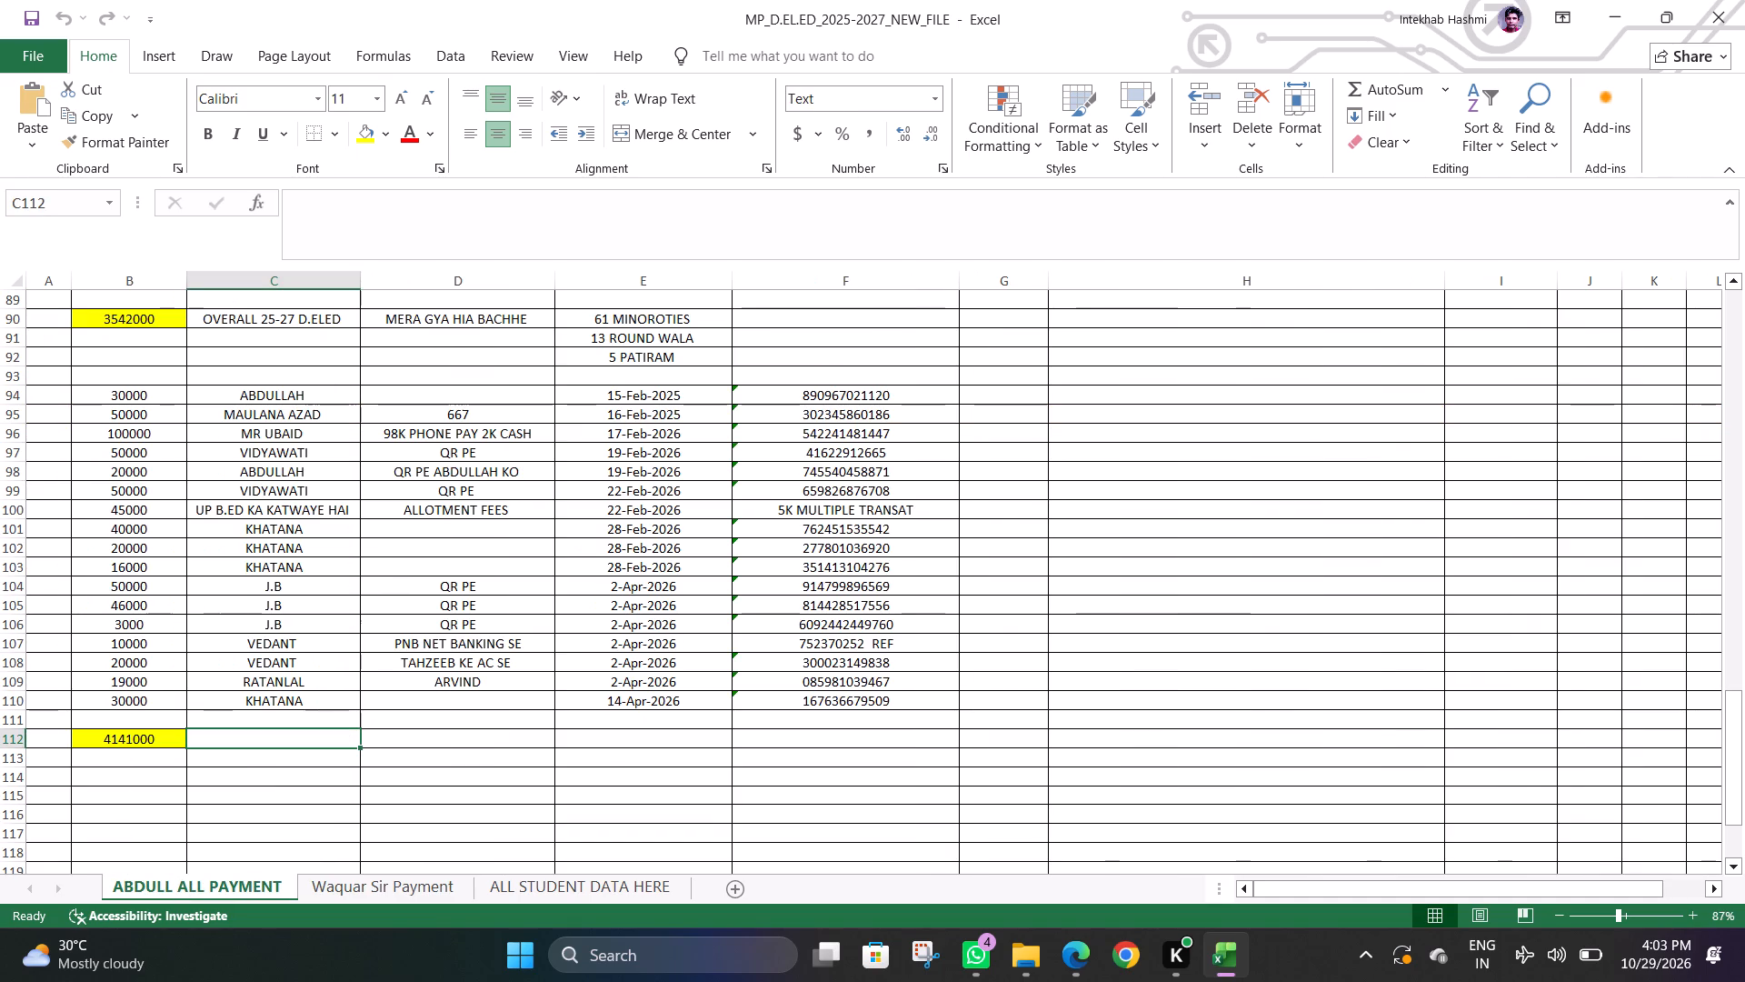
left_click(152, 772)
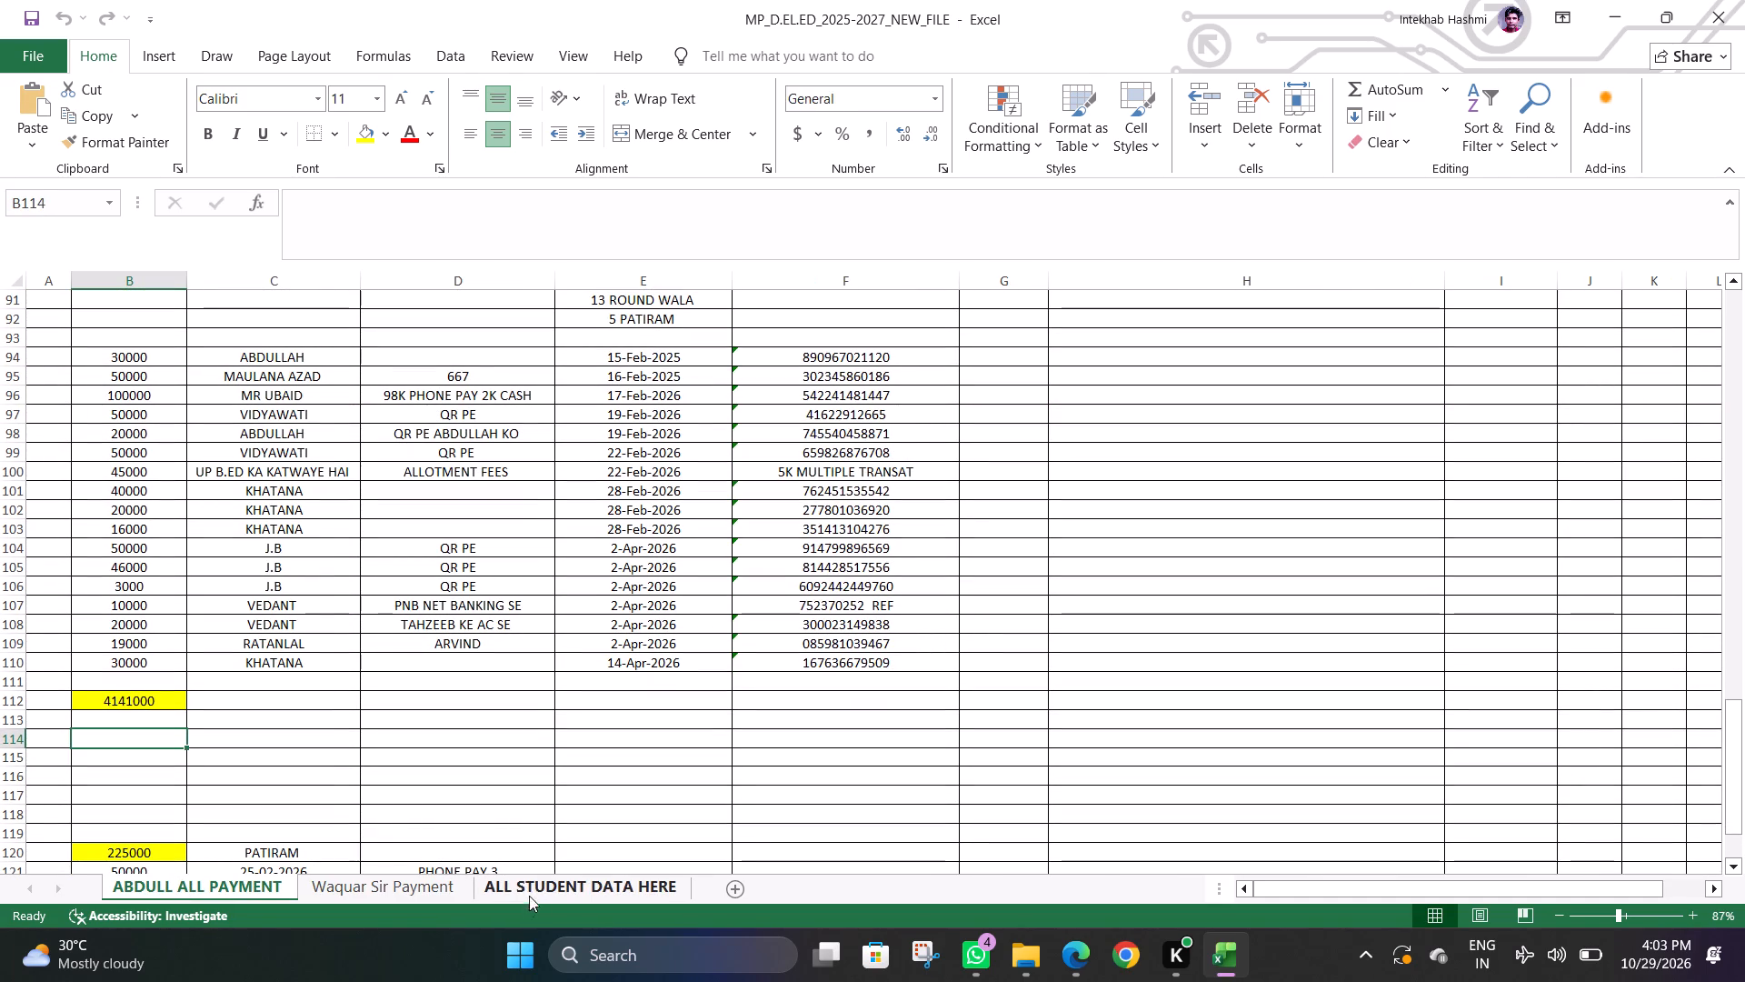
scroll(465, 664, "down", 4)
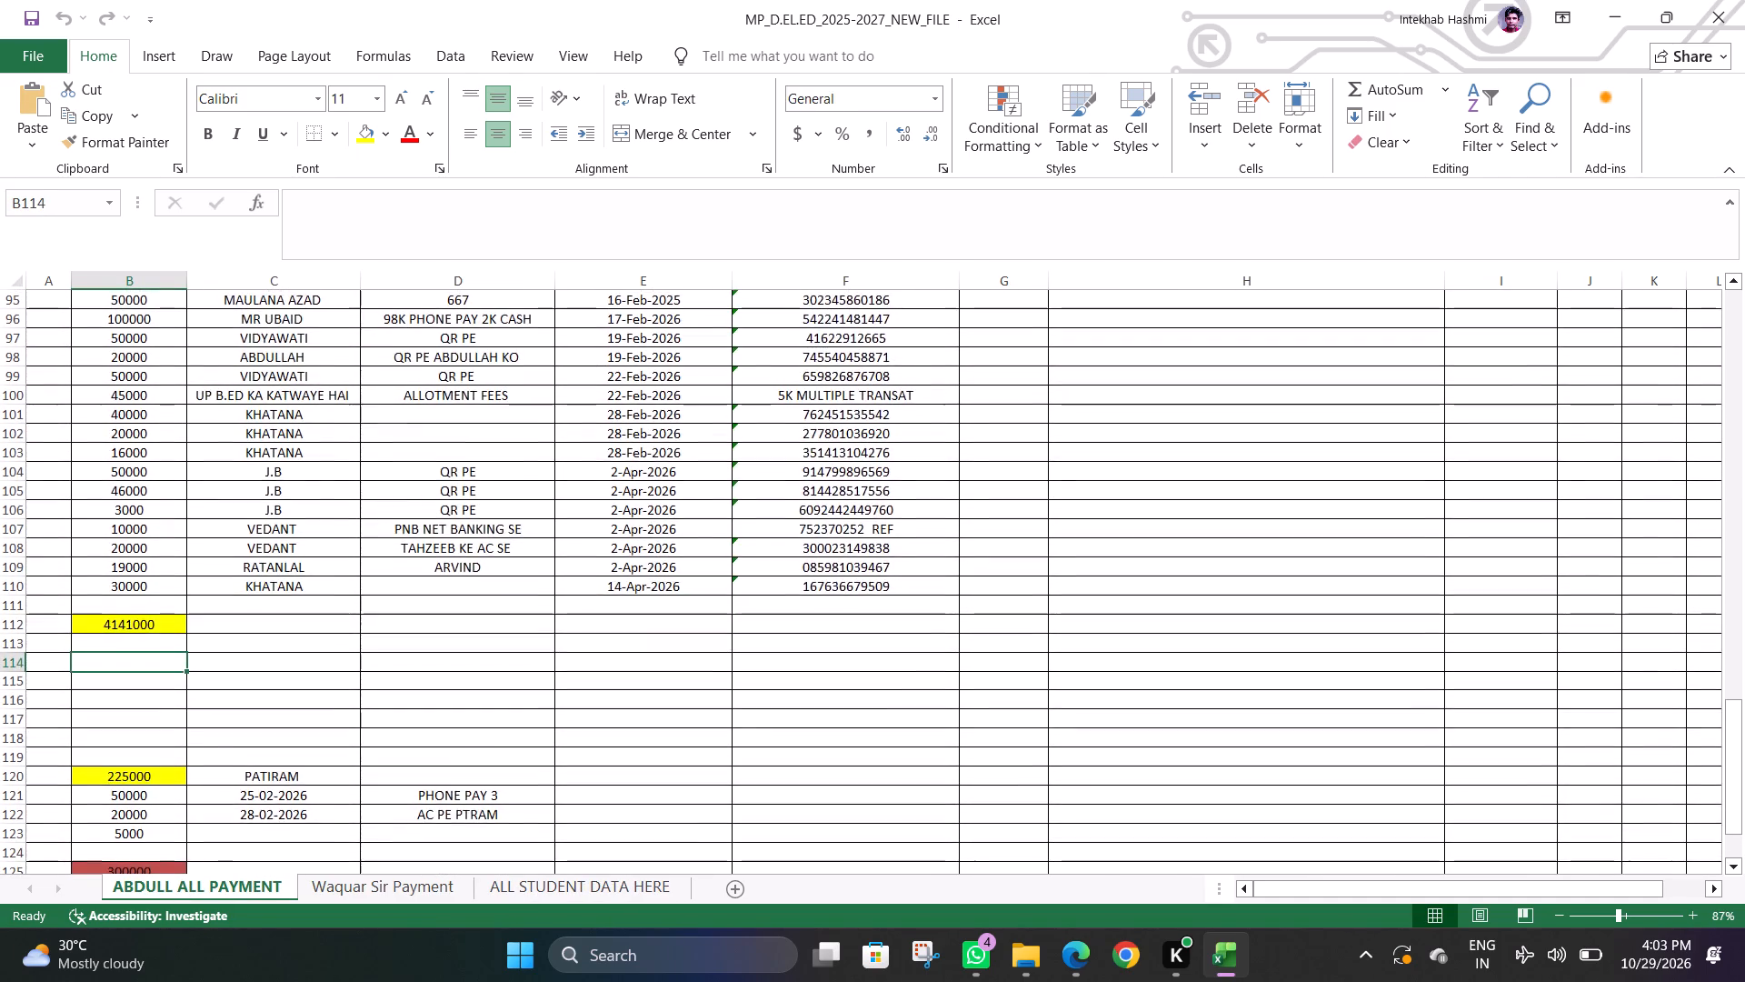
scroll(465, 664, "down", 6)
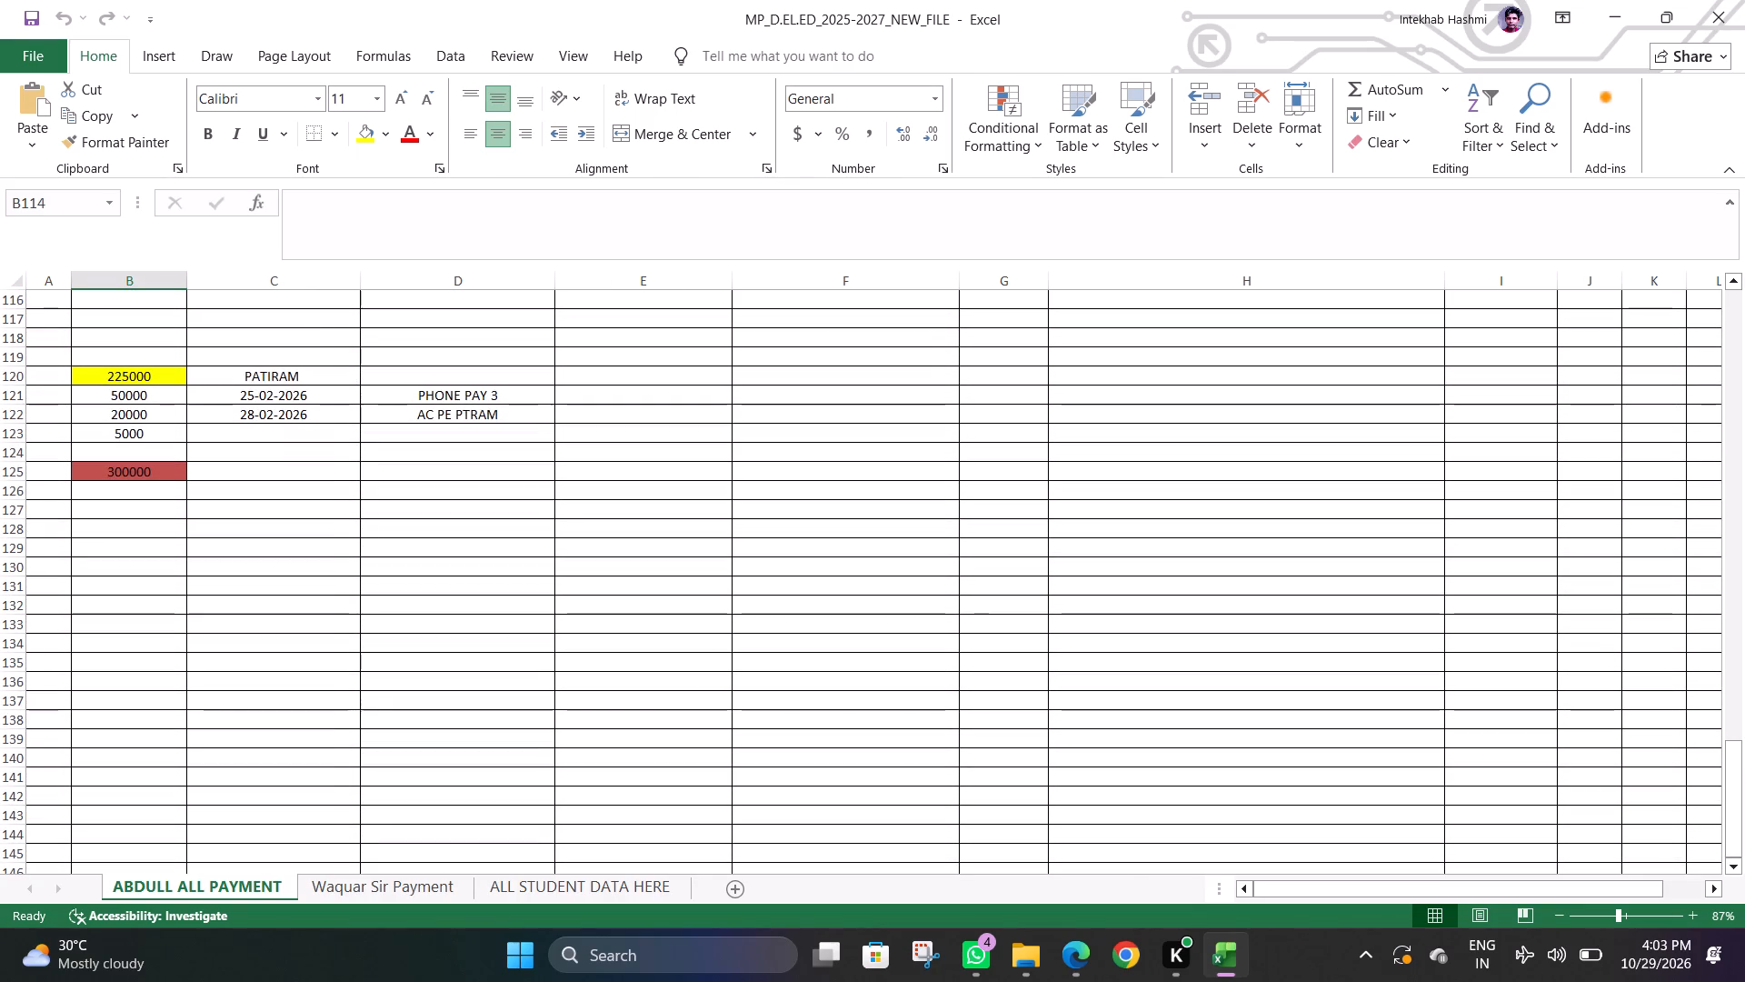
scroll(465, 664, "down", 1)
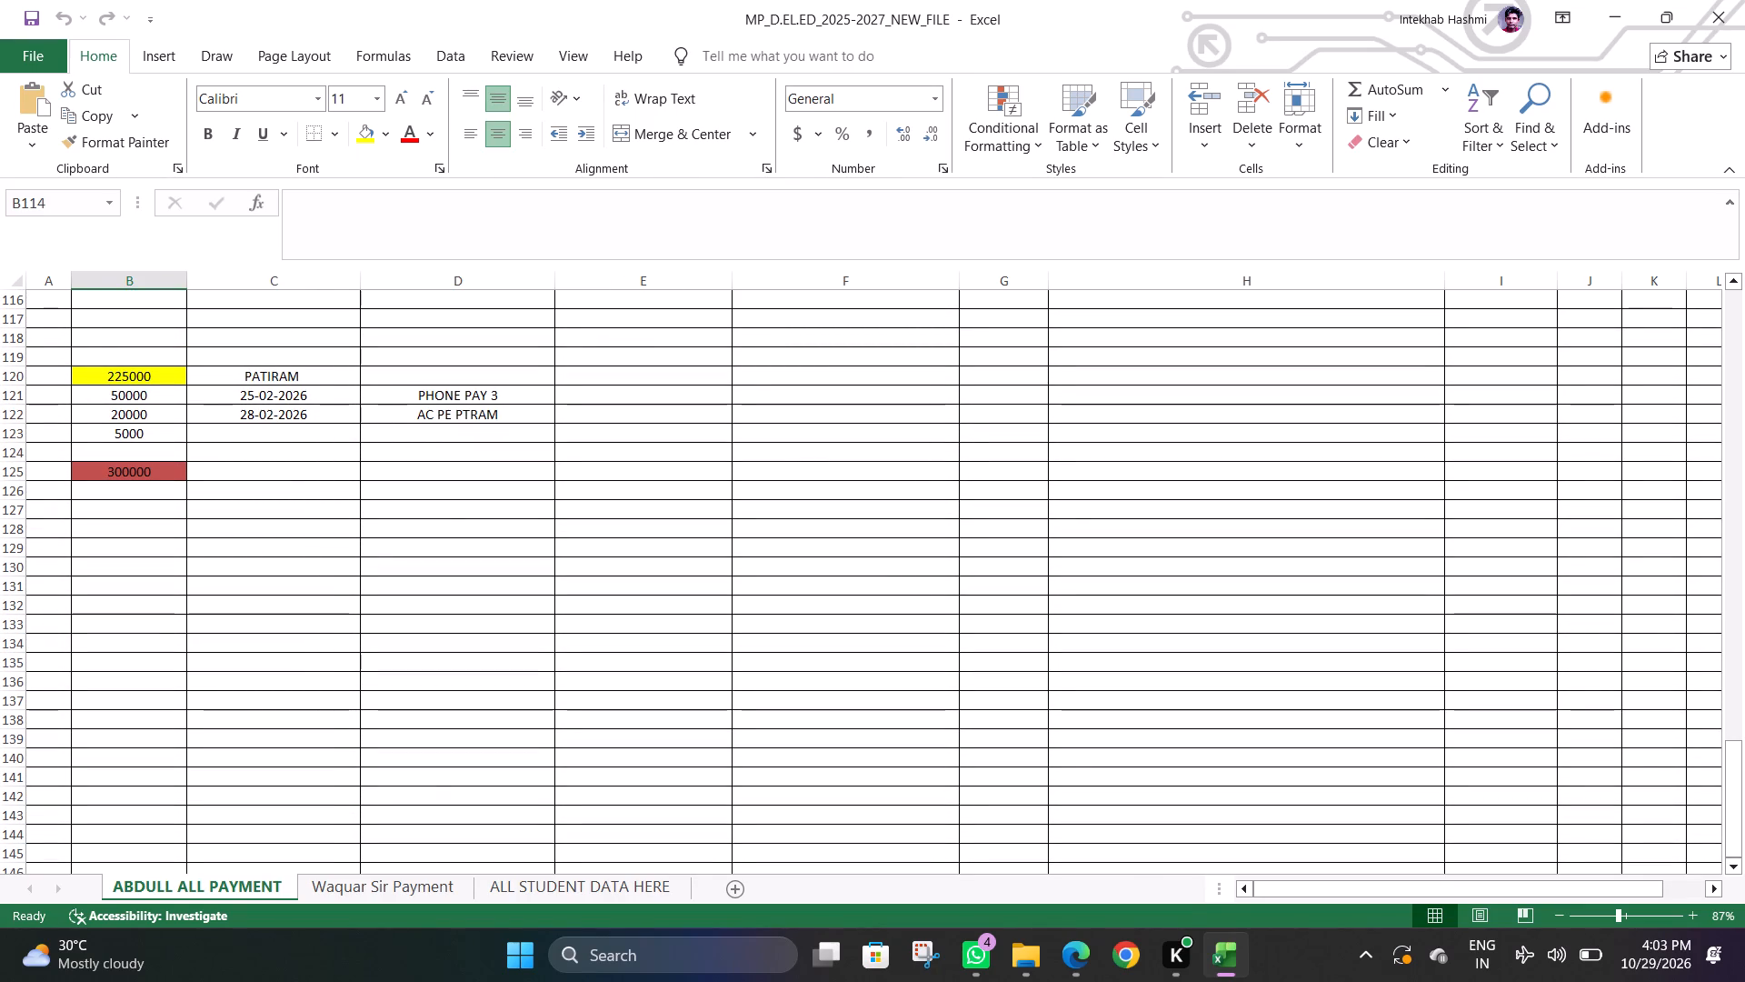
scroll(128, 493, "up", 2)
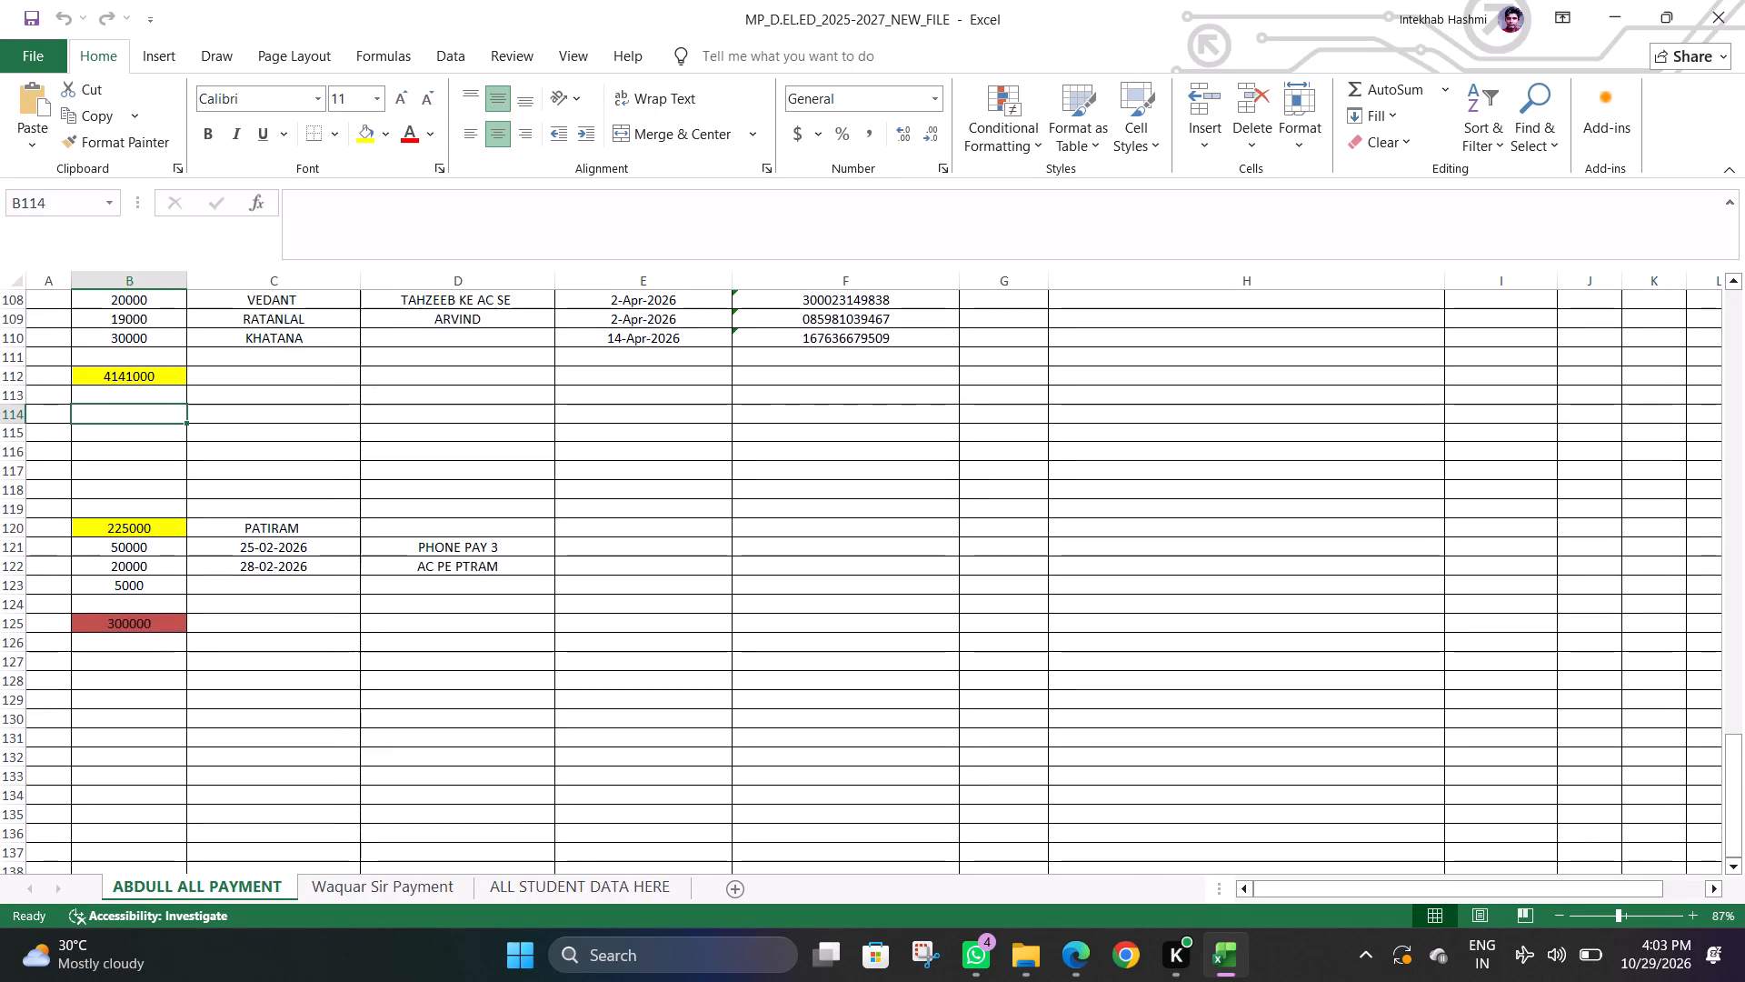
Examine the student fee records down to the totals rows on the ALL STUDENT DATA HERE sheet, with a glance back at Waquar Sir Payment.
left_click(609, 890)
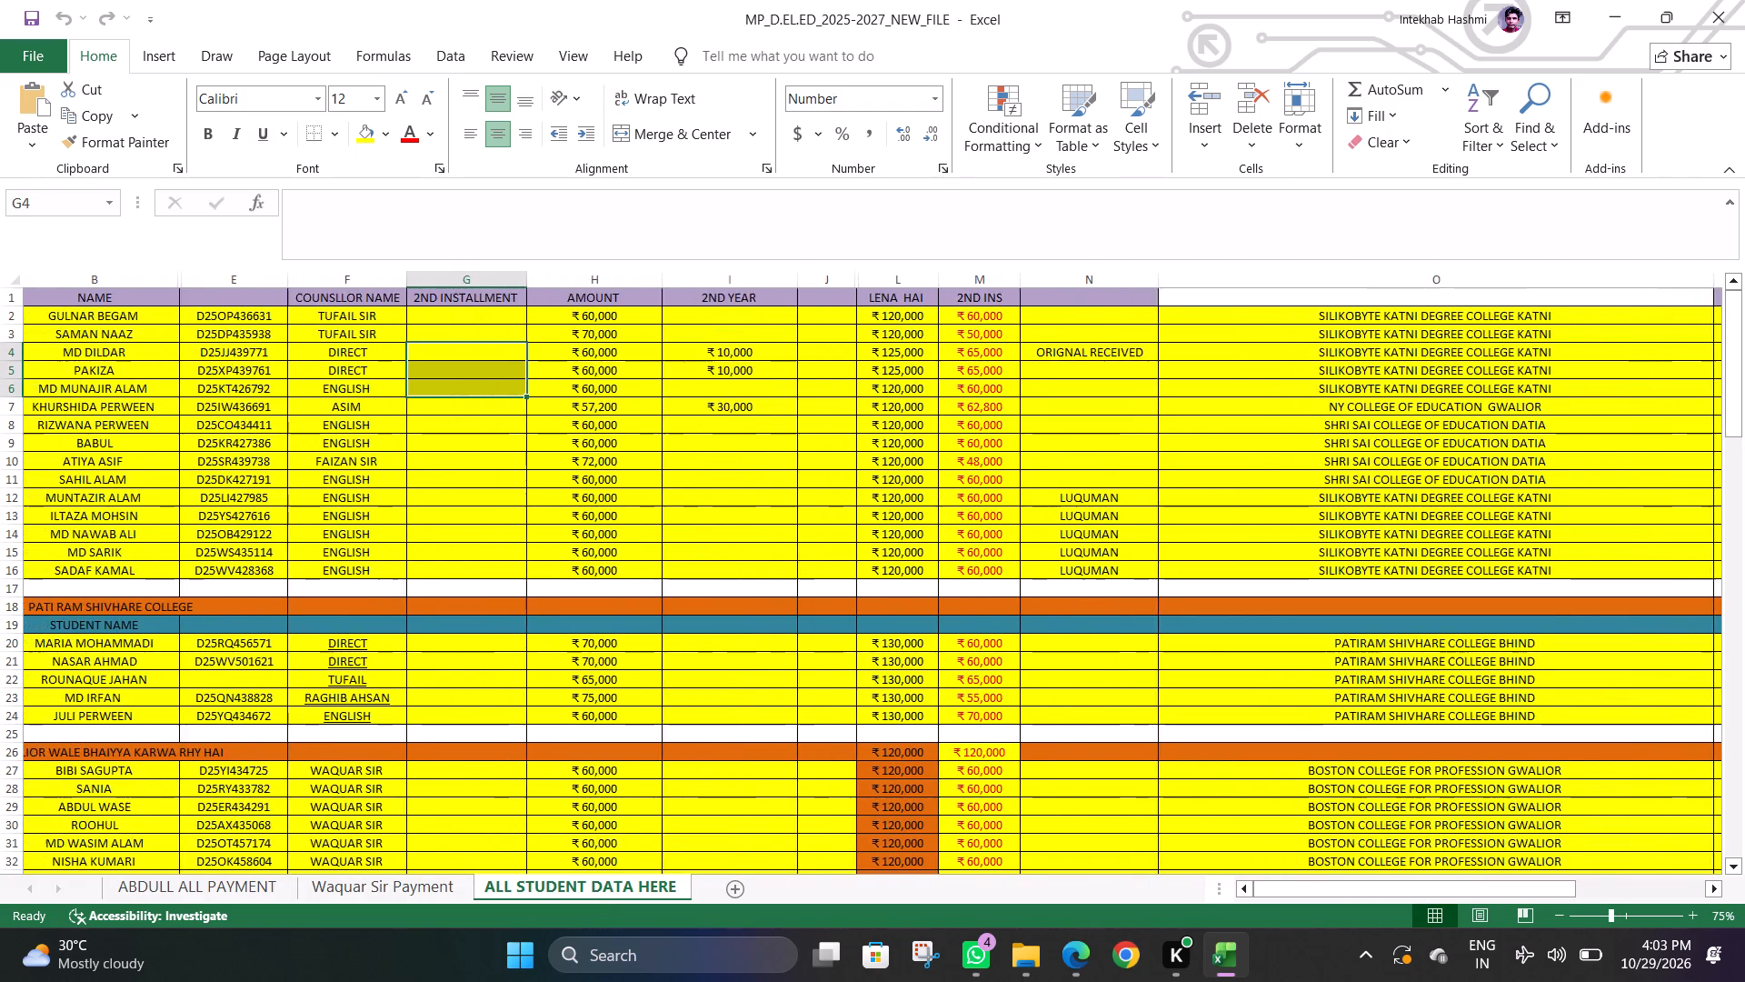
scroll(635, 675, "right", 2)
scroll(635, 675, "down", 3)
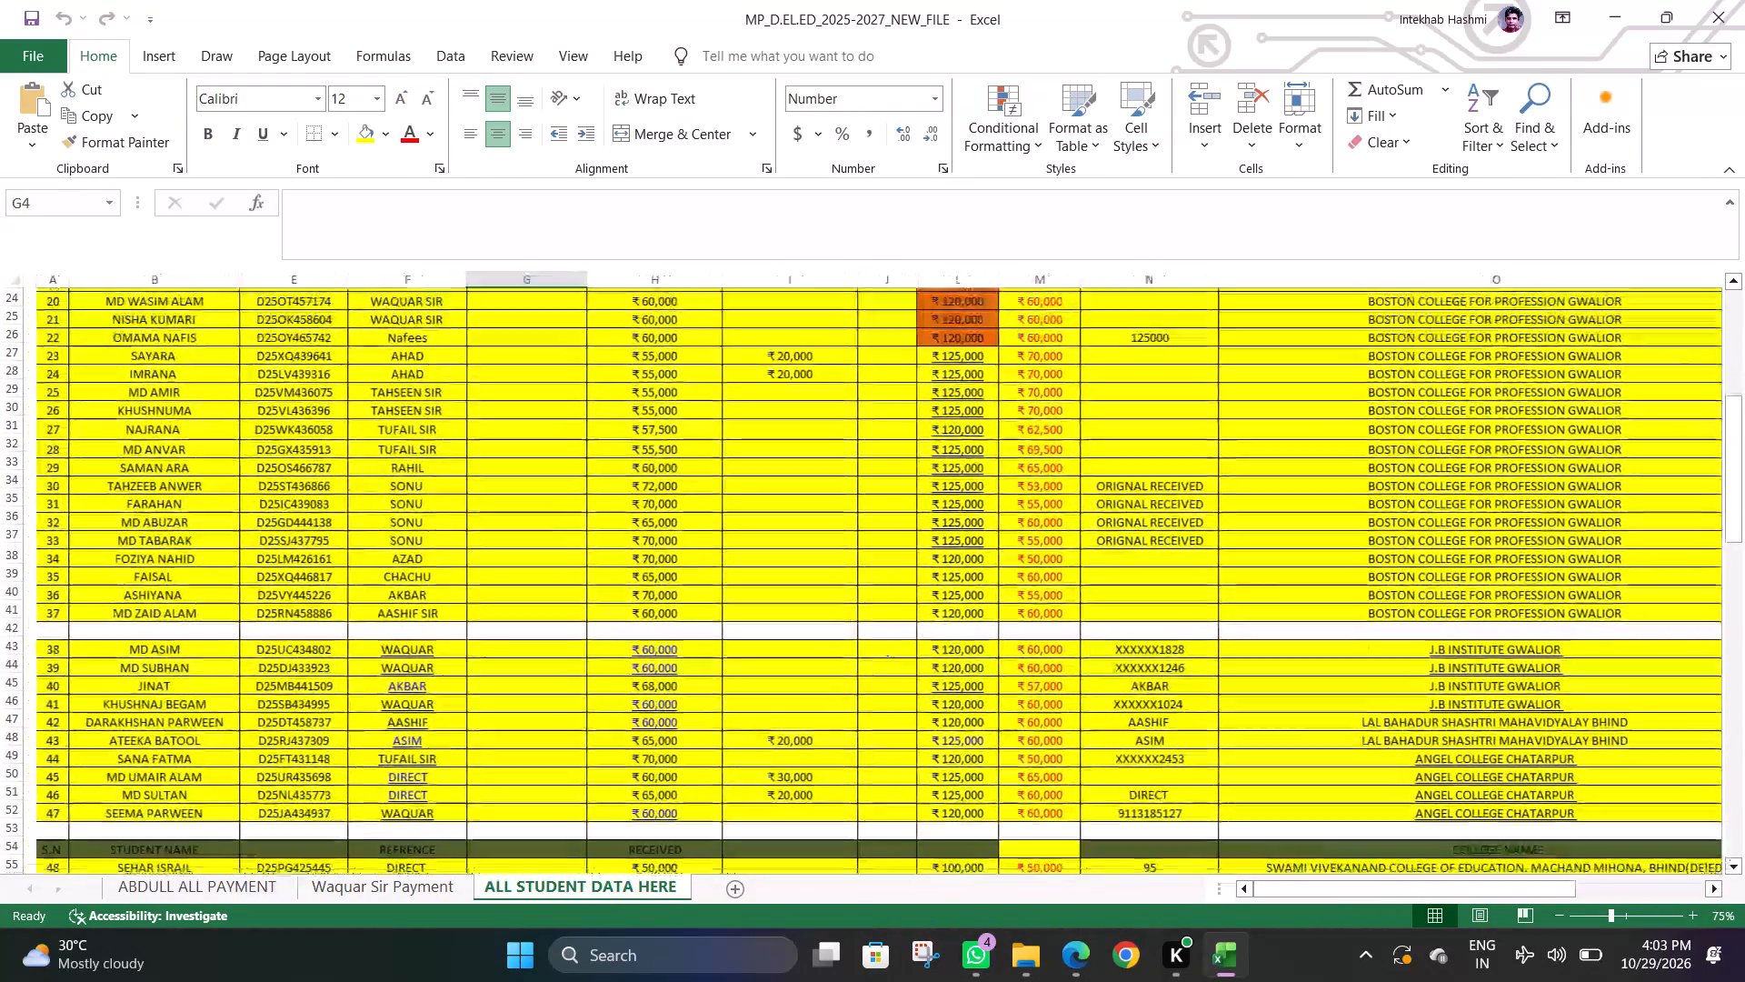
scroll(635, 675, "down", 3)
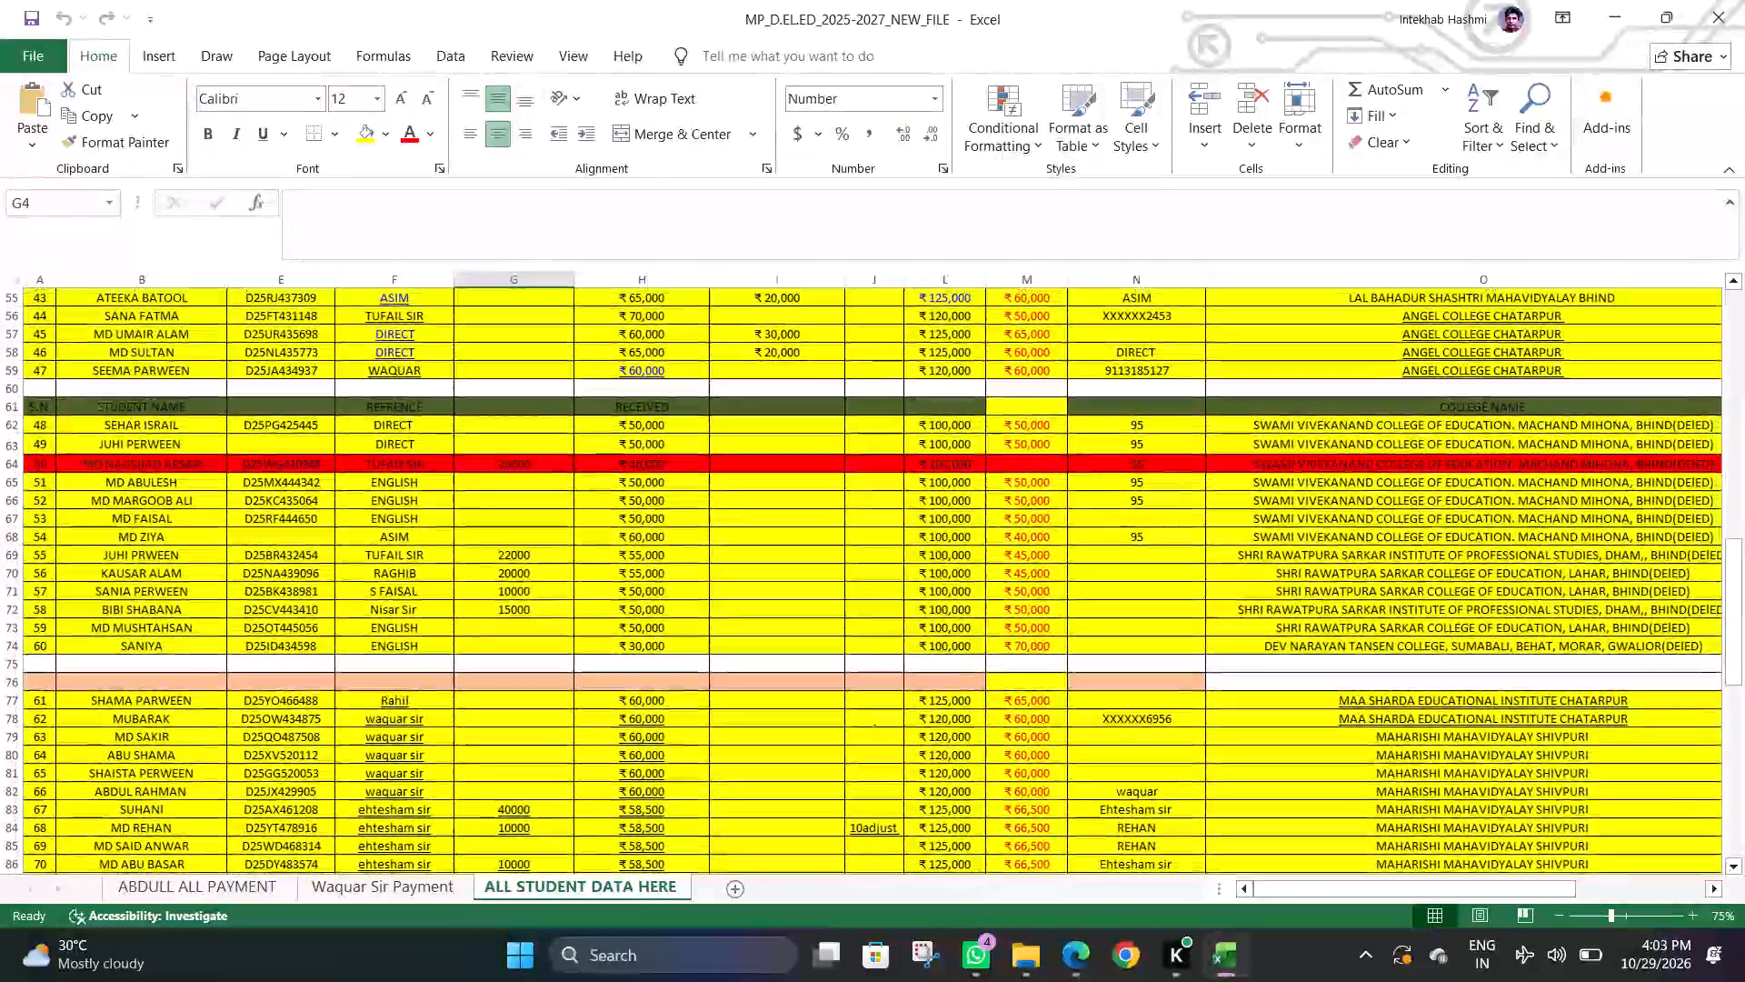
scroll(635, 675, "down", 3)
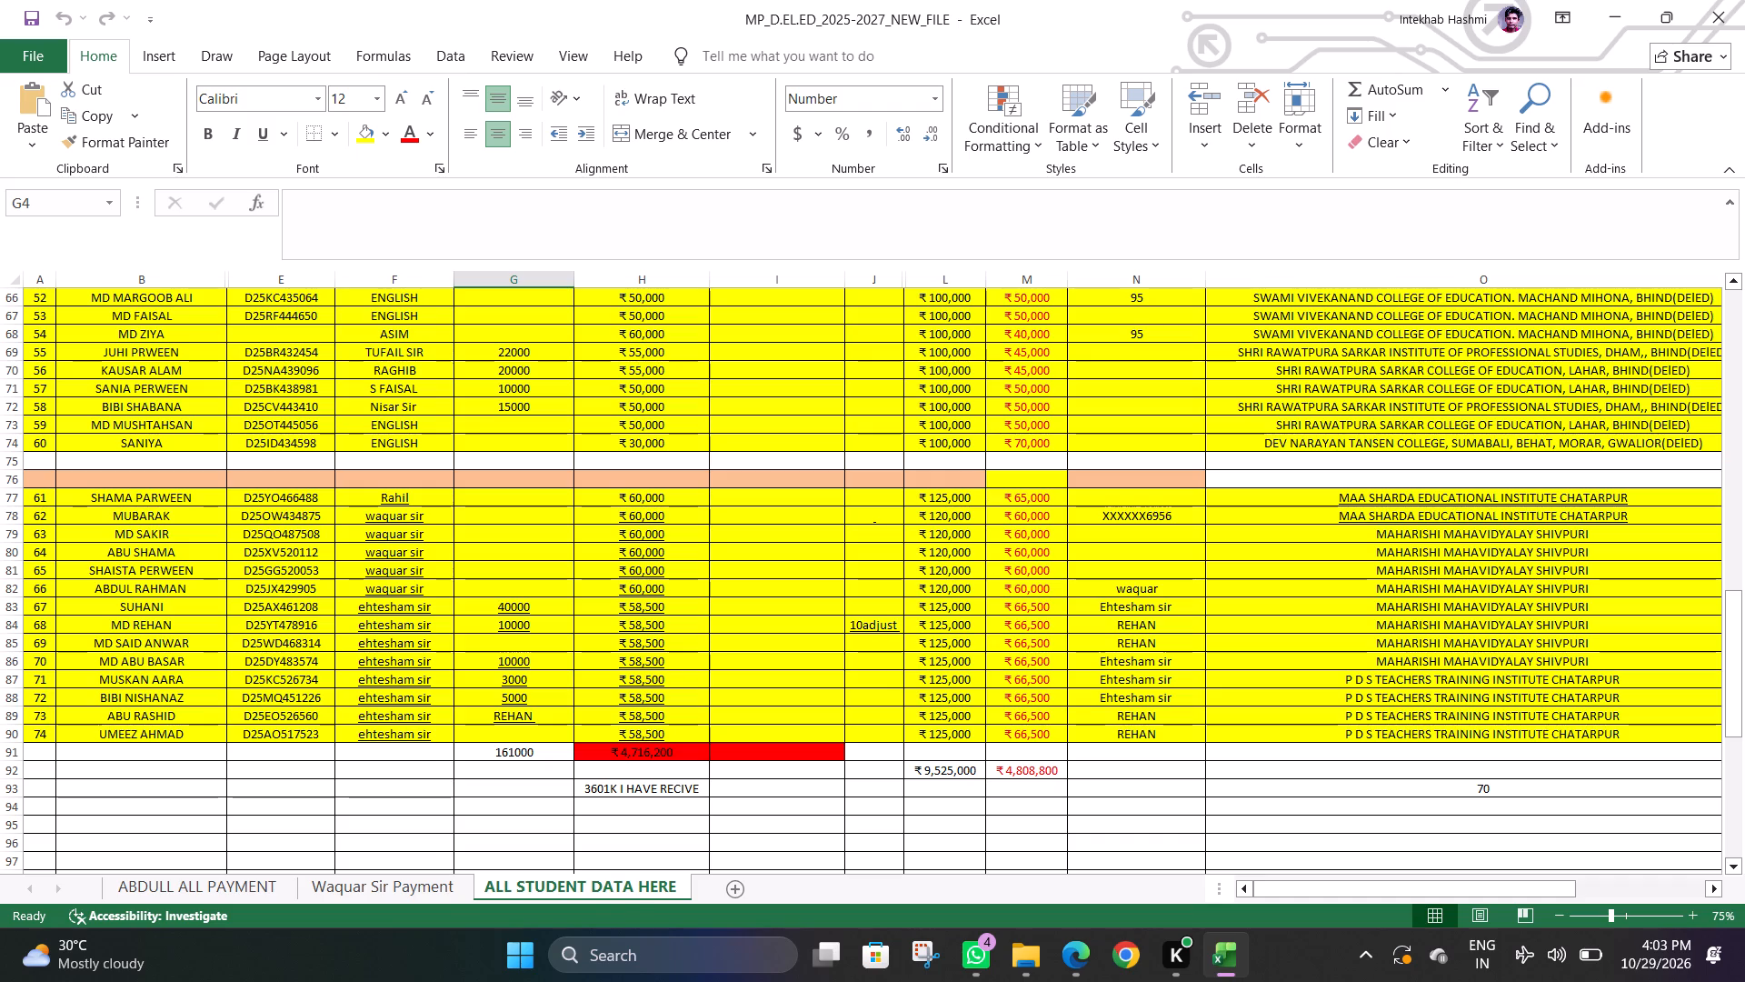
left_click(415, 890)
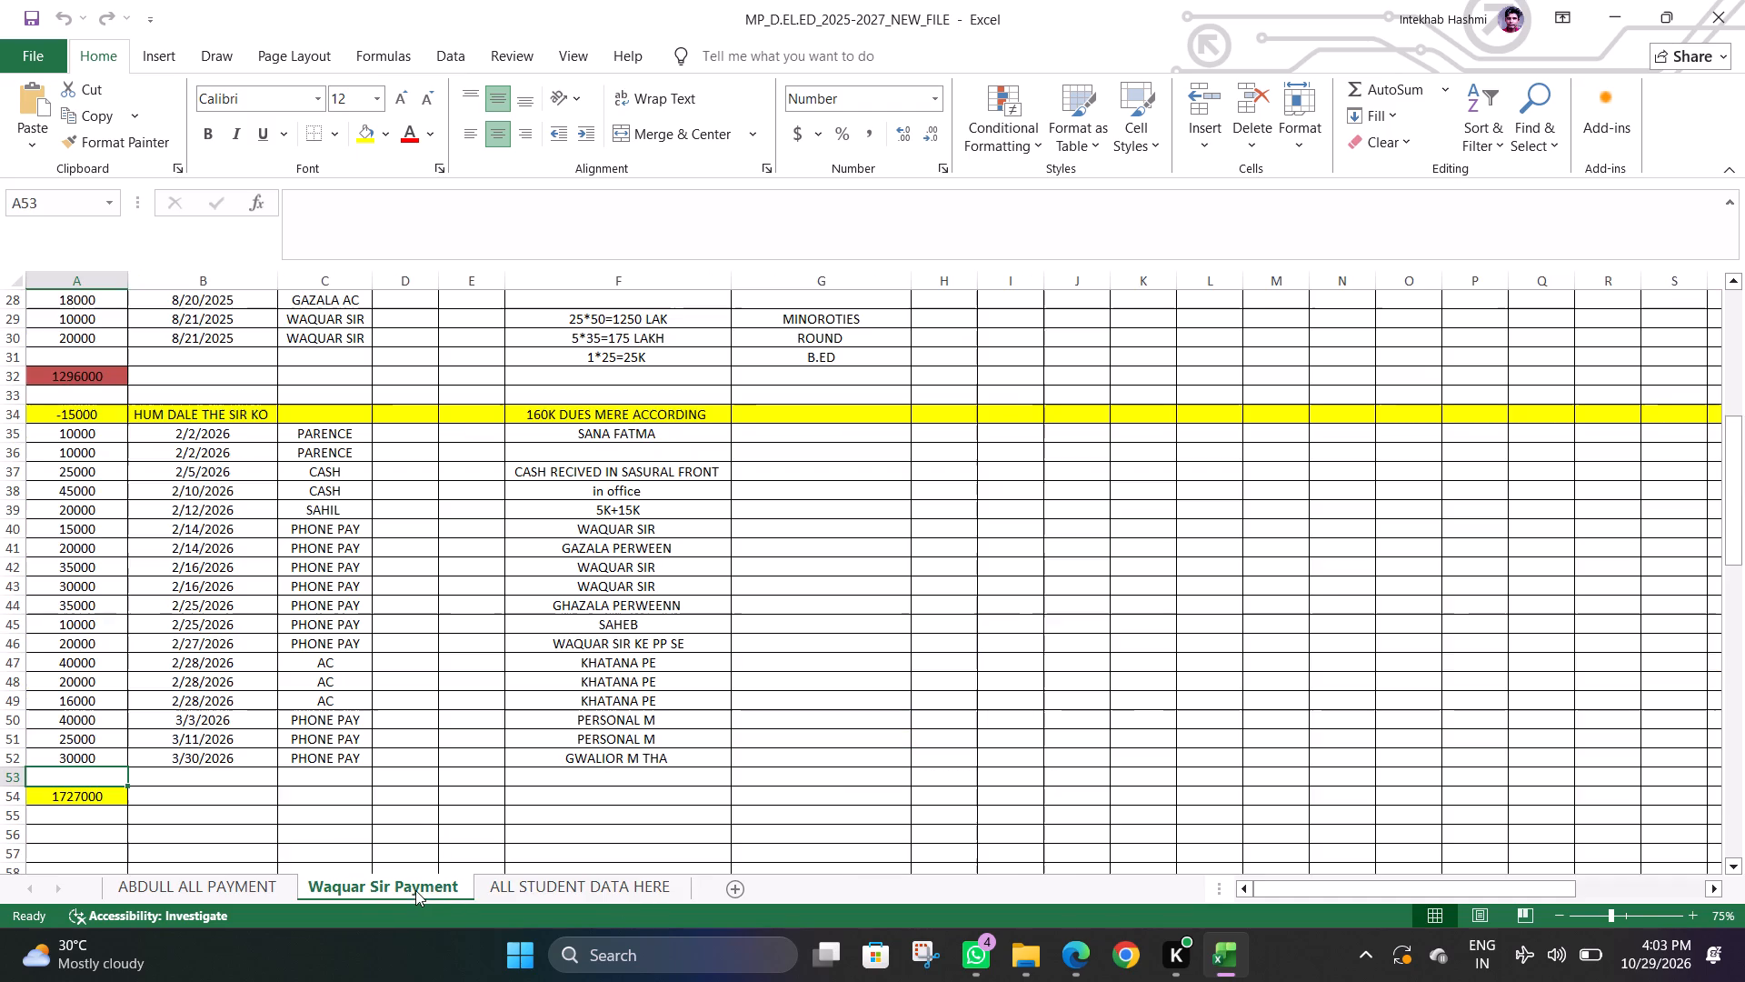
left_click(563, 880)
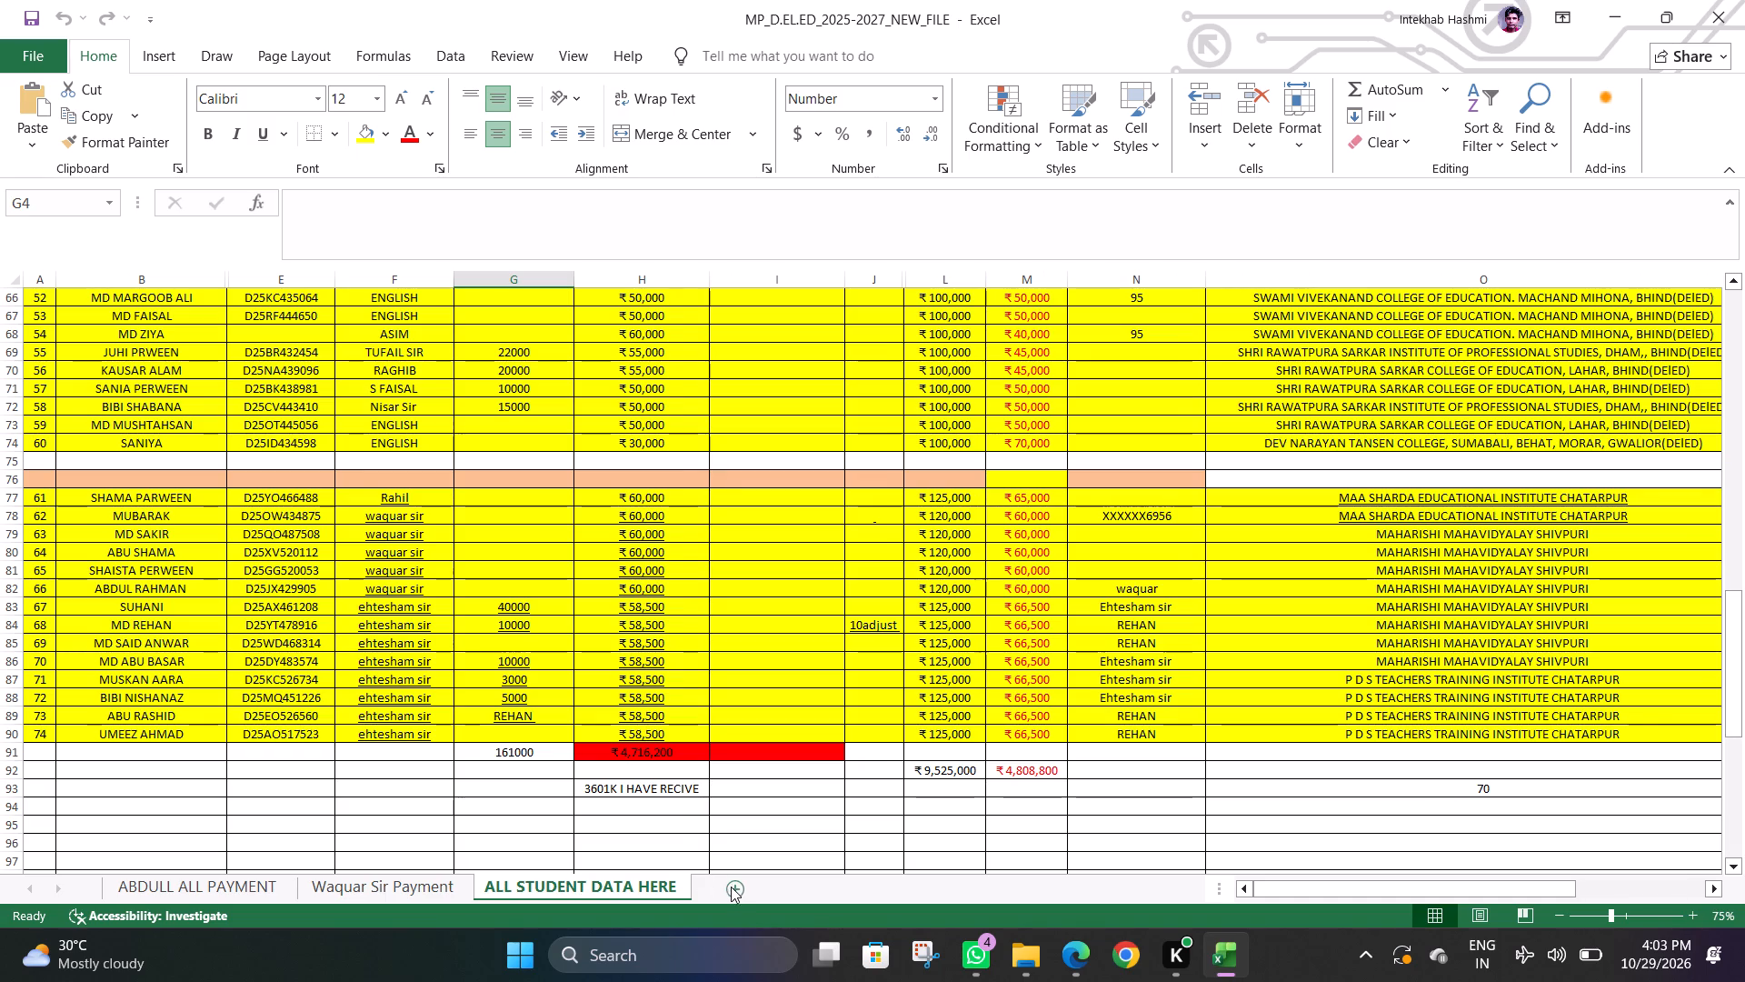
Add a new blank worksheet after the ALL STUDENT DATA HERE sheet.
left_click(733, 887)
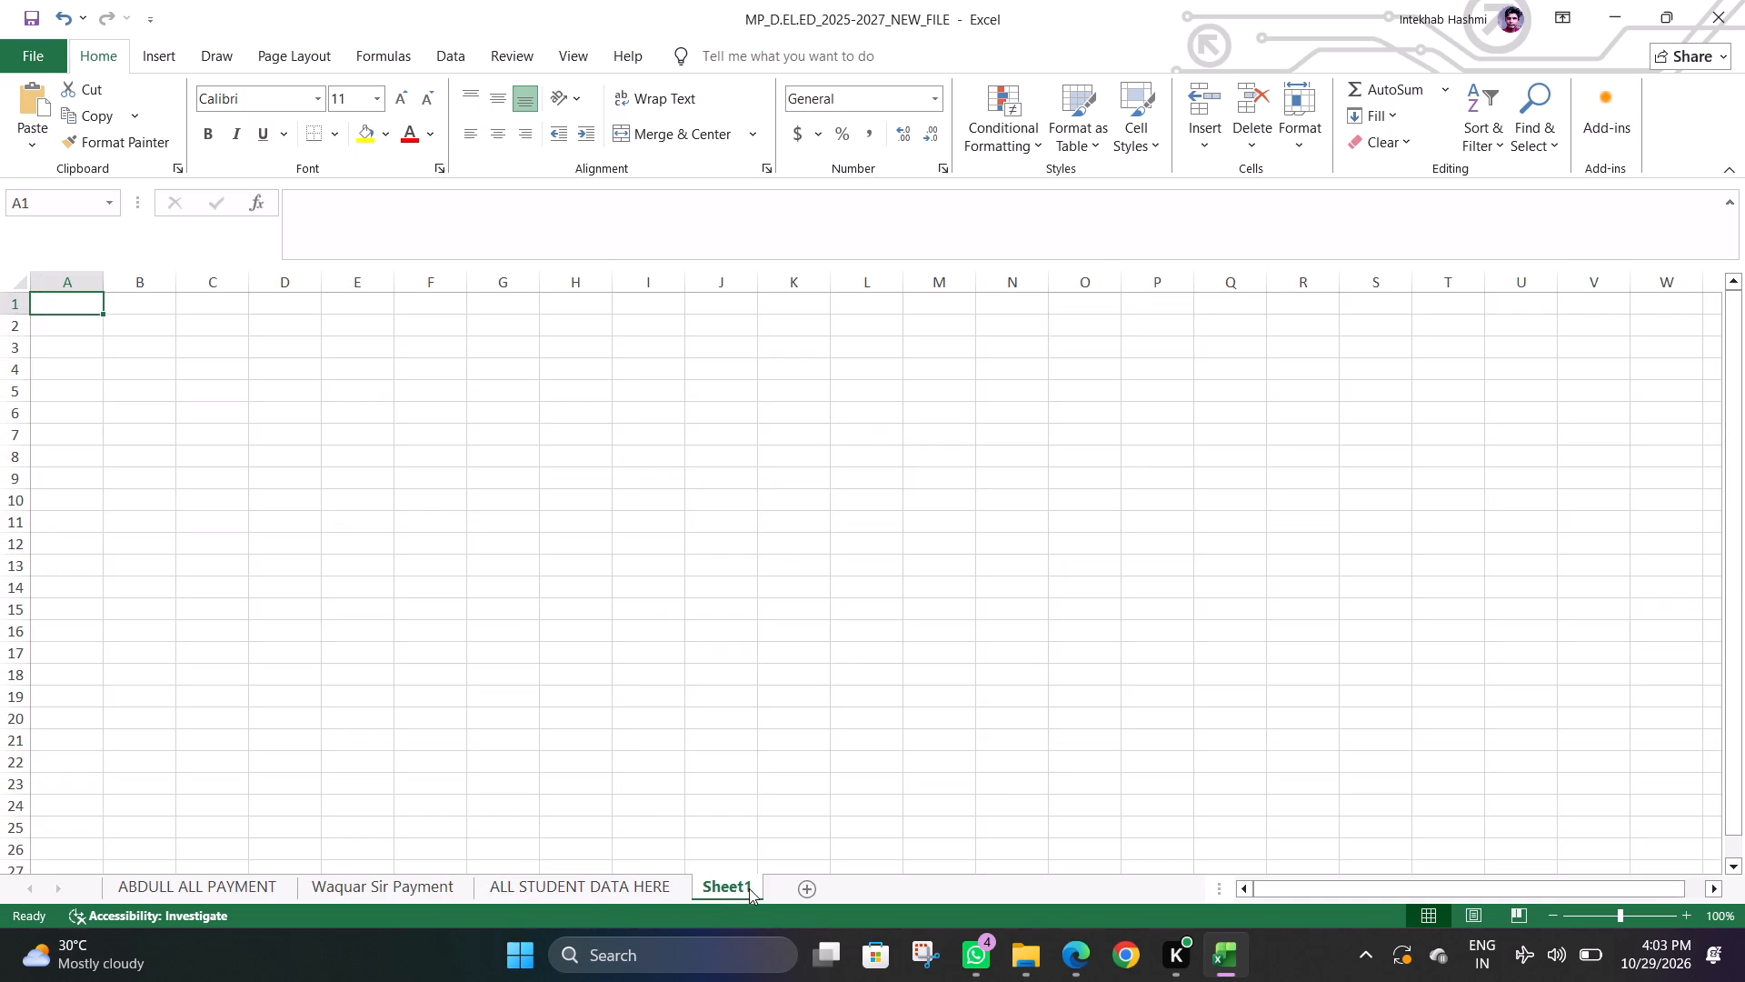
left_click(733, 887)
Examine the ABDULL ALL PAYMENT entries again, around rows 82 to 114.
left_click(245, 883)
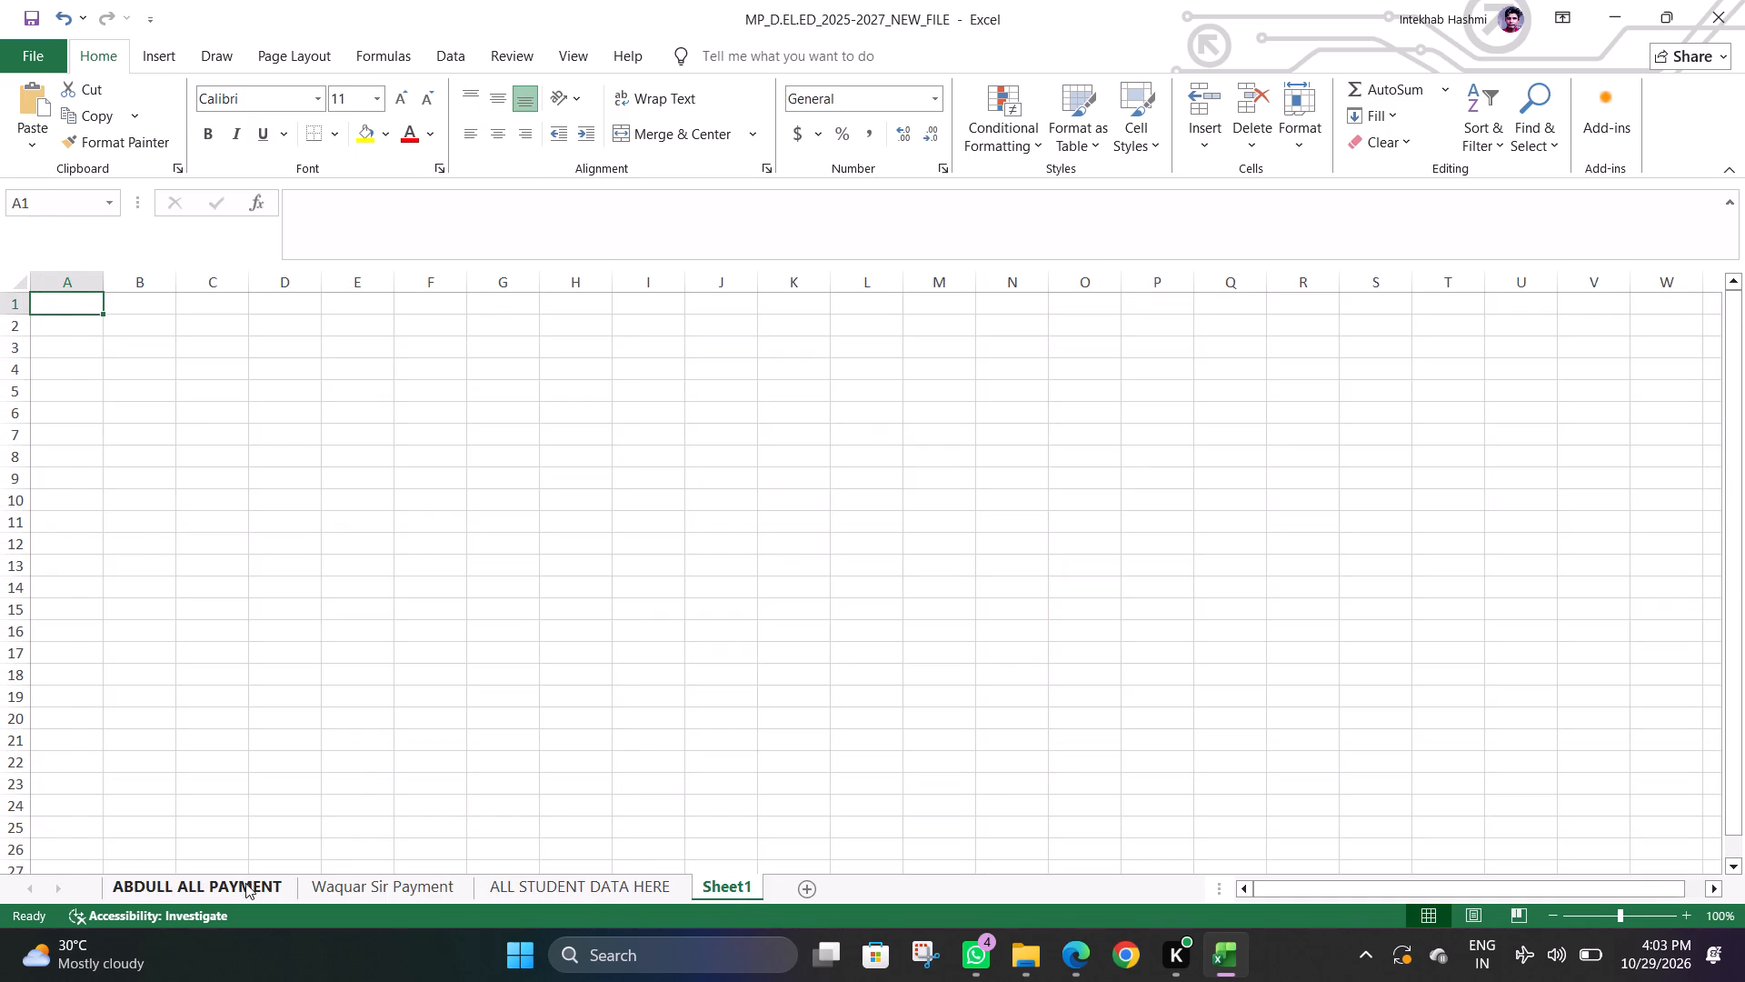
scroll(182, 683, "right", 1)
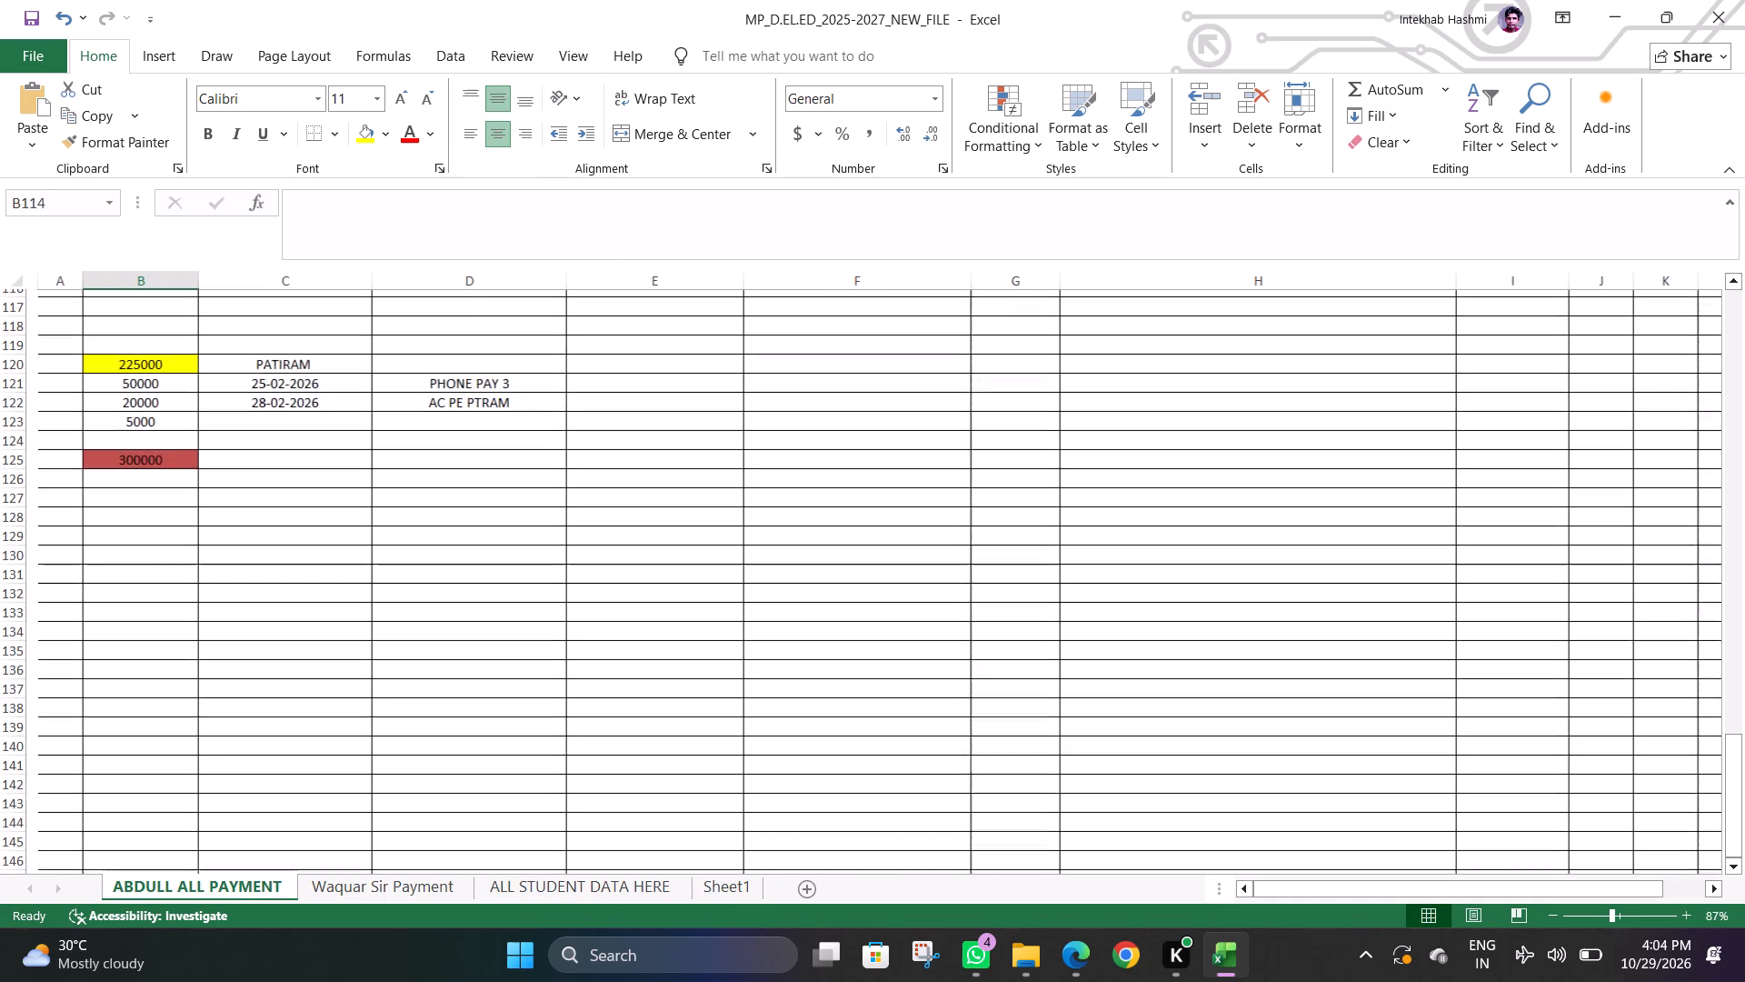
scroll(182, 683, "right", 1)
scroll(182, 683, "up", 4)
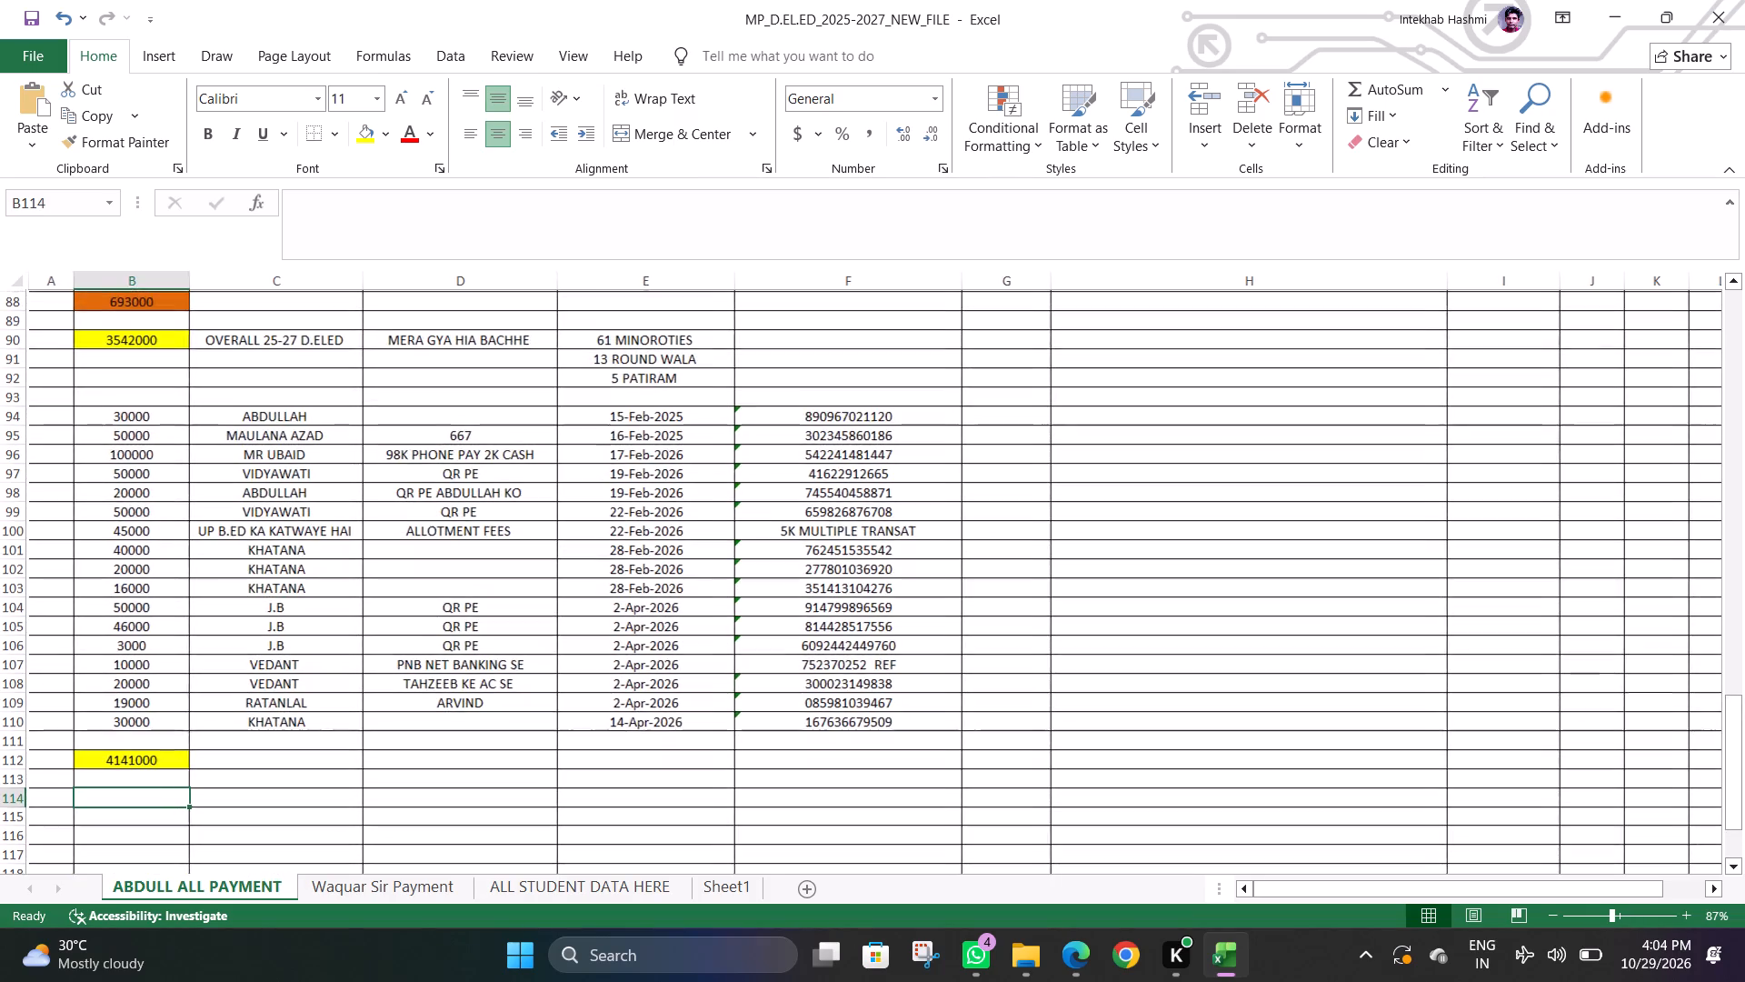
scroll(182, 683, "up", 1)
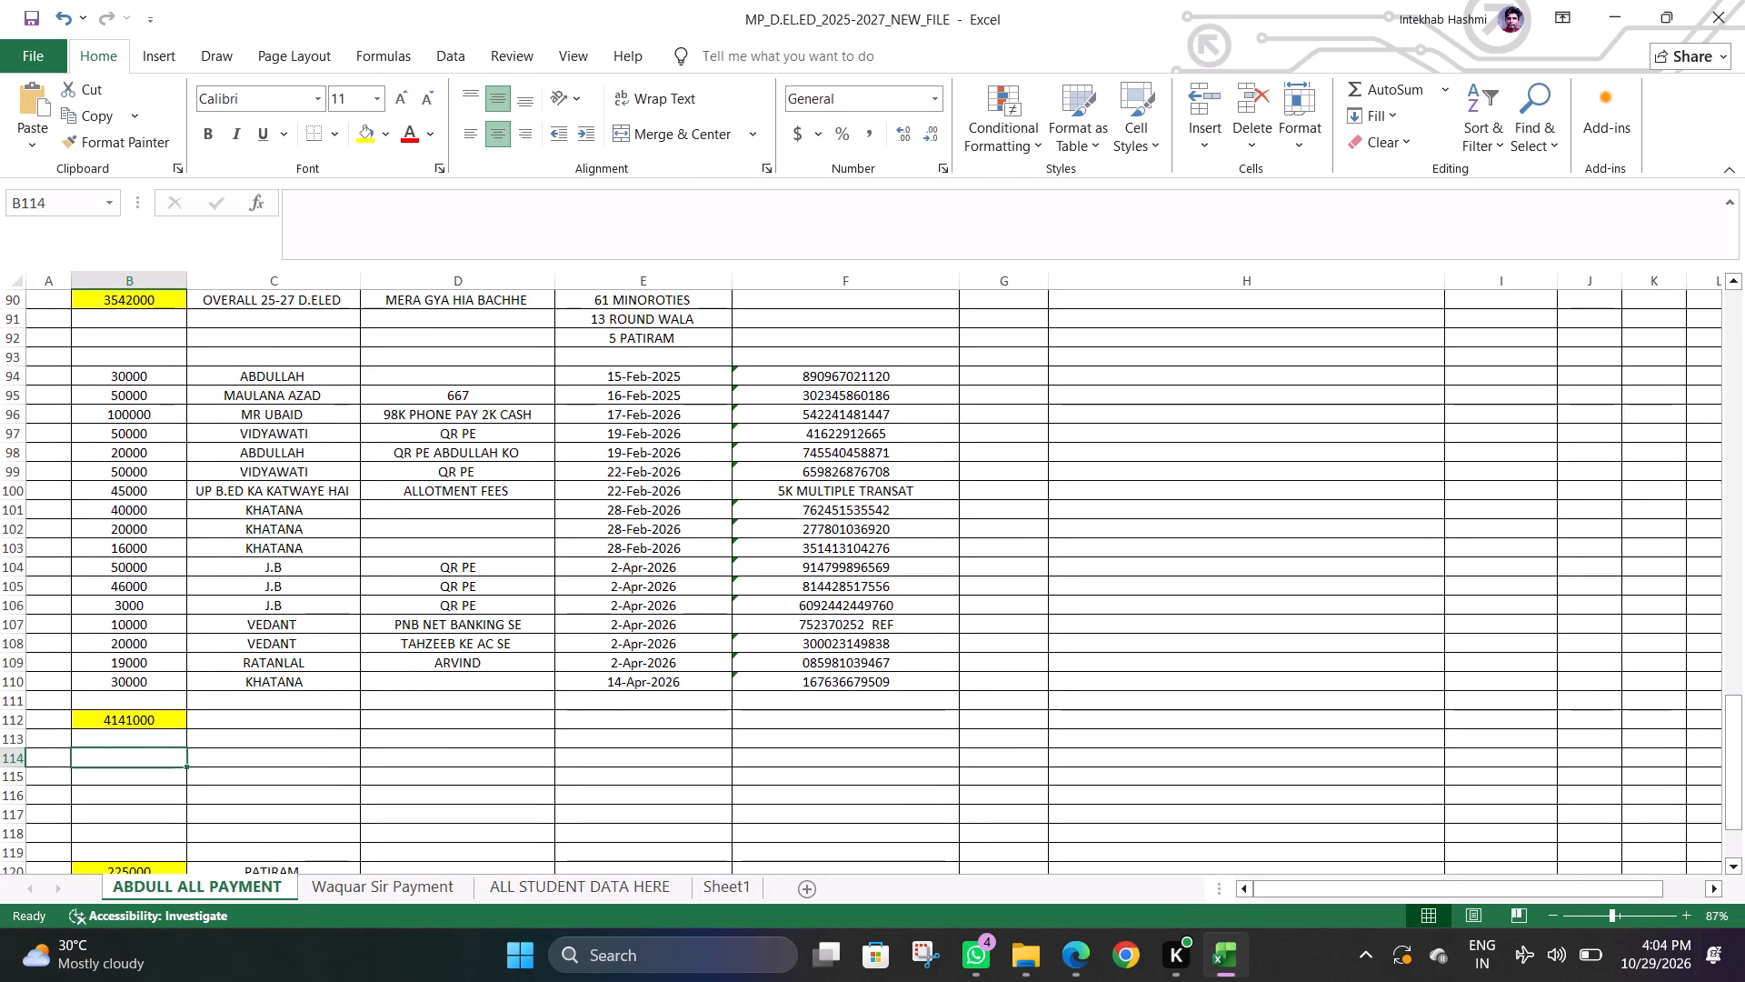
left_click(112, 745)
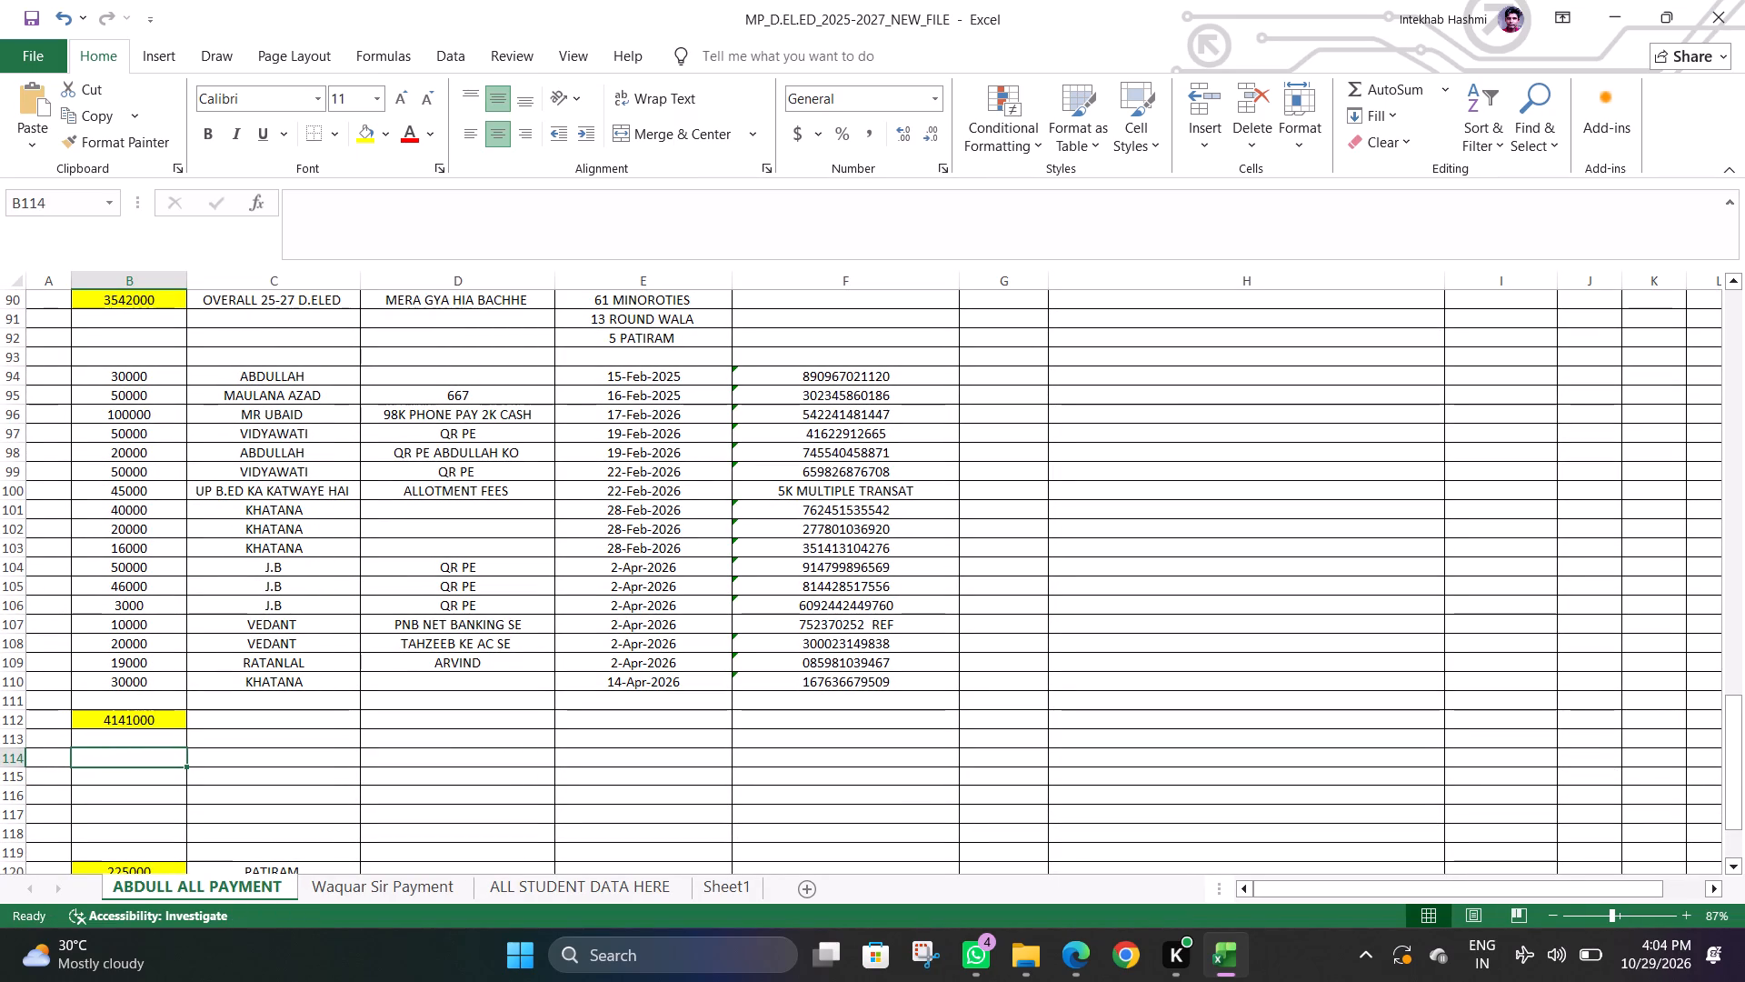
left_click(5, 703)
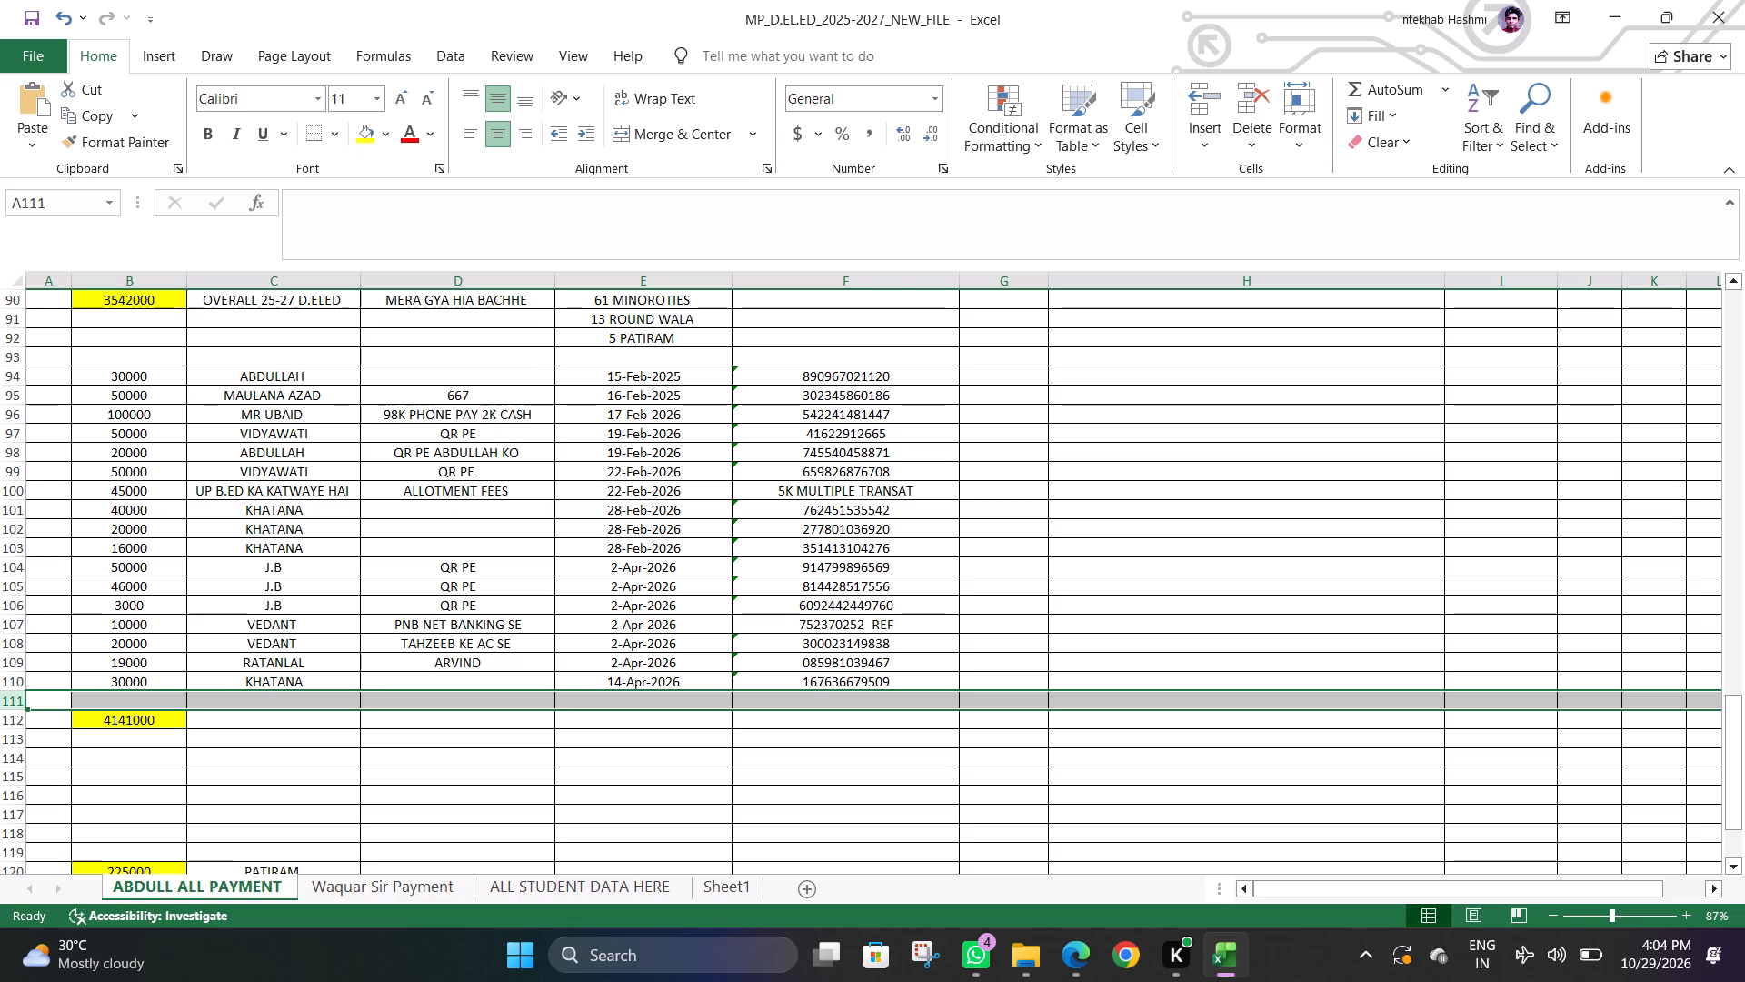
scroll(154, 548, "up", 2)
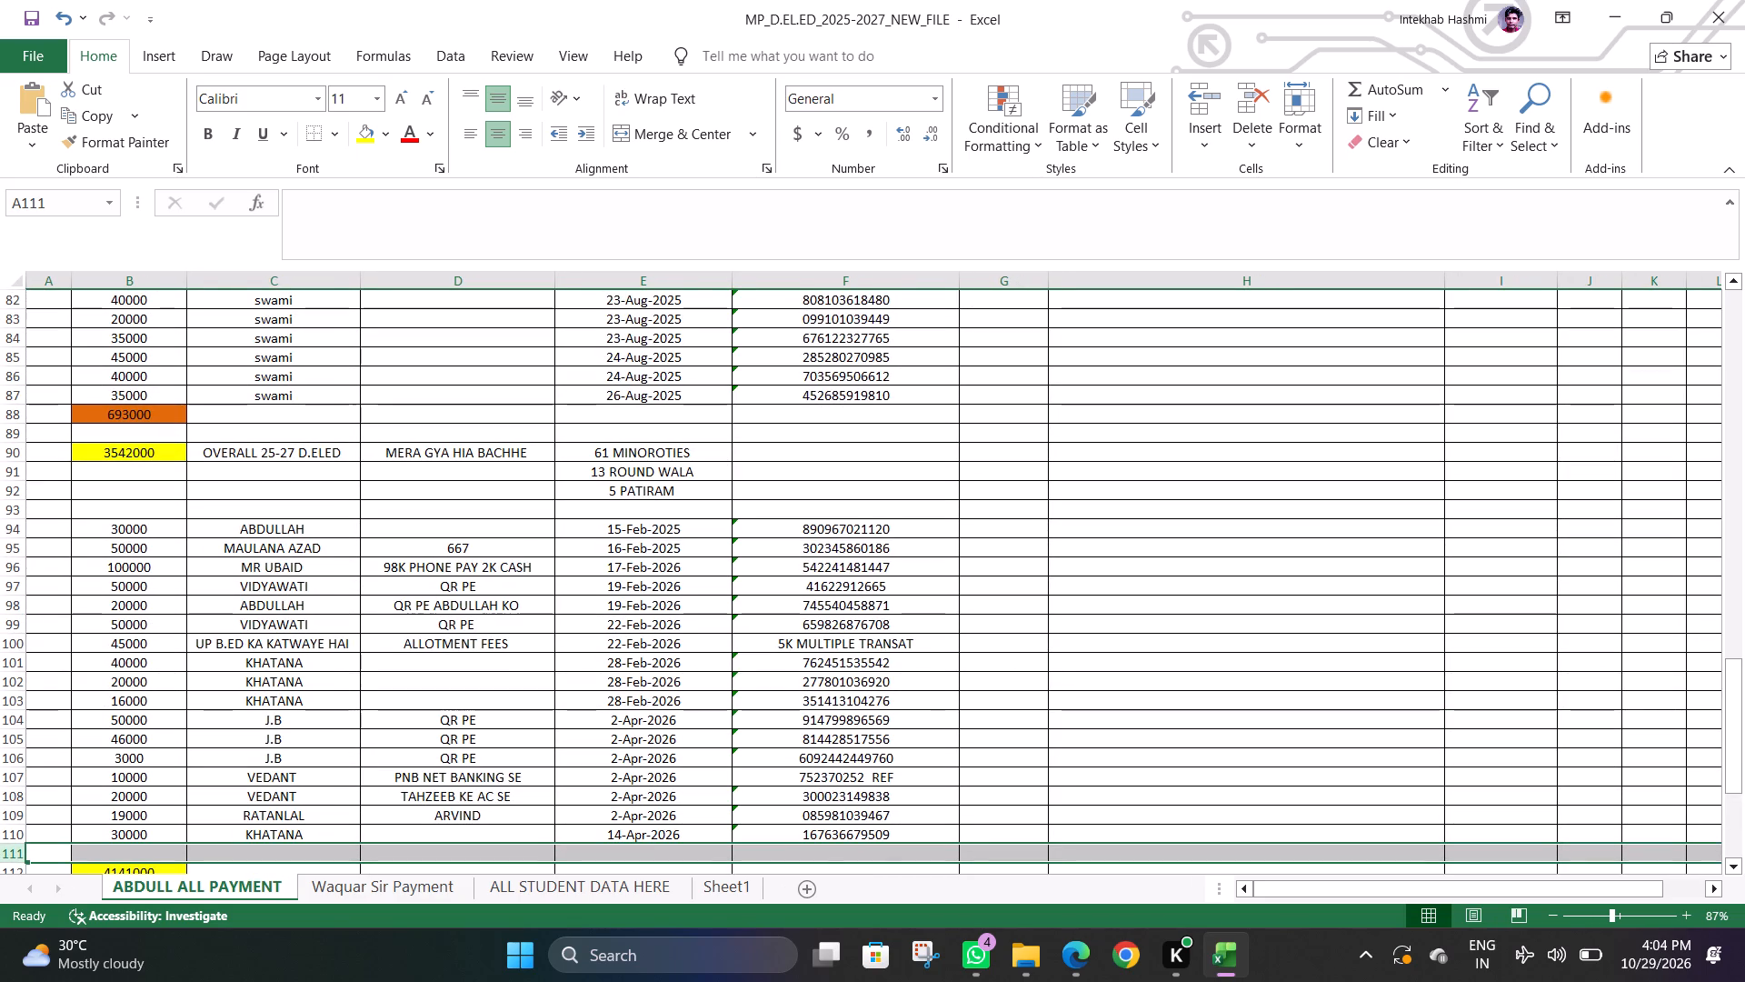
scroll(471, 496, "down", 1)
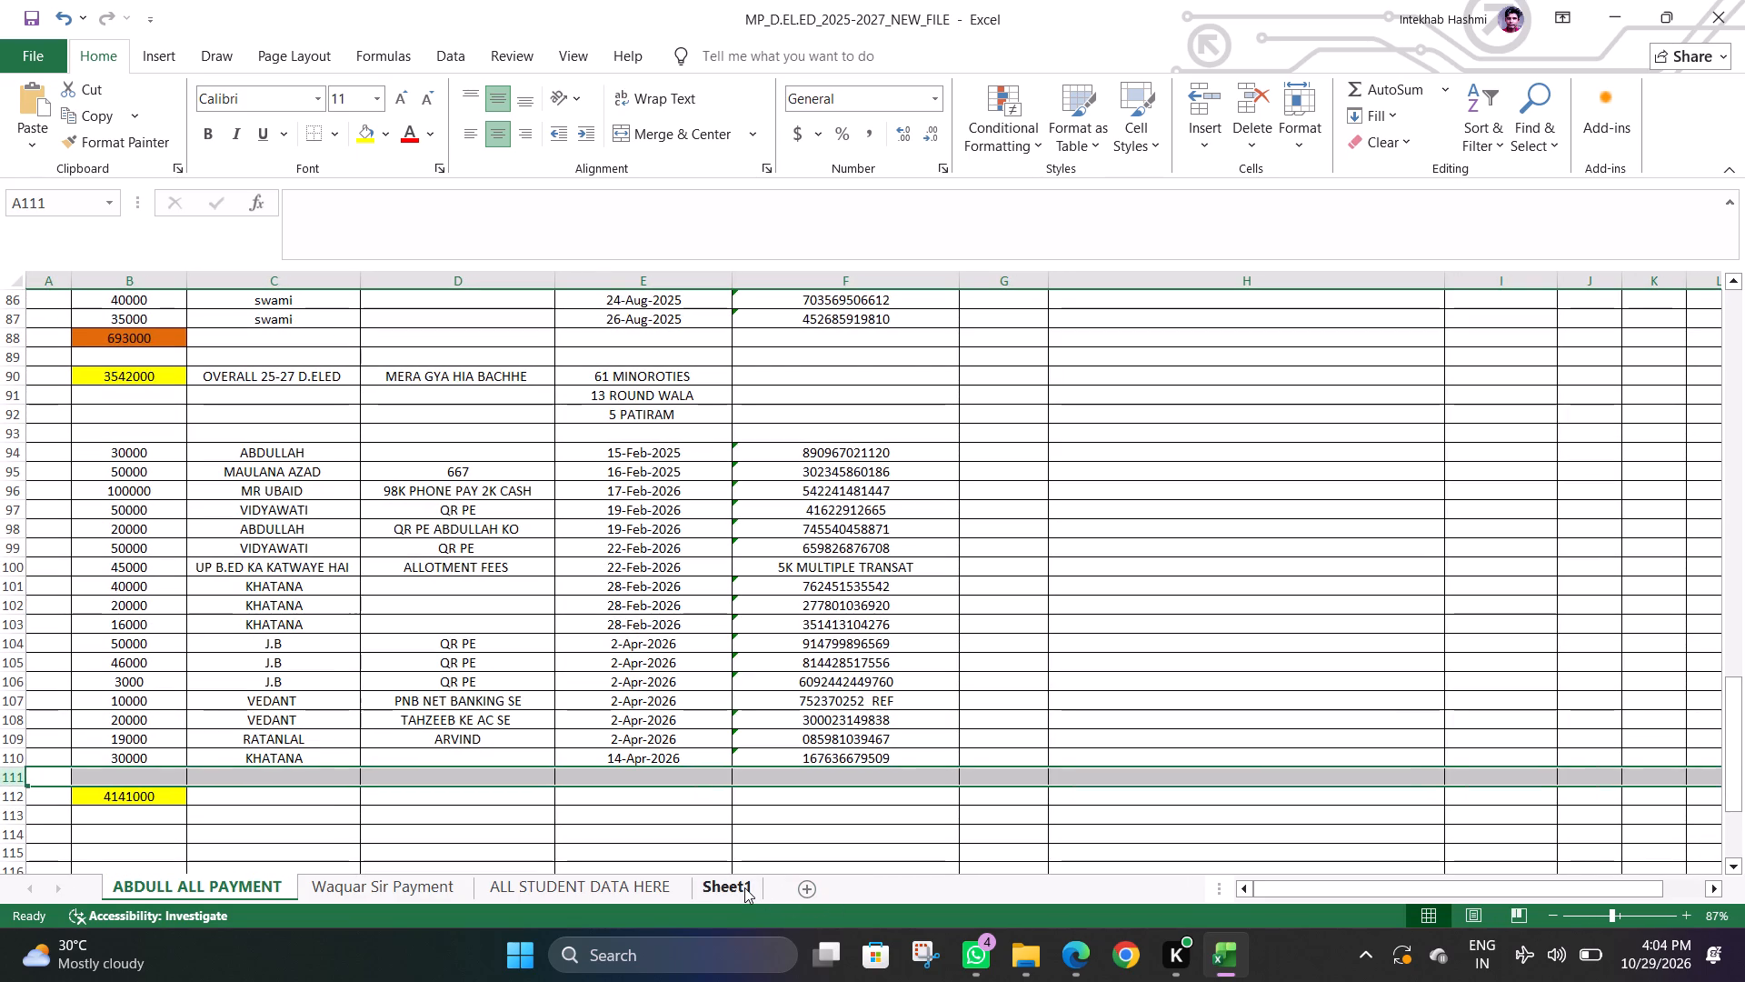
Rename the new blank worksheet Sheet1 as 2ND YEAR.
left_click(744, 887)
key("2")
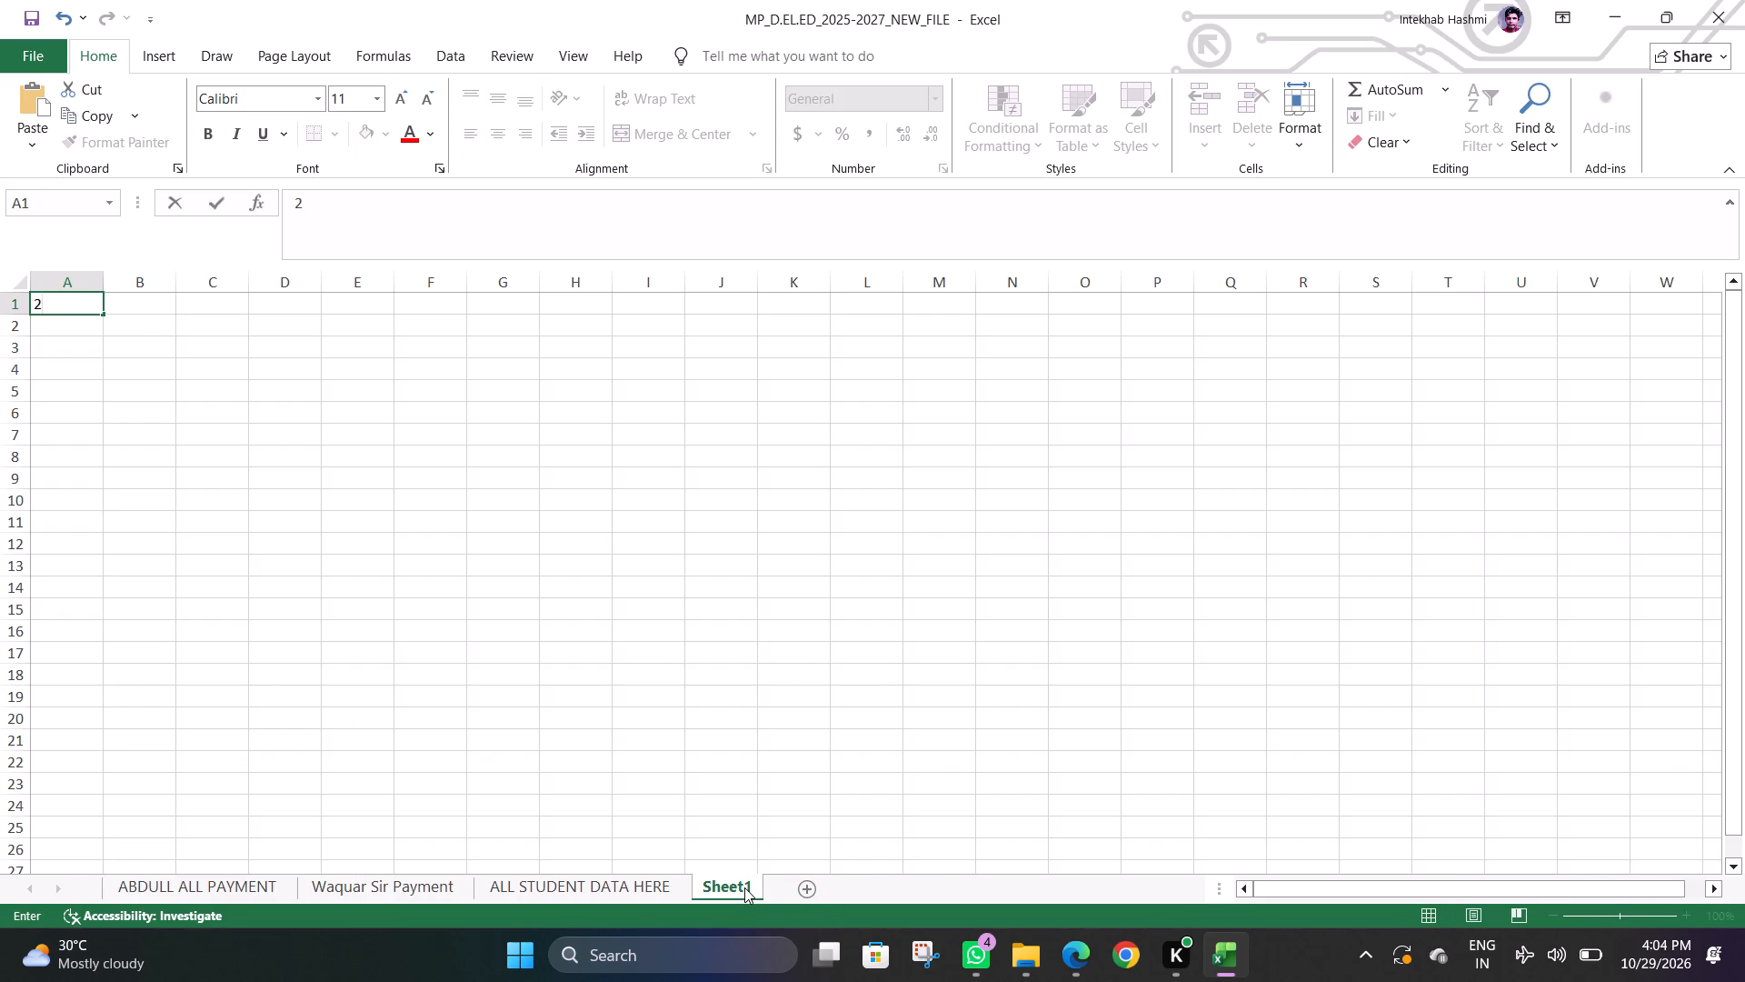
key("BackSpace")
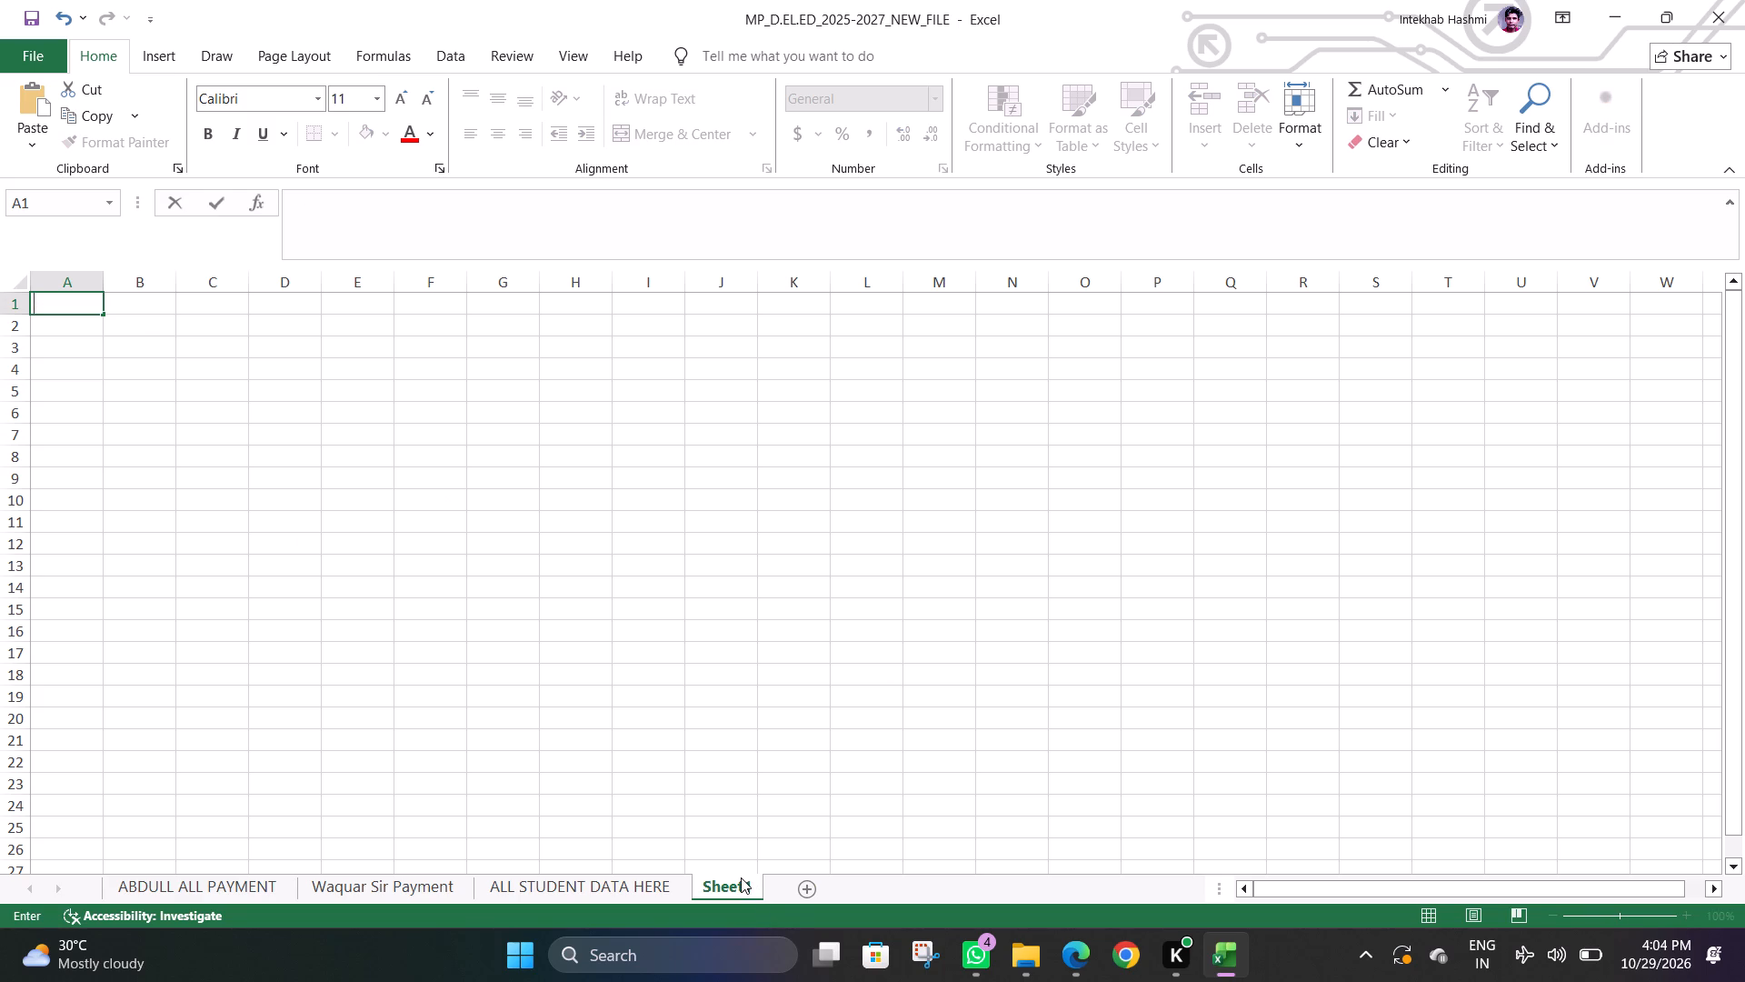
double_click(740, 877)
key("BackSpace")
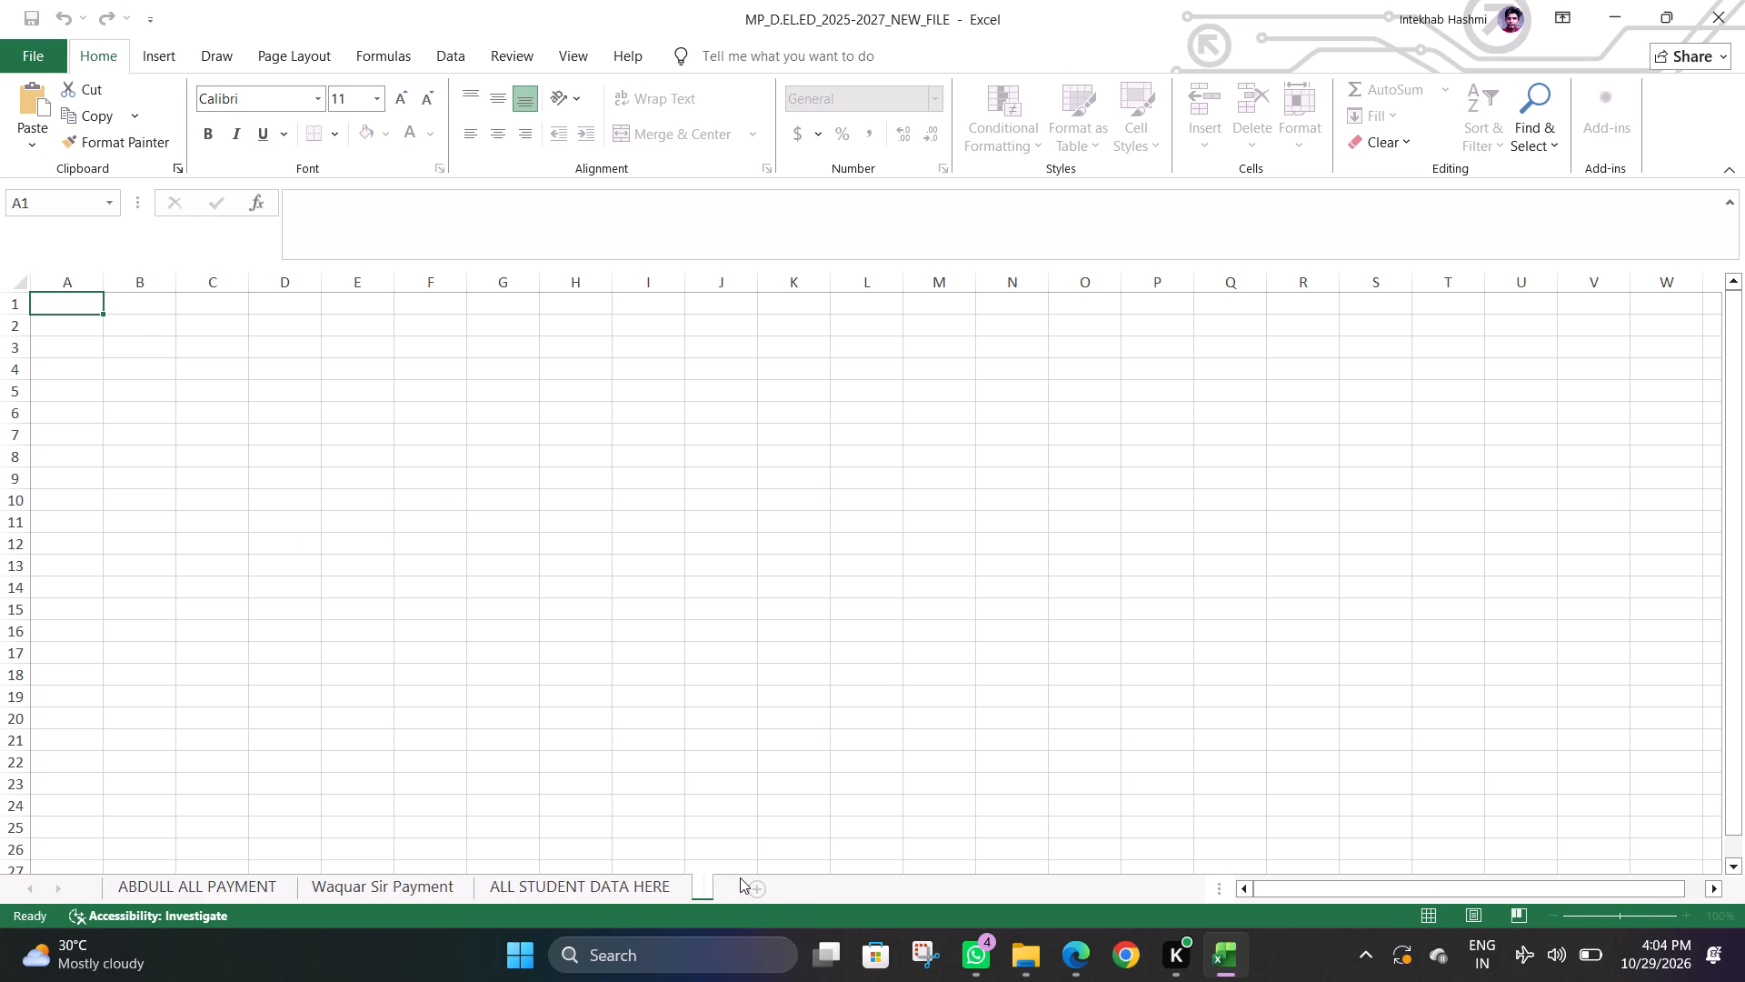
type("2ND YEAR")
key("space")
key("Return")
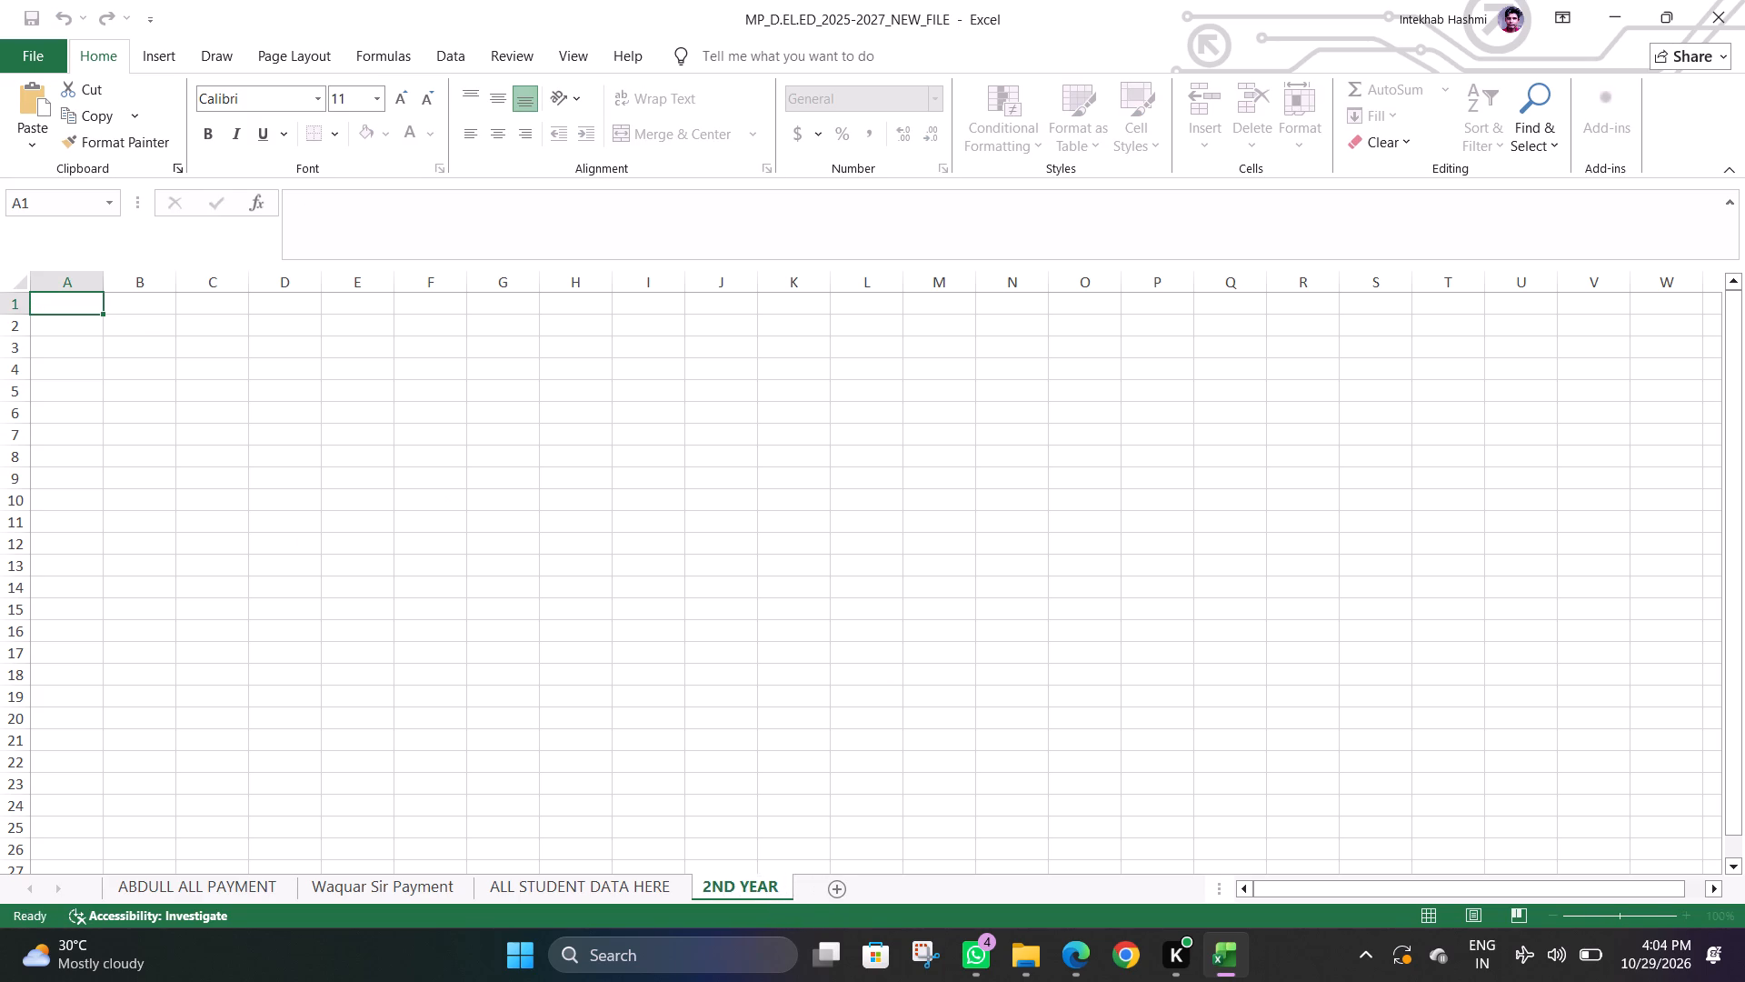
Enter the column headings SN, DATE and AMOUNT in cells A1 to C1 of the 2ND YEAR sheet.
left_click(79, 306)
type("SN")
key("space")
key("Tab")
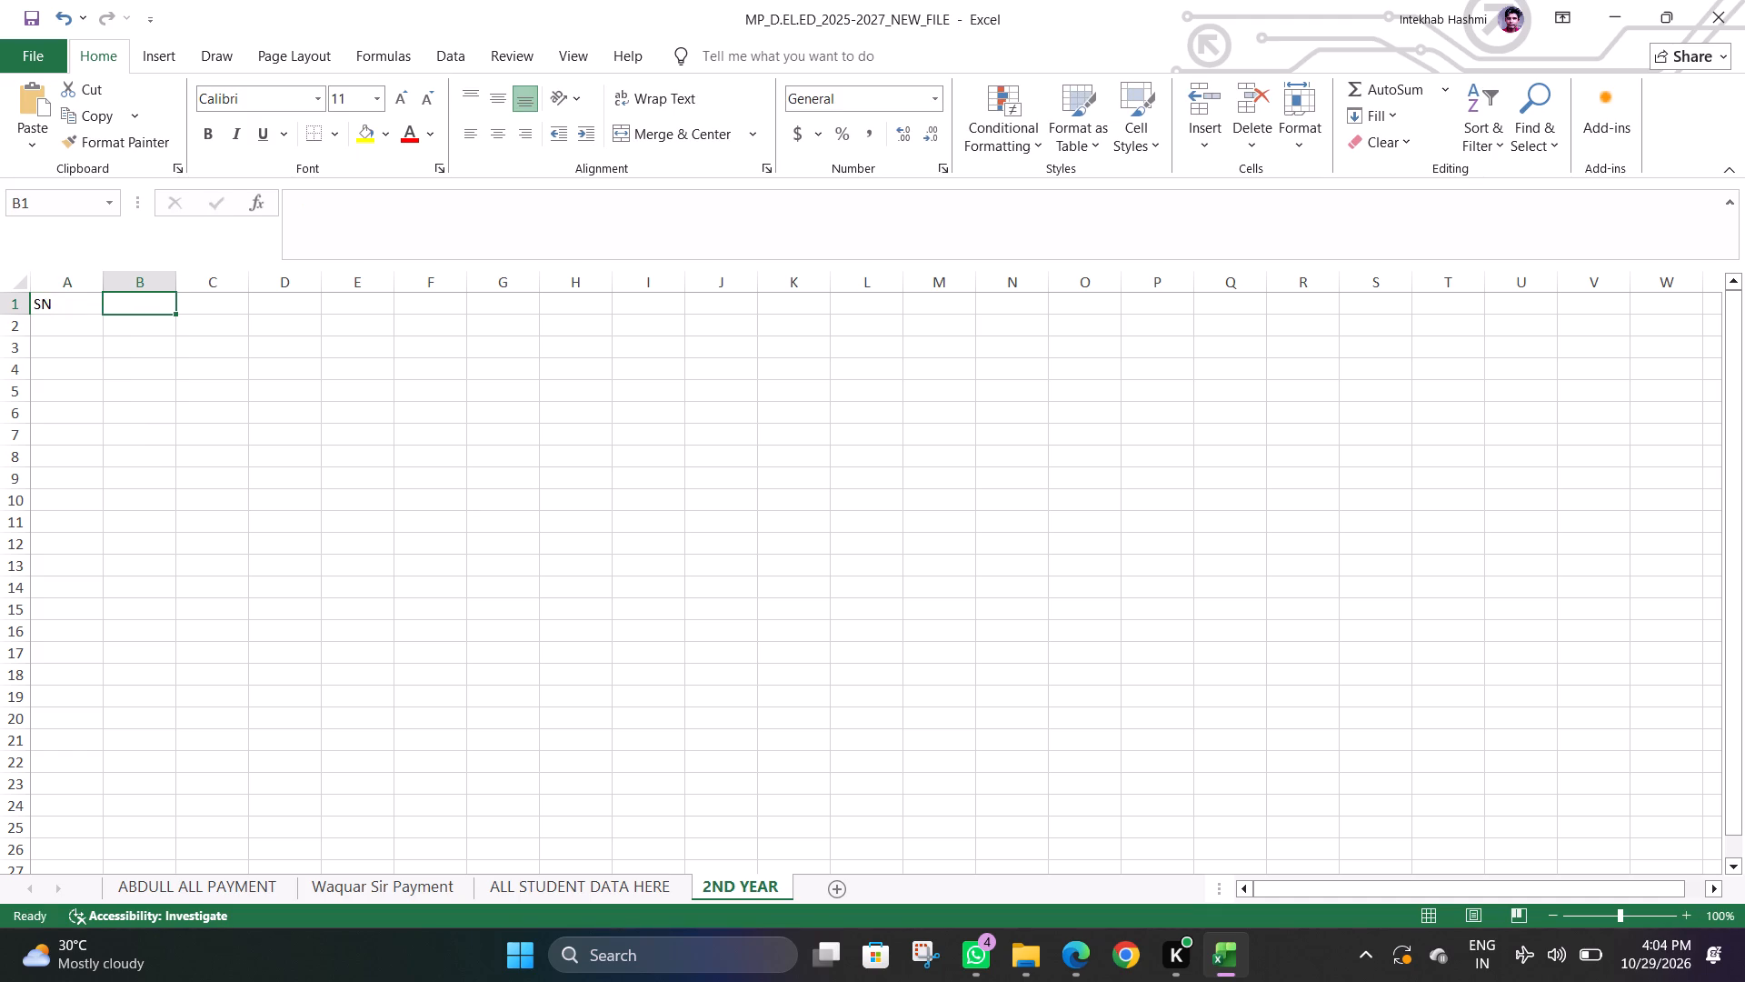
type("DATE")
key("space")
key("Tab")
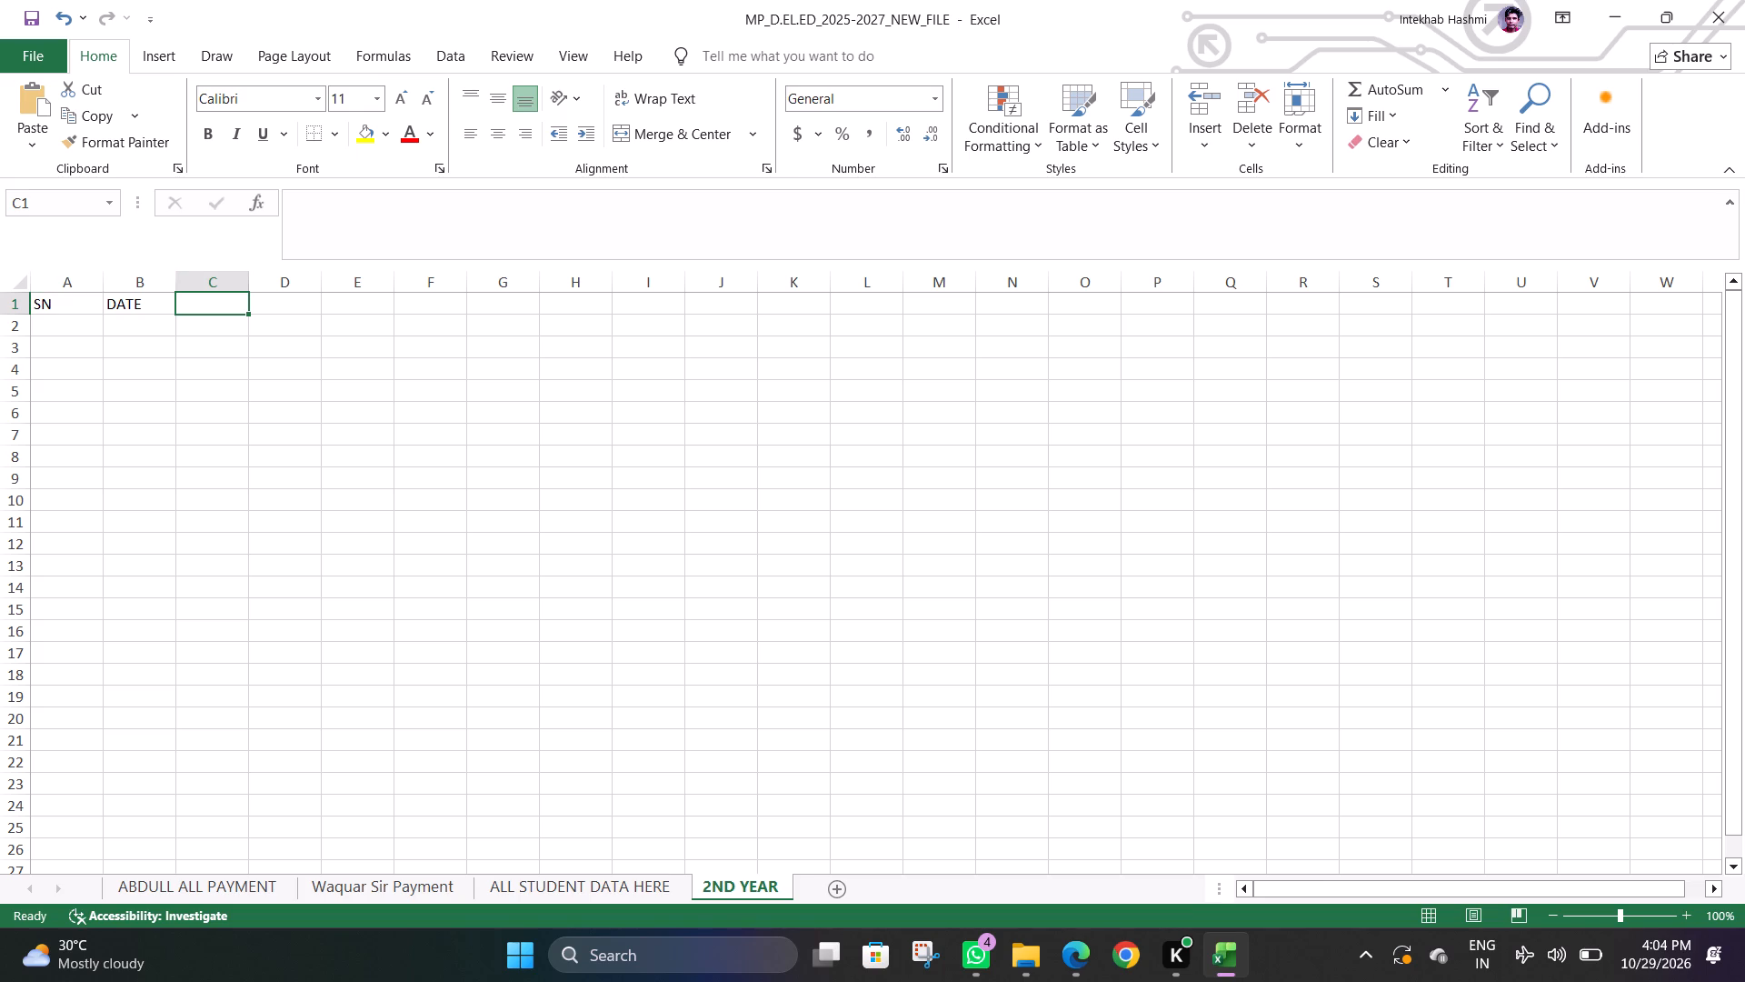
type("AMOUNT")
key("space")
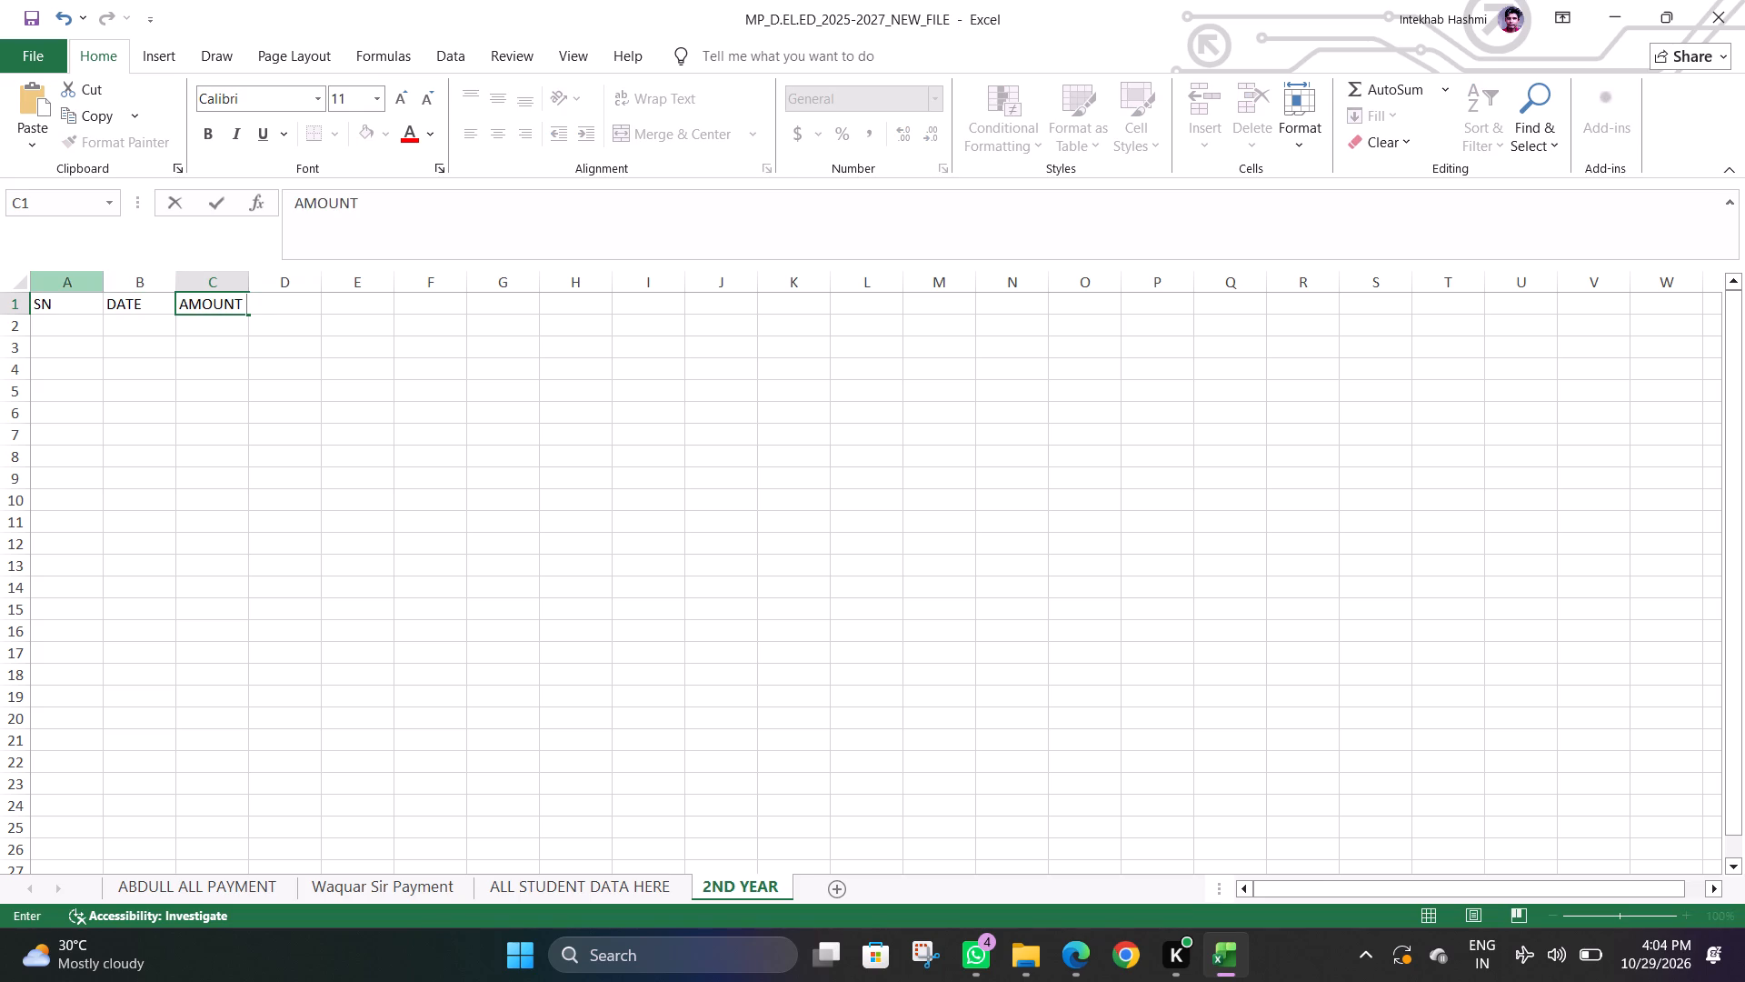
Number the SN column from 1 to 19 in cells A2 to A20 as a filled series.
left_click(68, 326)
key("1")
key("Return")
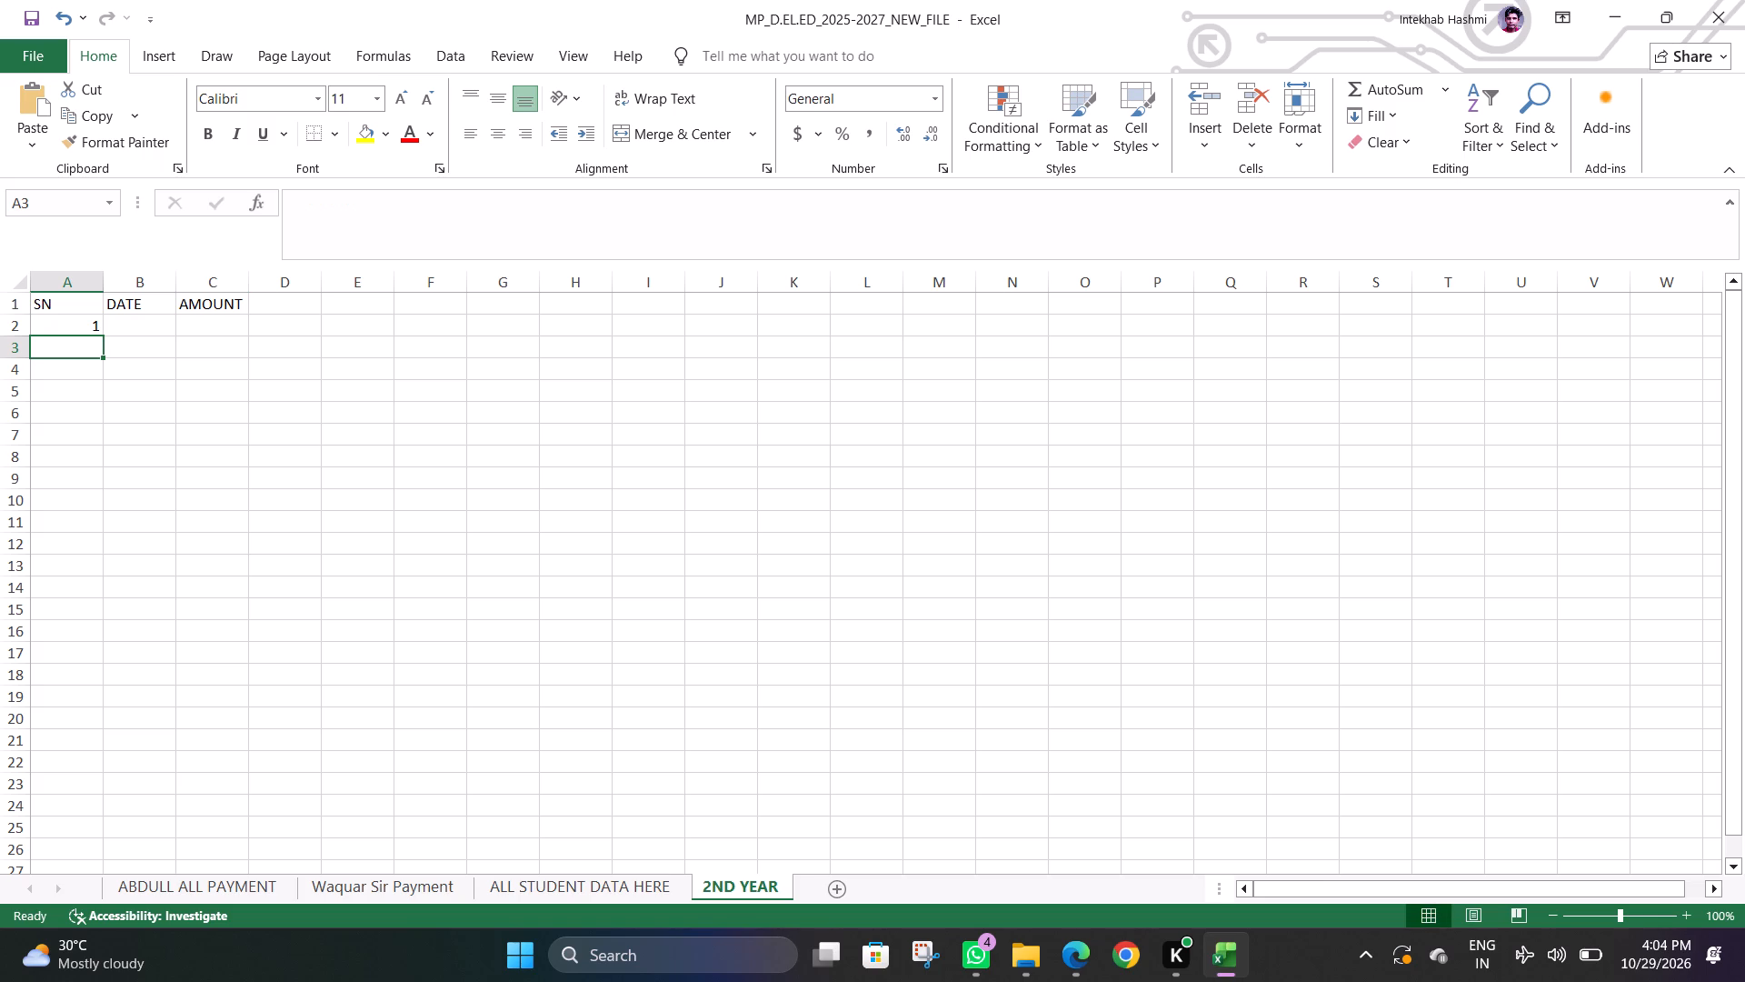
left_click(91, 326)
left_click_drag(102, 334, 105, 596)
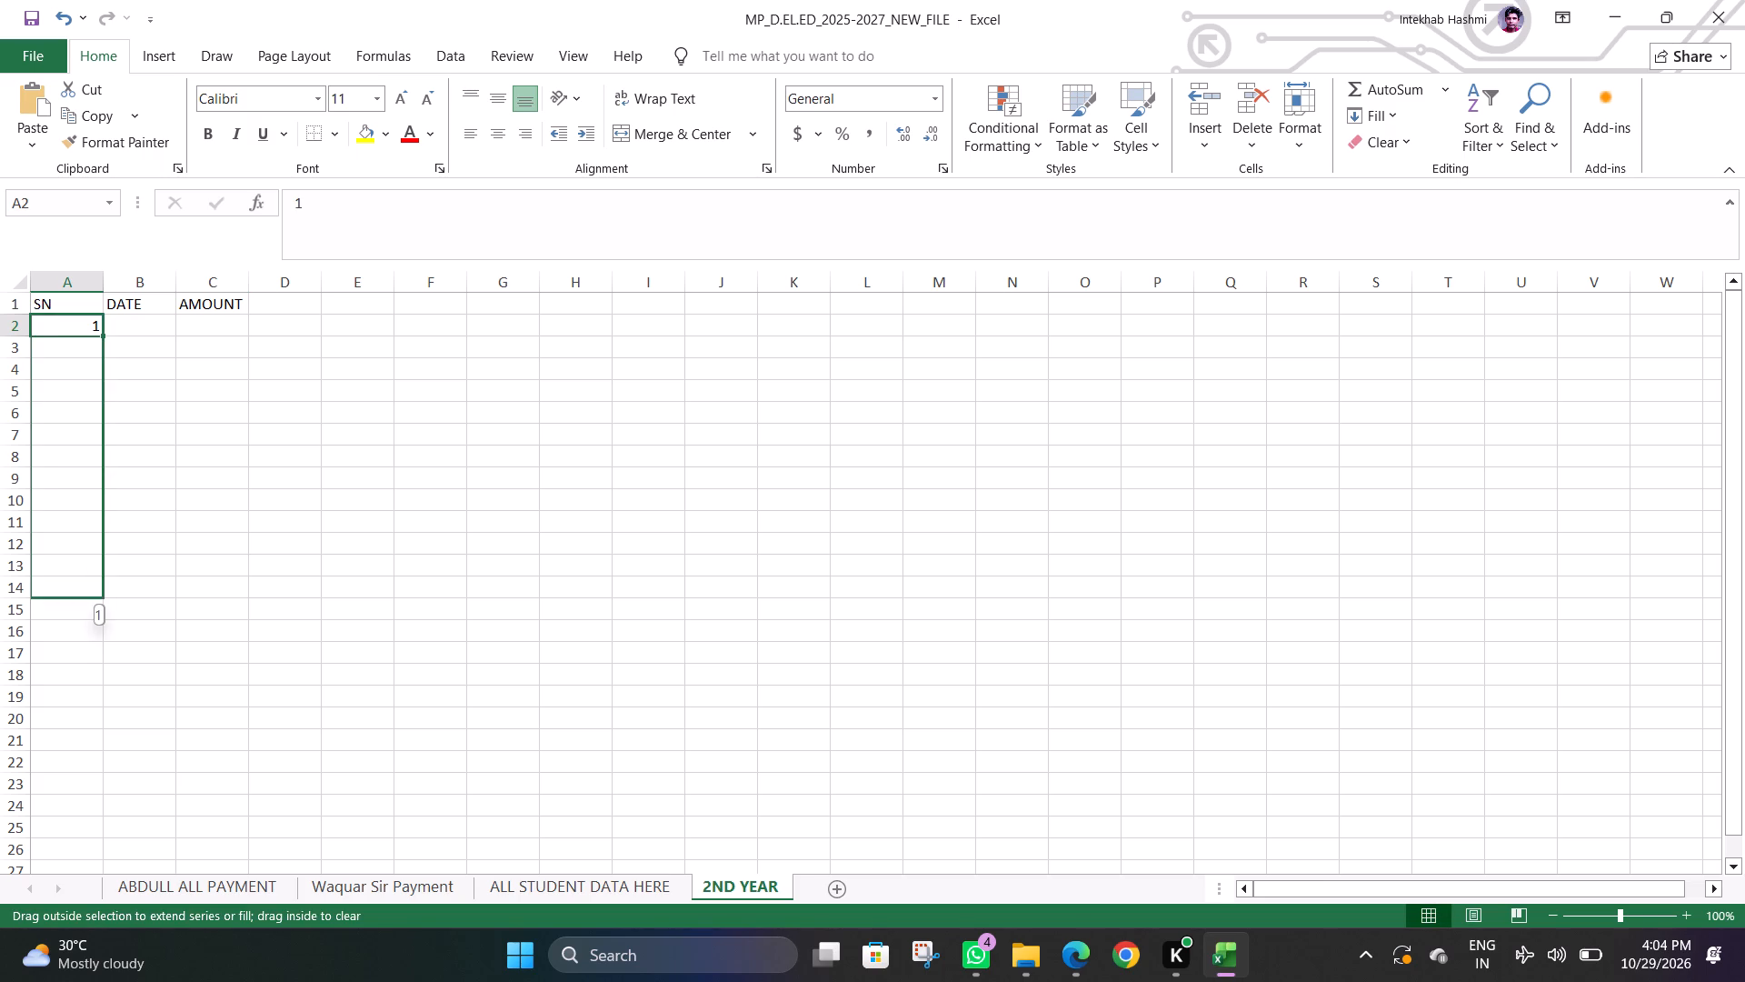
left_click_drag(105, 596, 73, 732)
left_click_drag(73, 732, 73, 728)
left_click(115, 753)
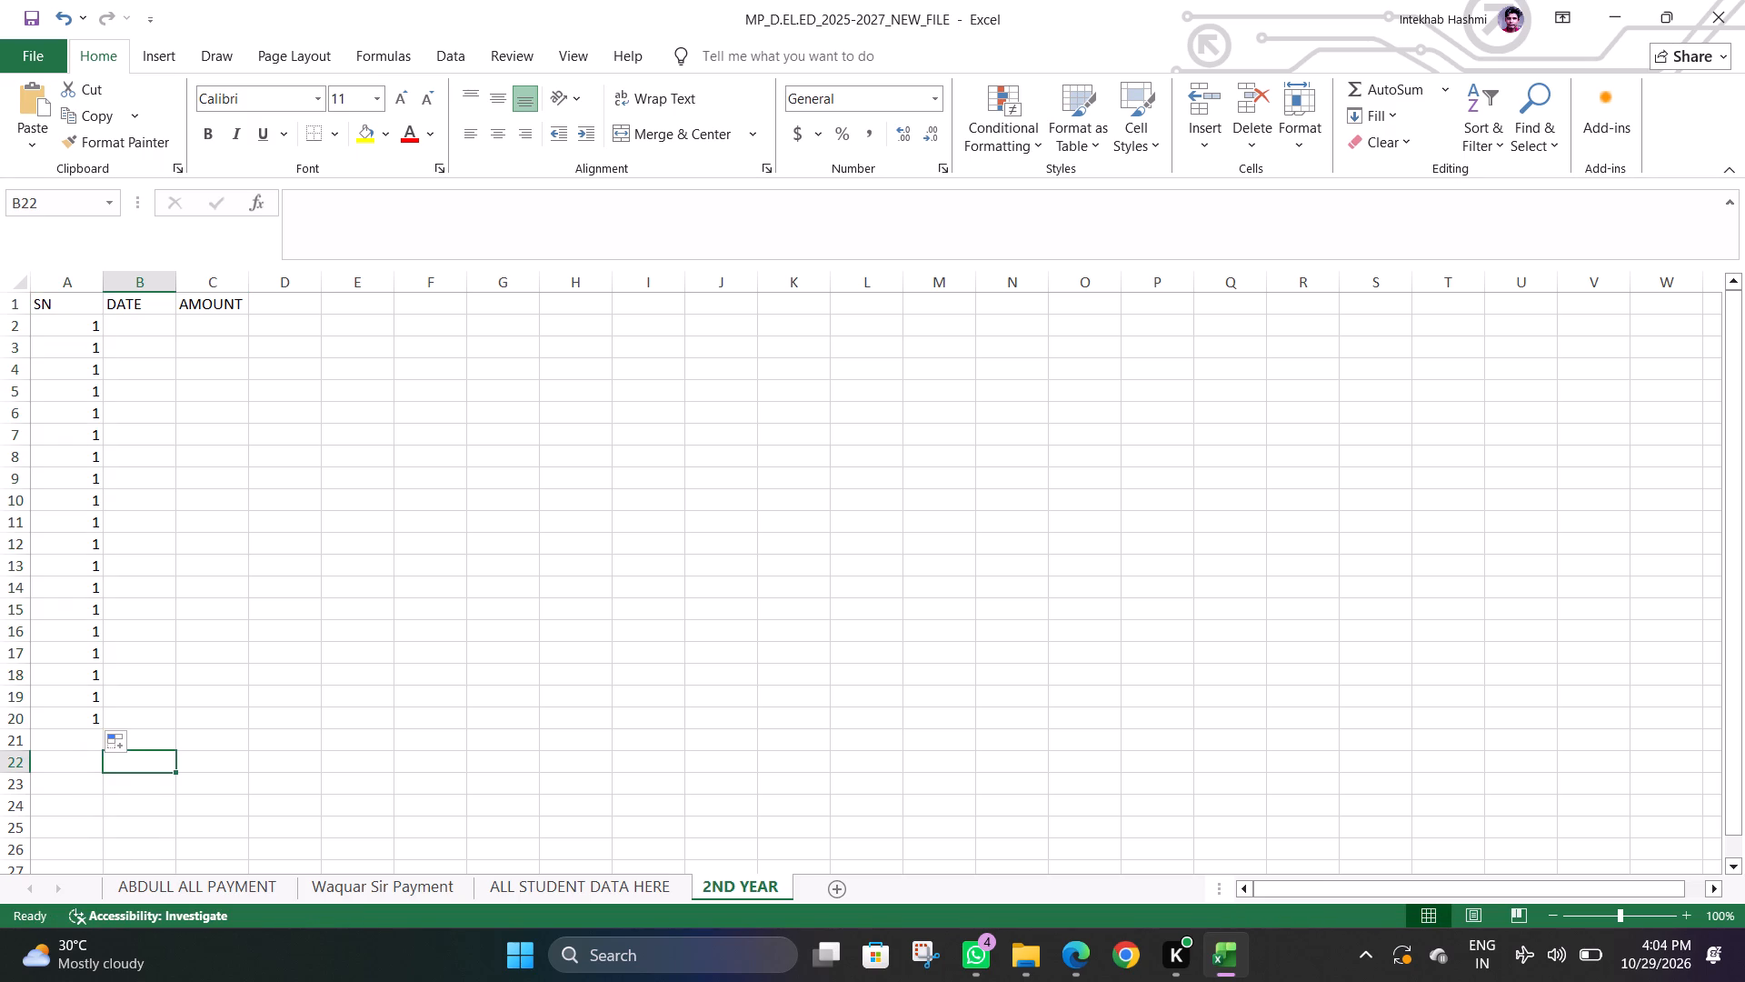
left_click(119, 746)
left_click(154, 791)
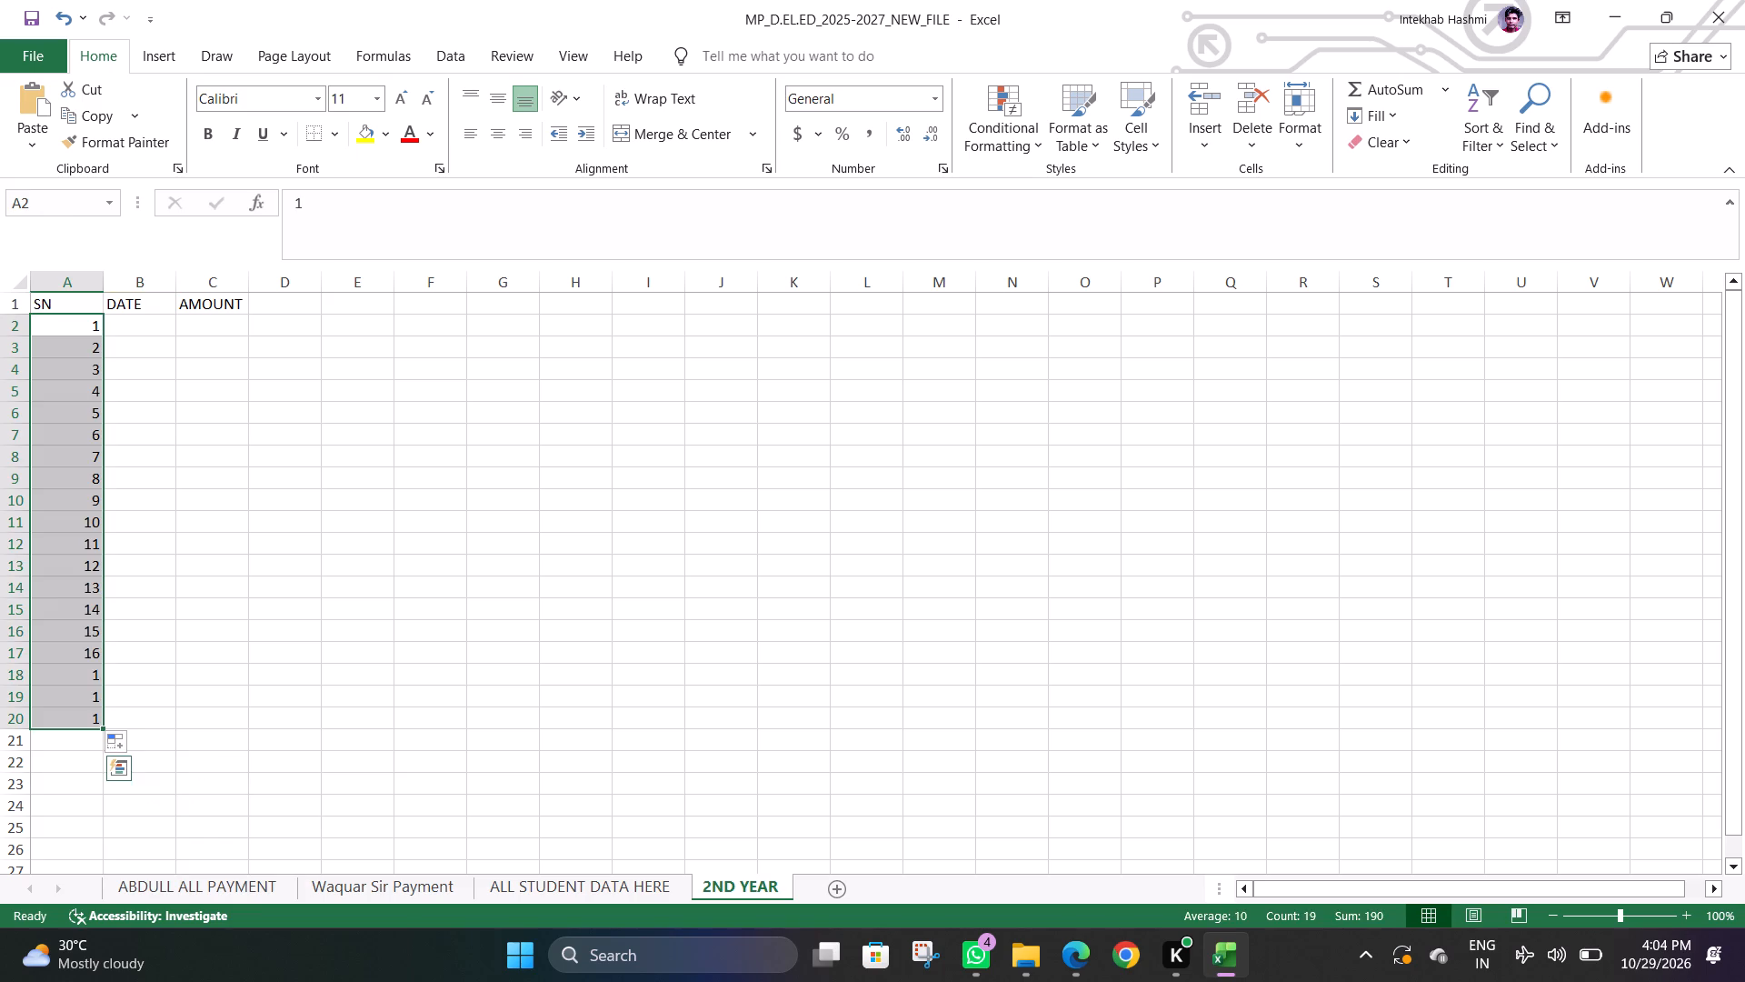
Fit the width of the SN column to its contents.
double_click(102, 272)
left_click(100, 326)
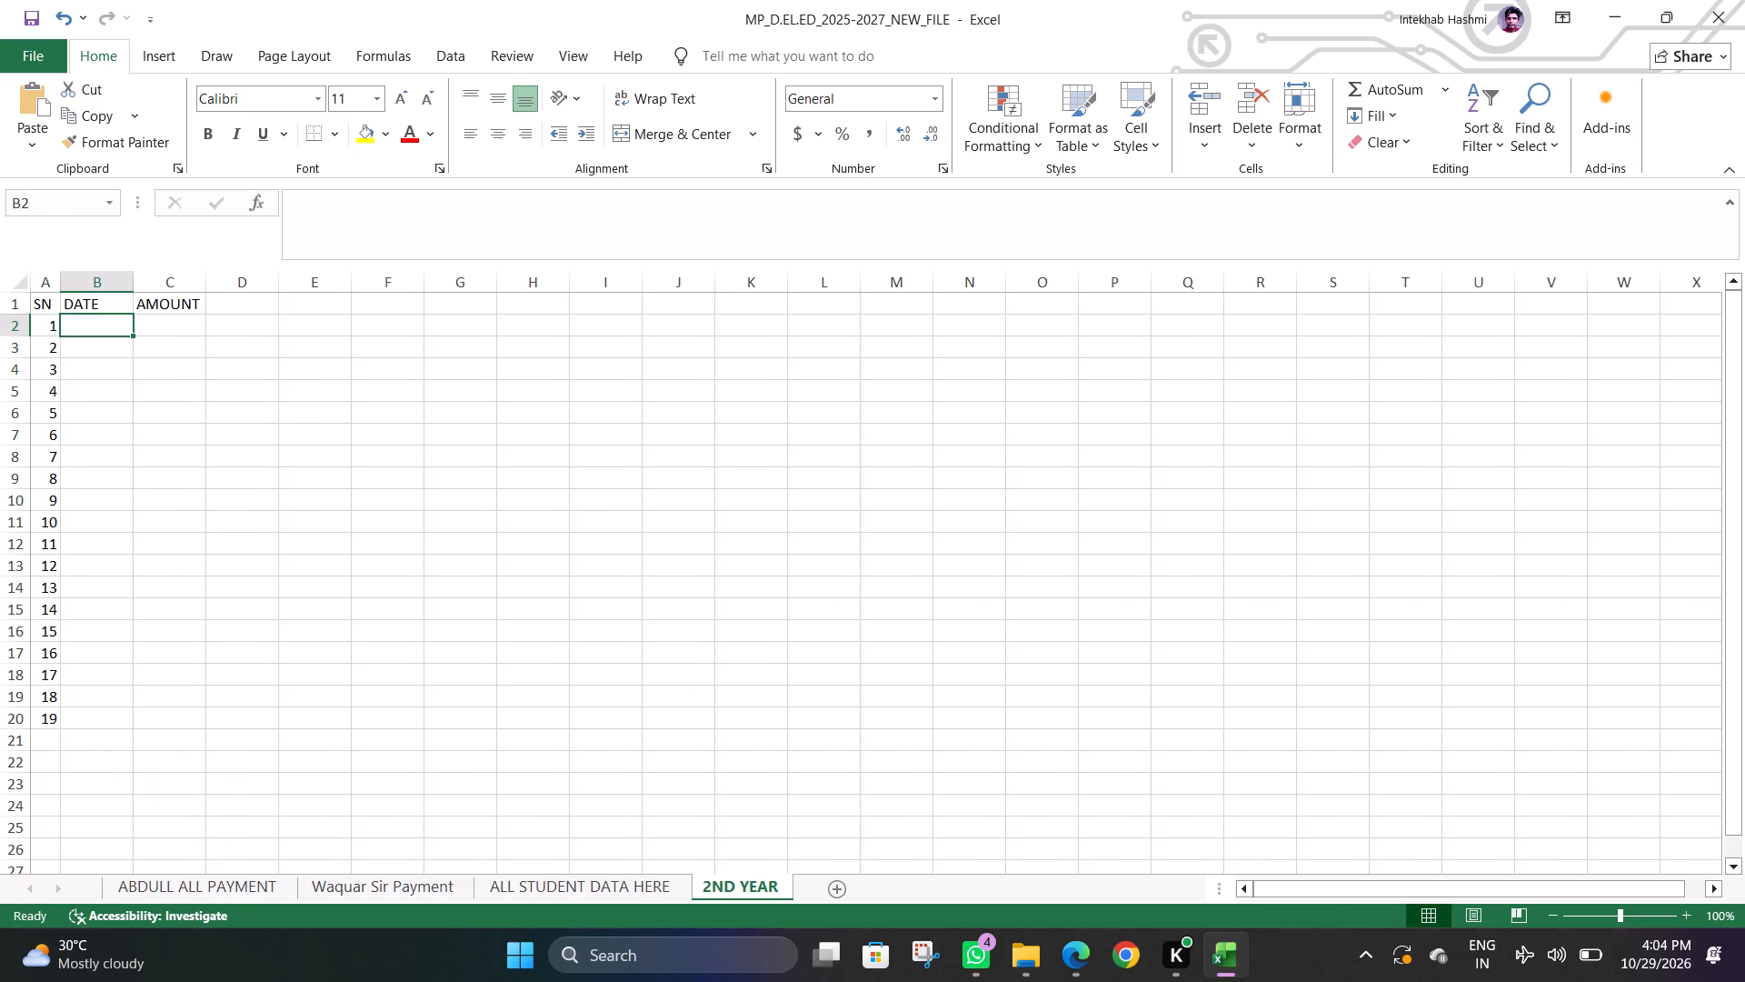
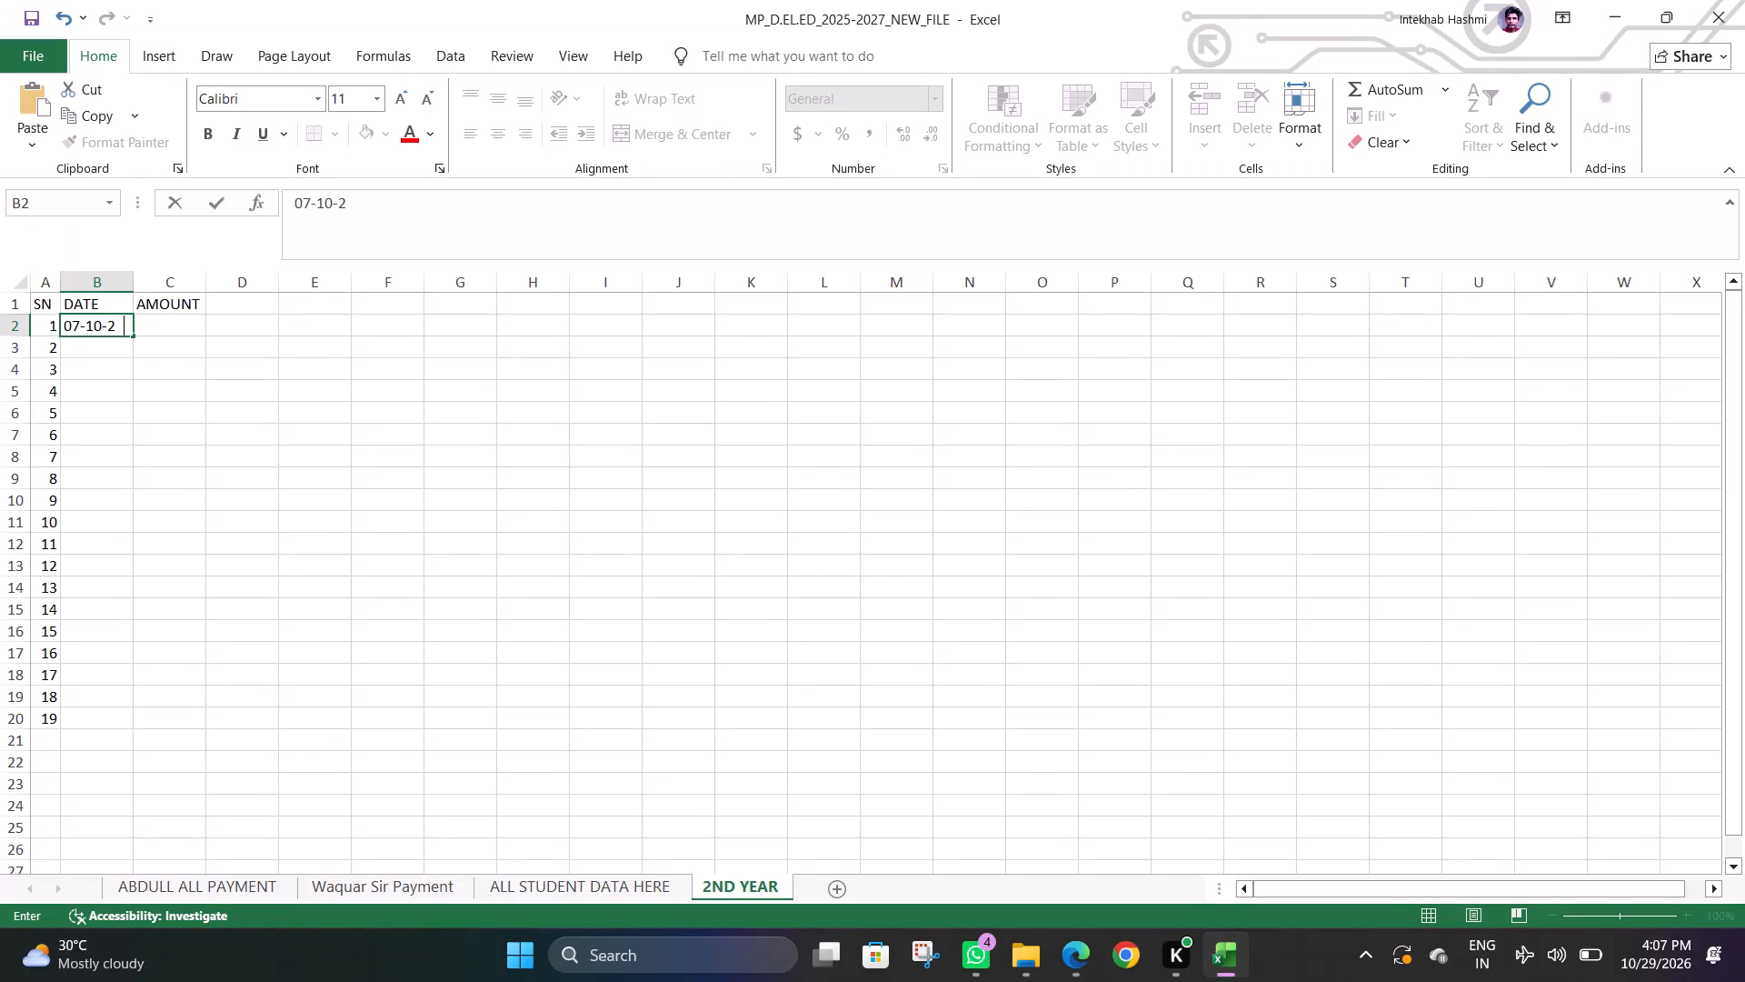
Complete the SN 1 payment entry with the date 07-10-2026 in B2 and the amount 80000 in C2.
key("Return")
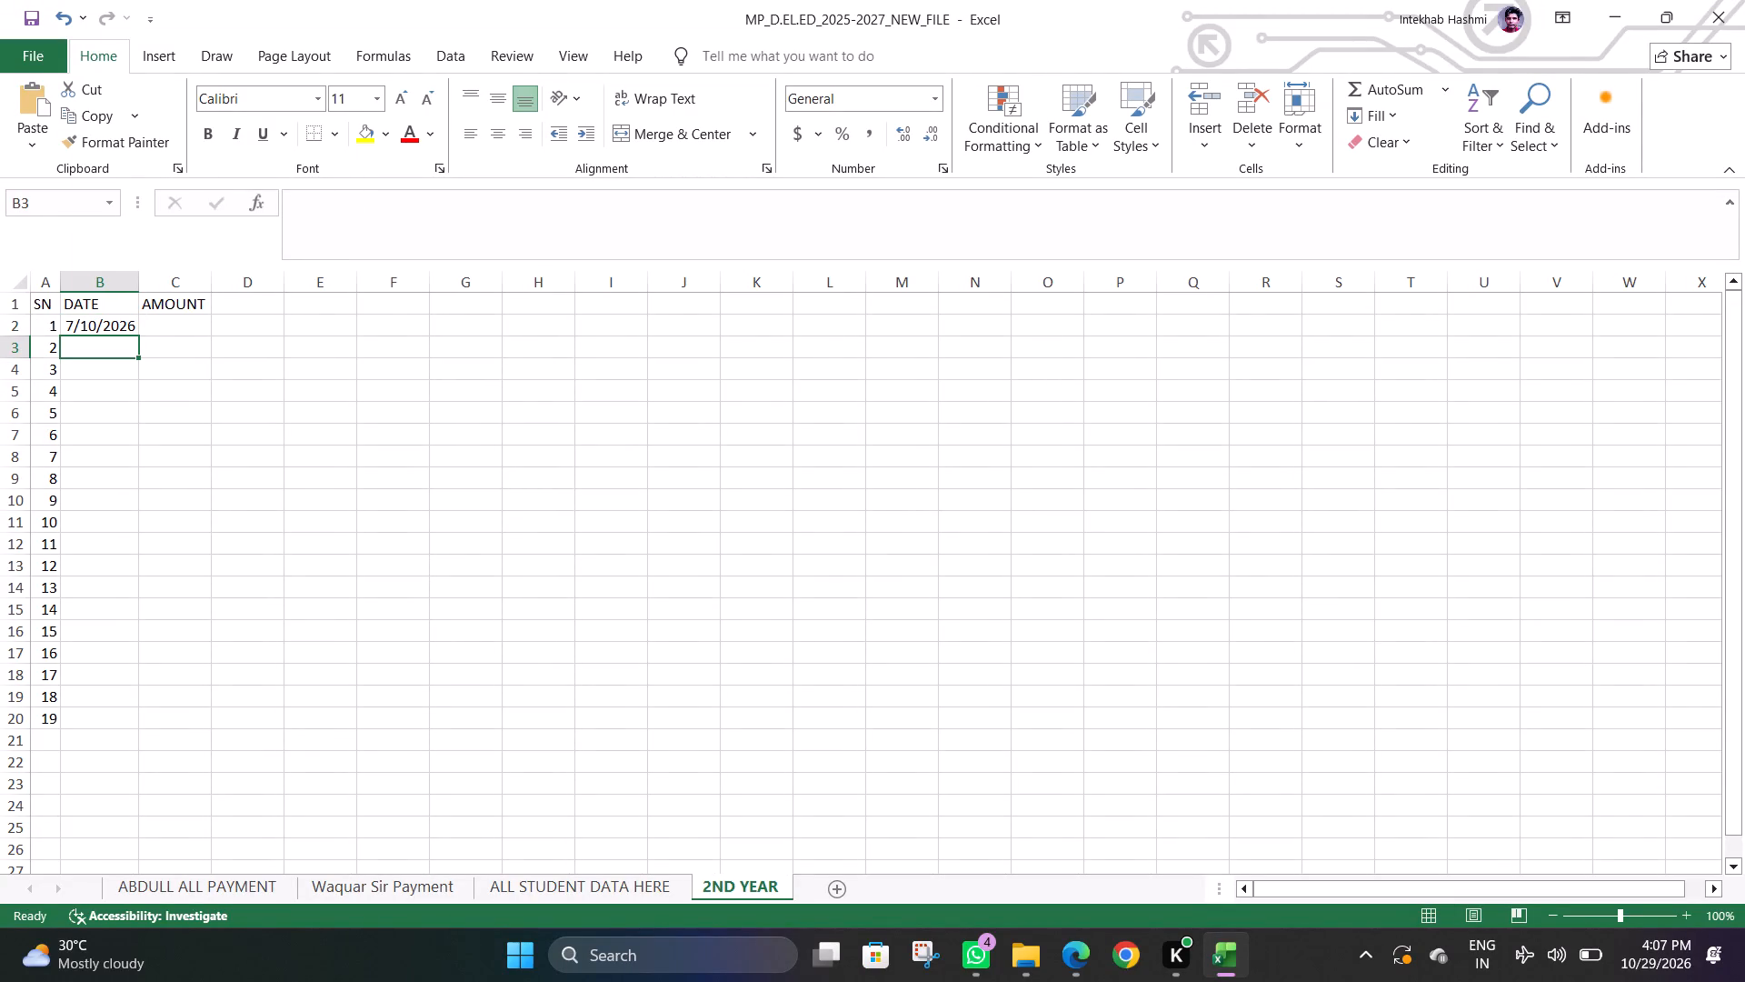
left_click(180, 326)
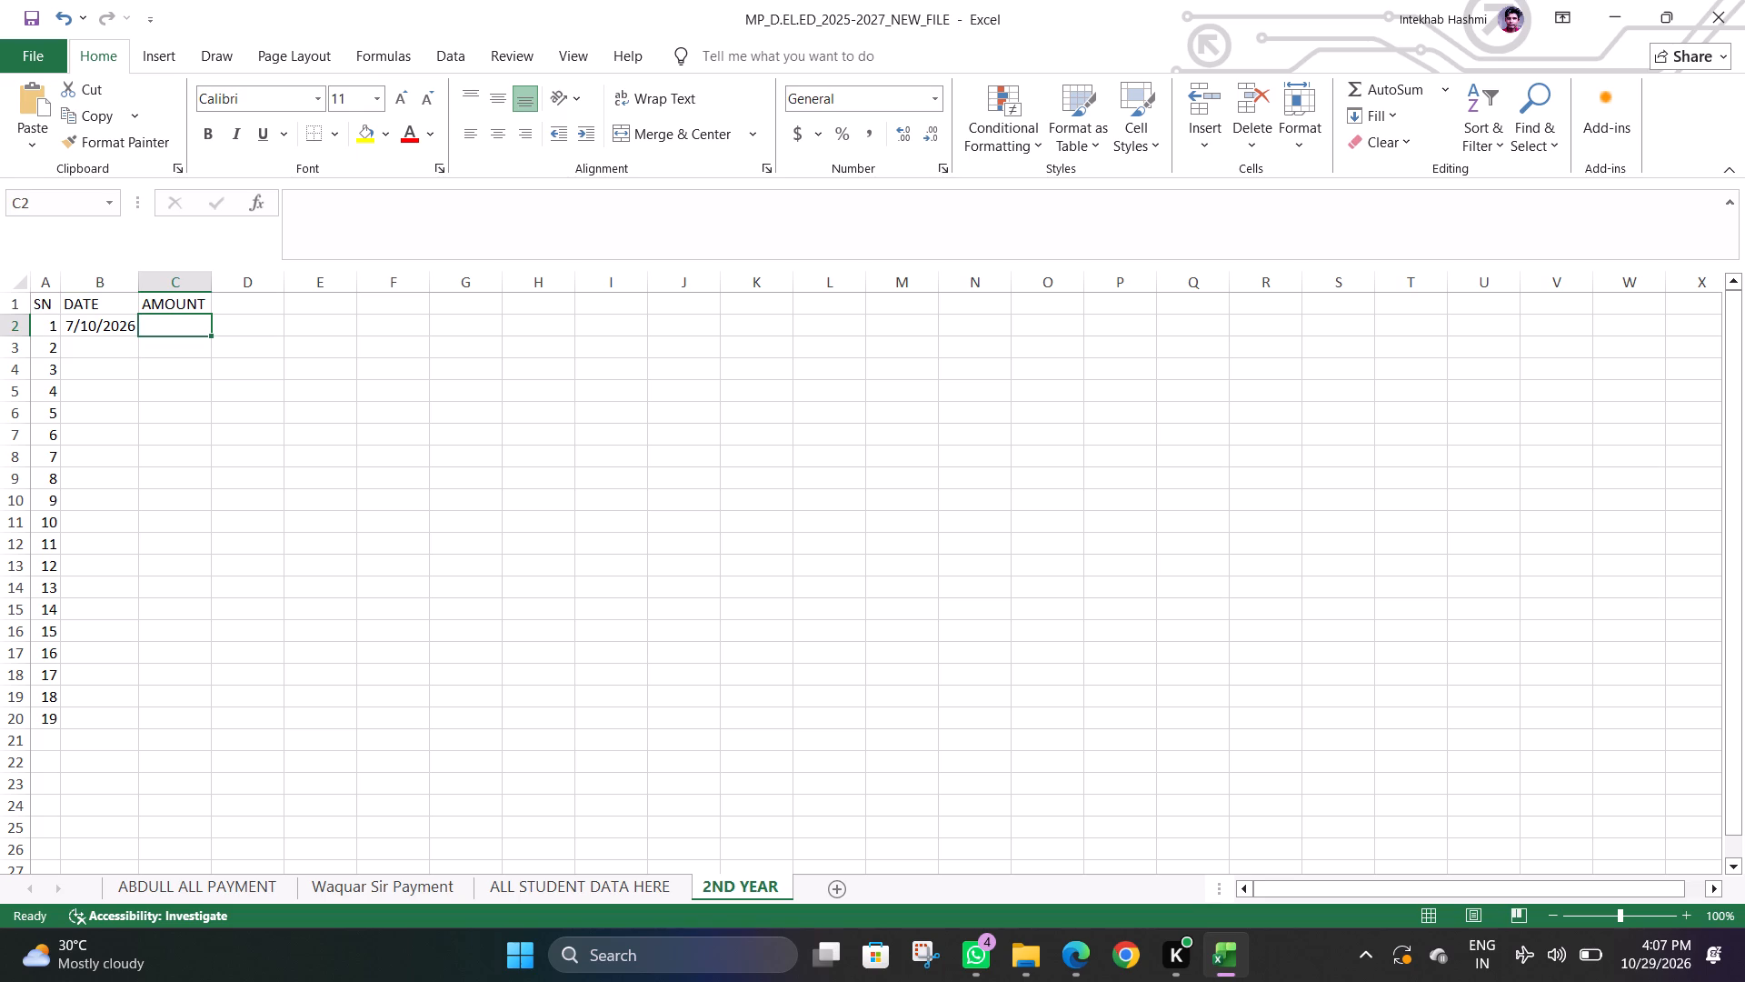
left_click(112, 326)
left_click(158, 329)
type("8000")
key("0")
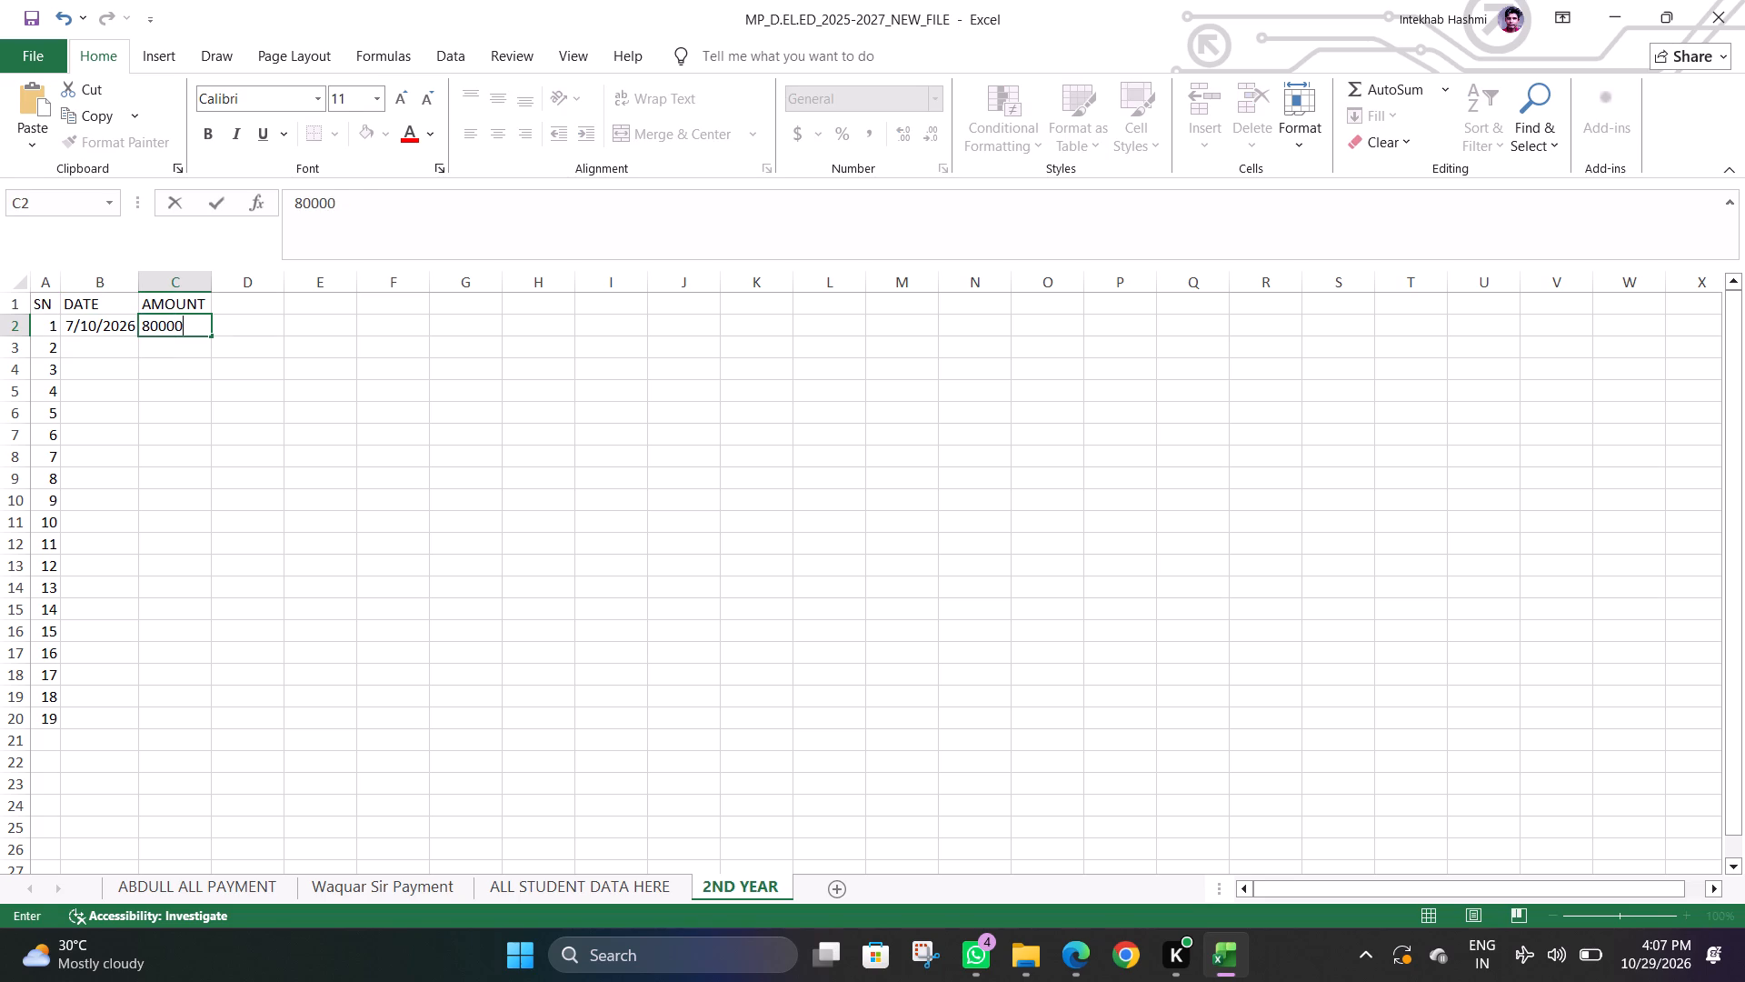
key("Return")
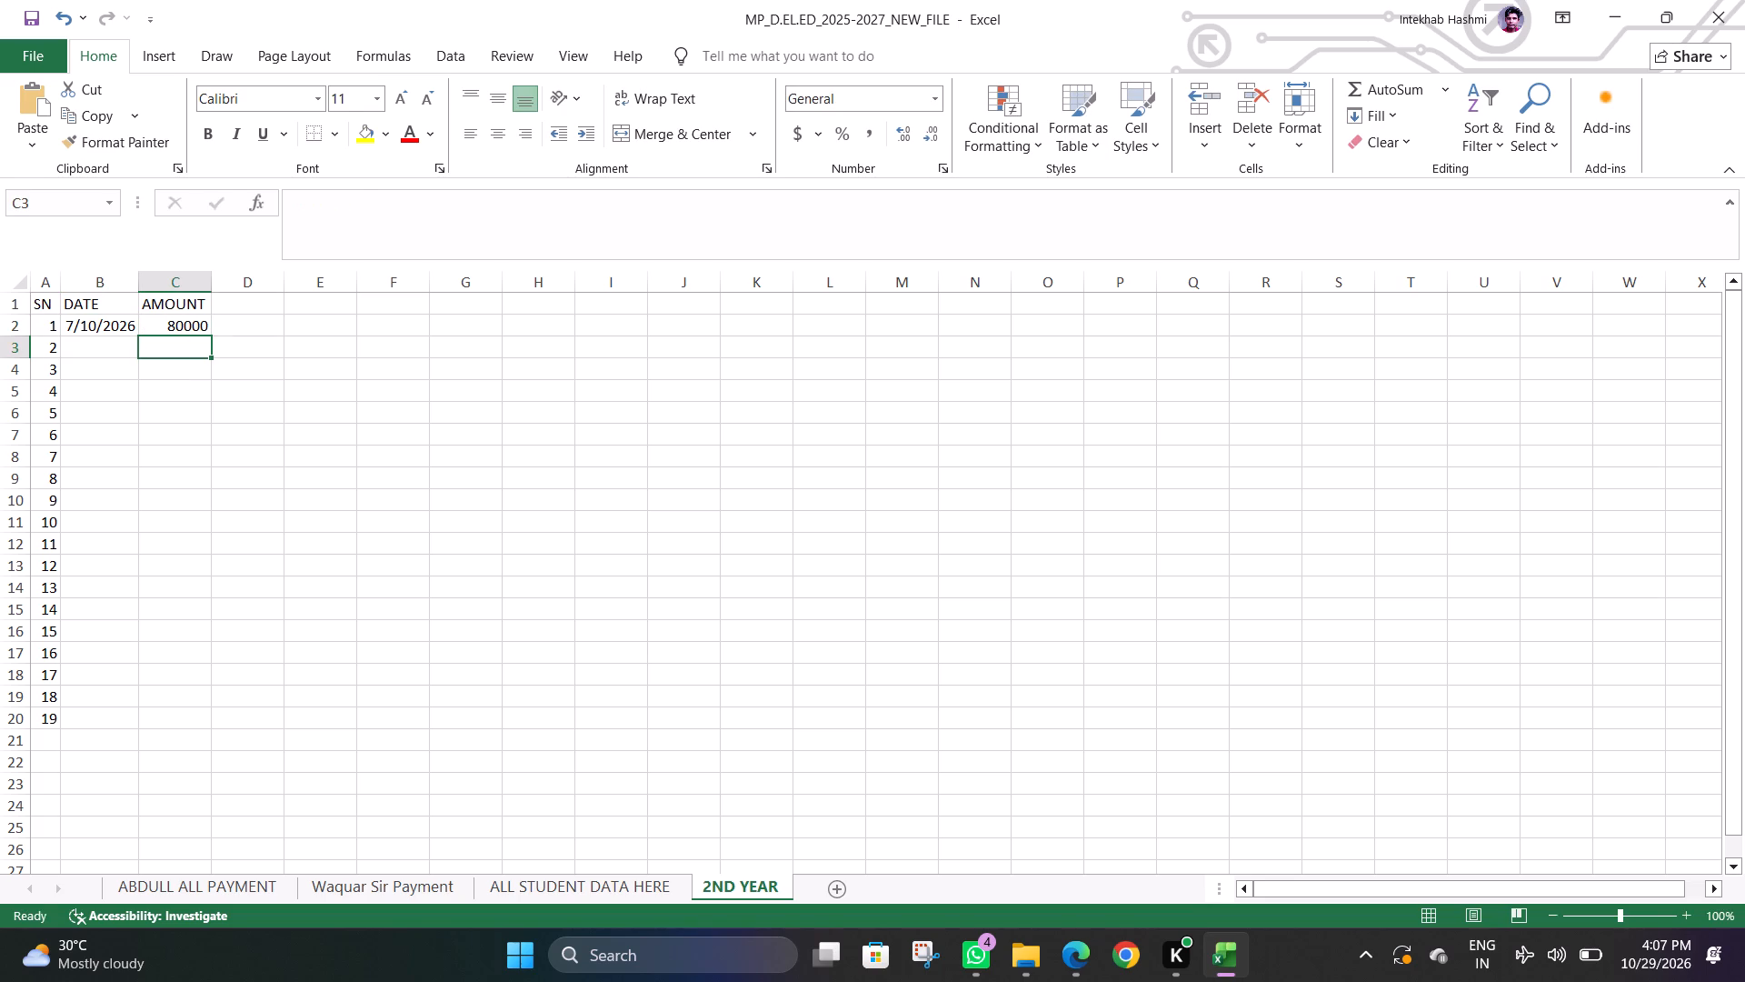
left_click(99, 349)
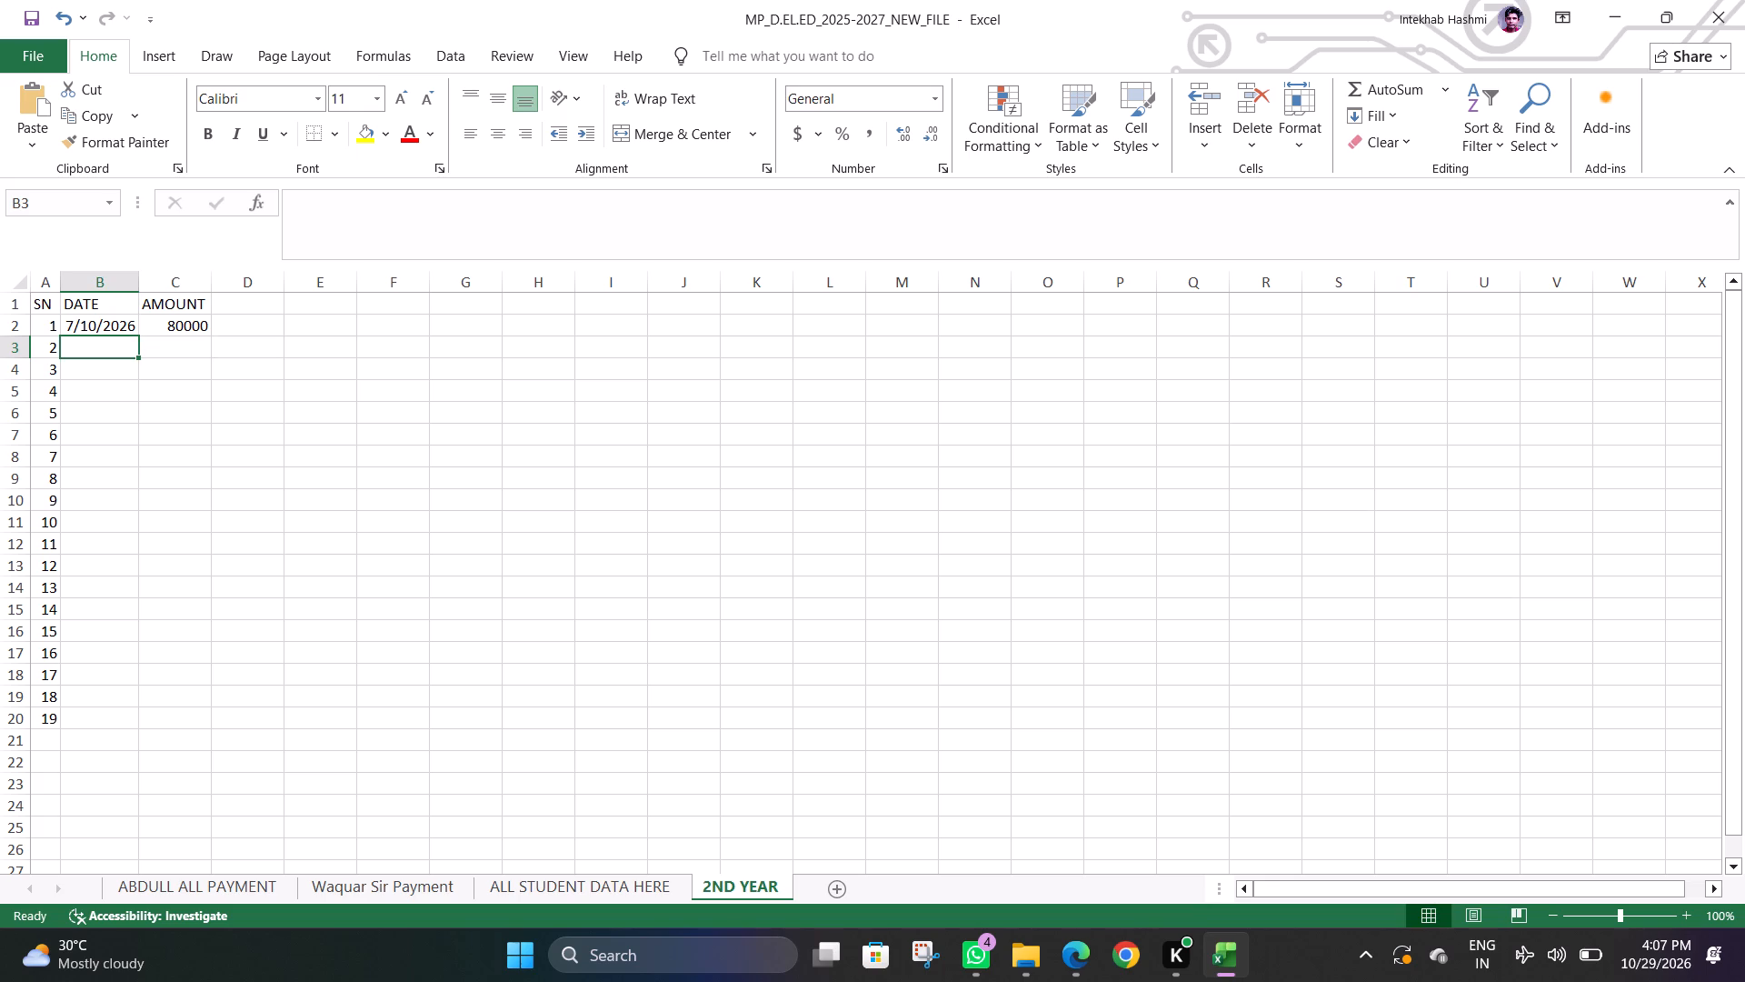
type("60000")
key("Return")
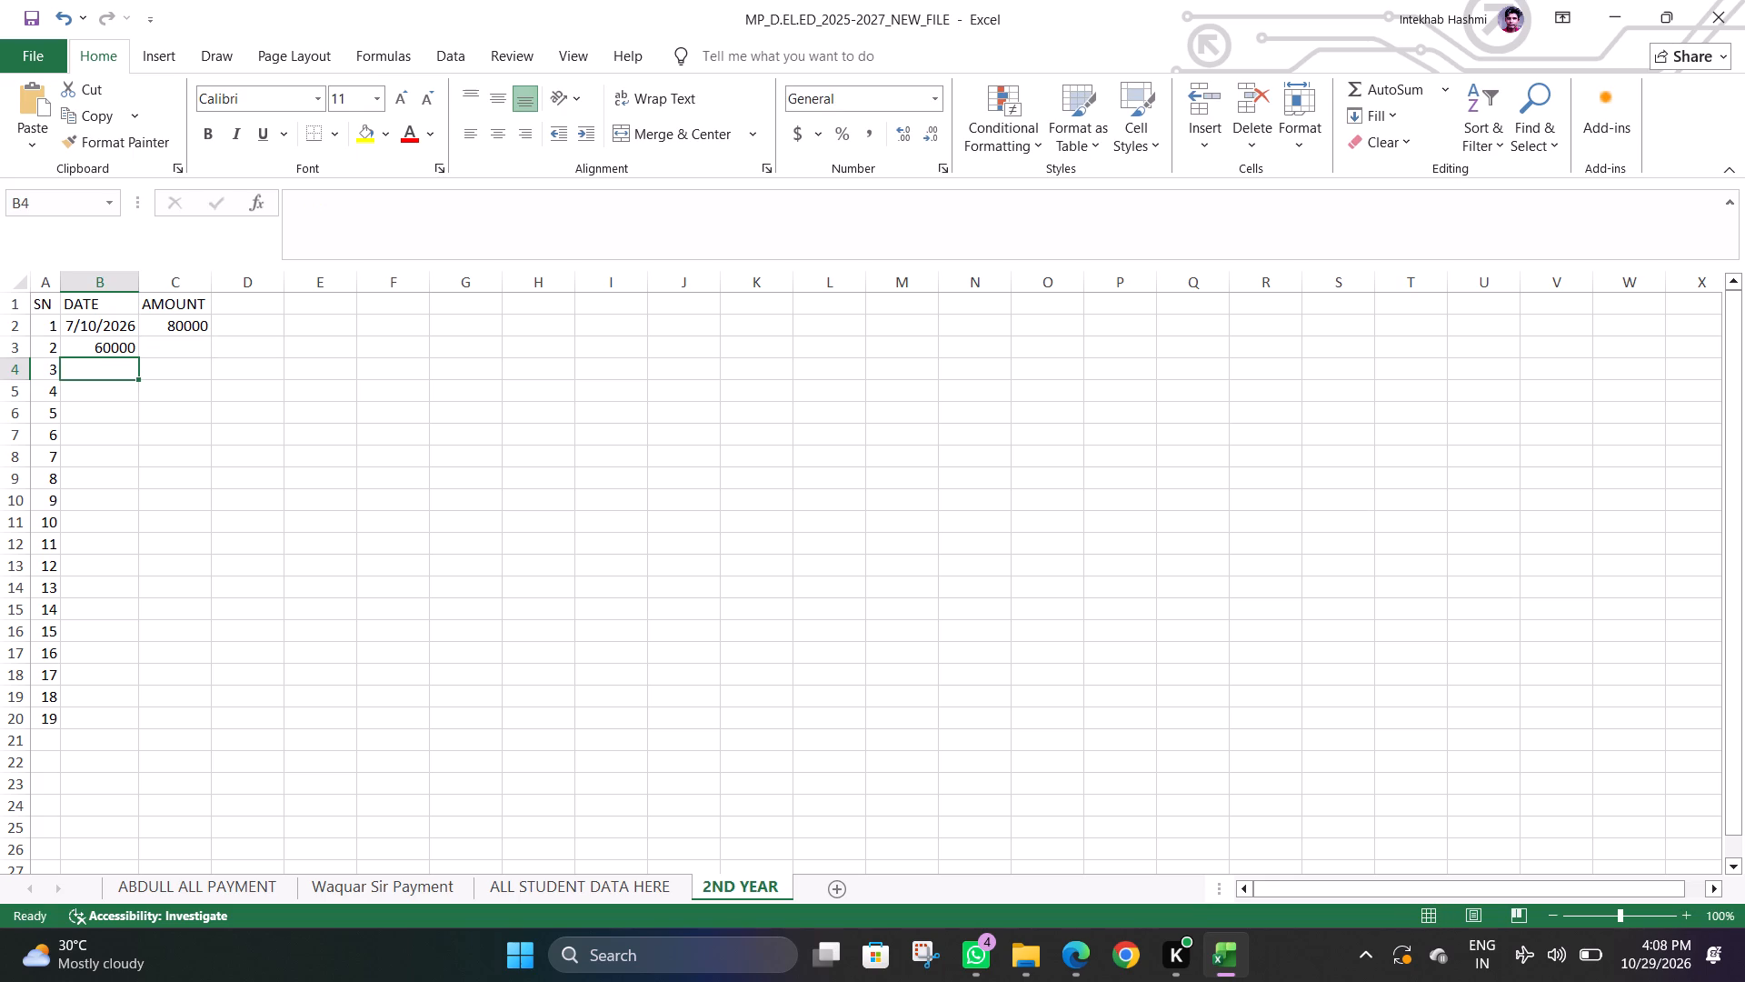
Record the SN 2 payment with the date 07-10-2026 in B3 and the amount 60000 in C3.
left_click(107, 347)
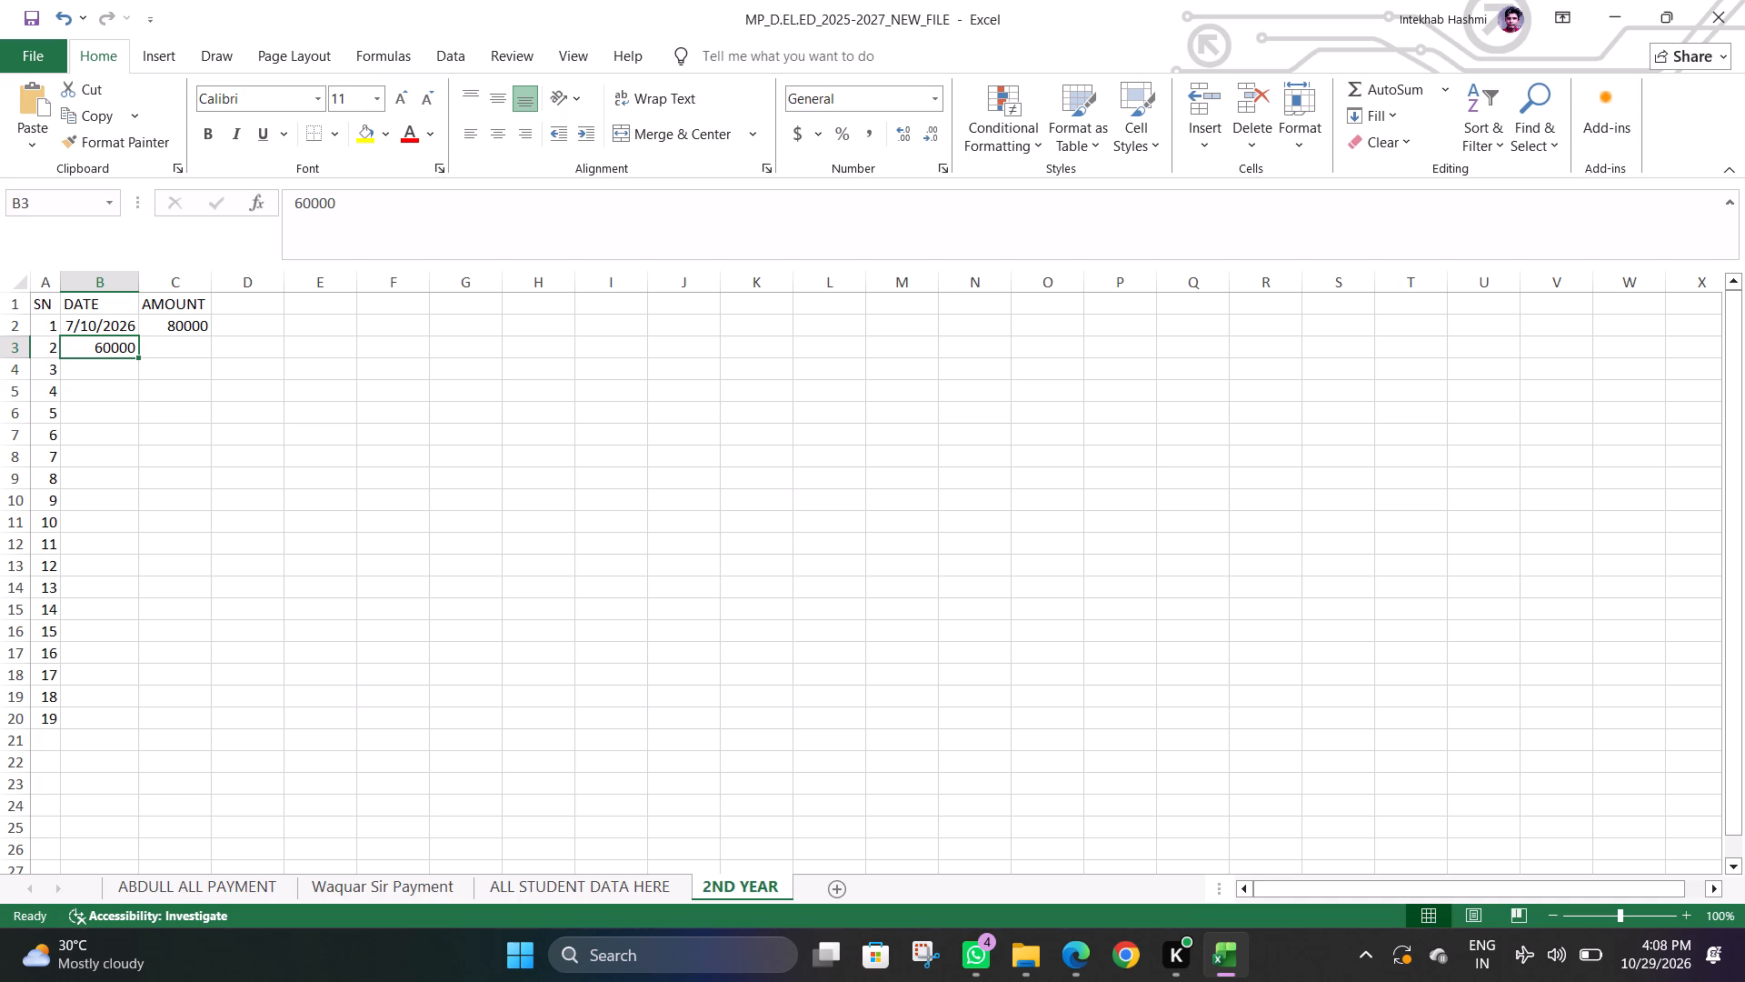
type("07")
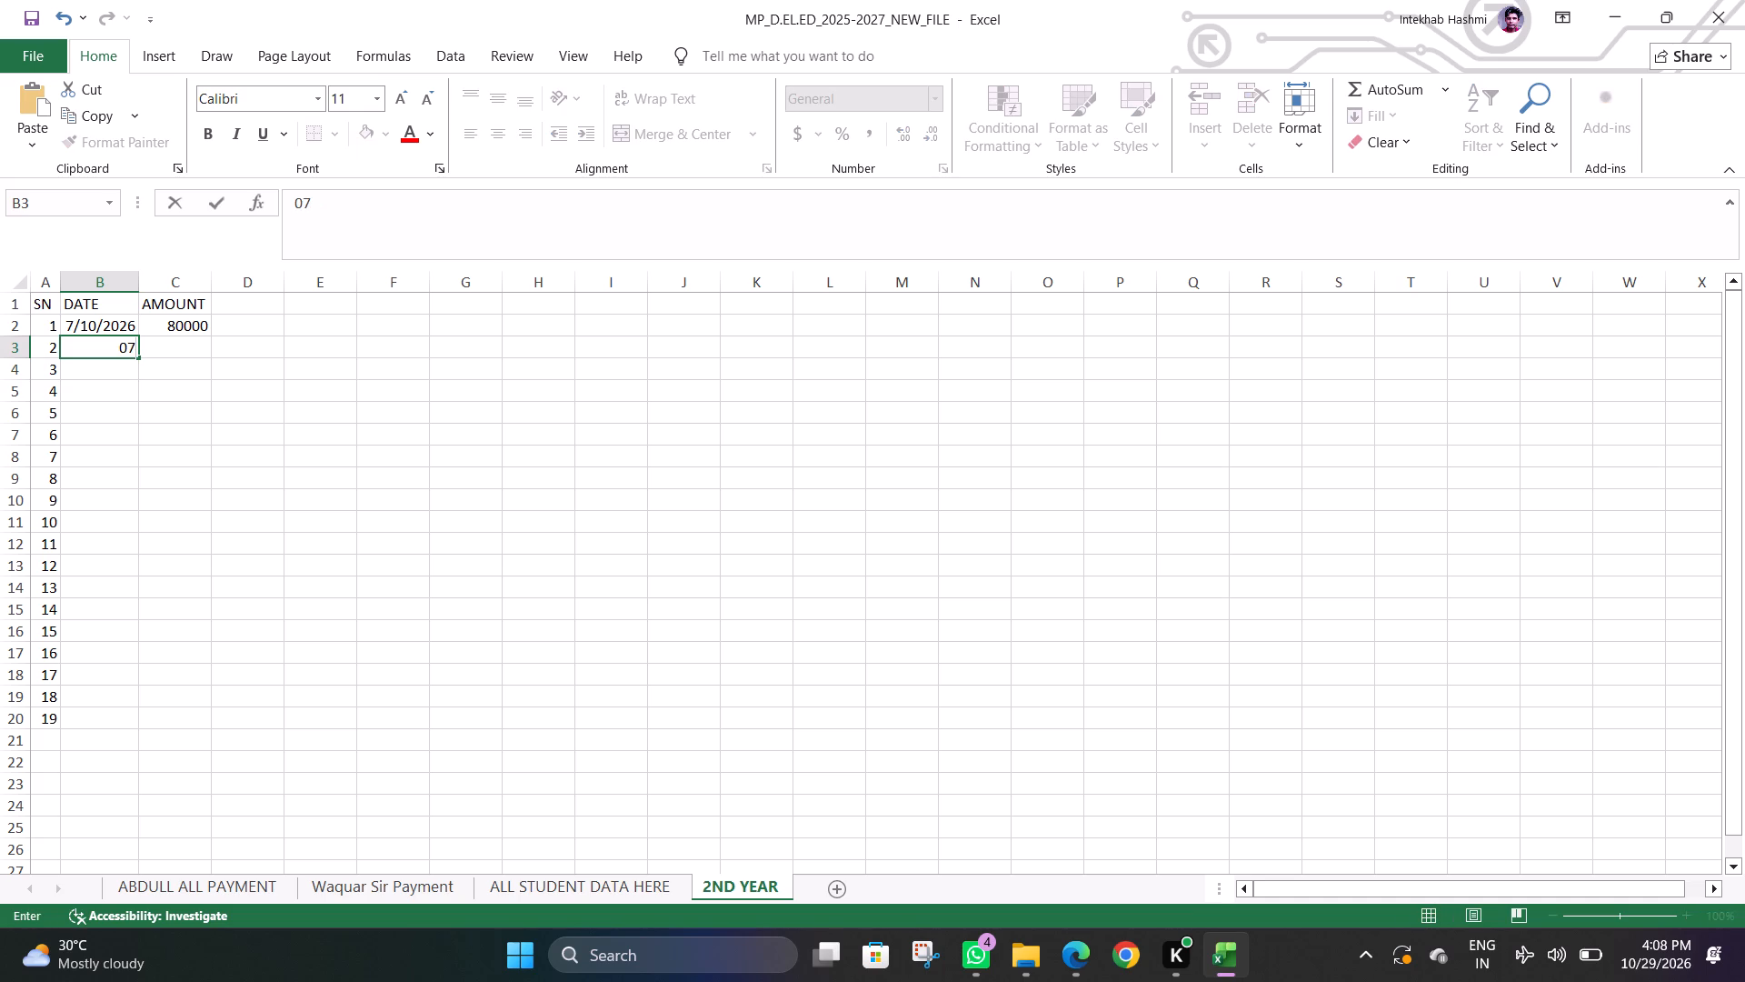
type("-10-2026")
key("Return")
left_click(168, 344)
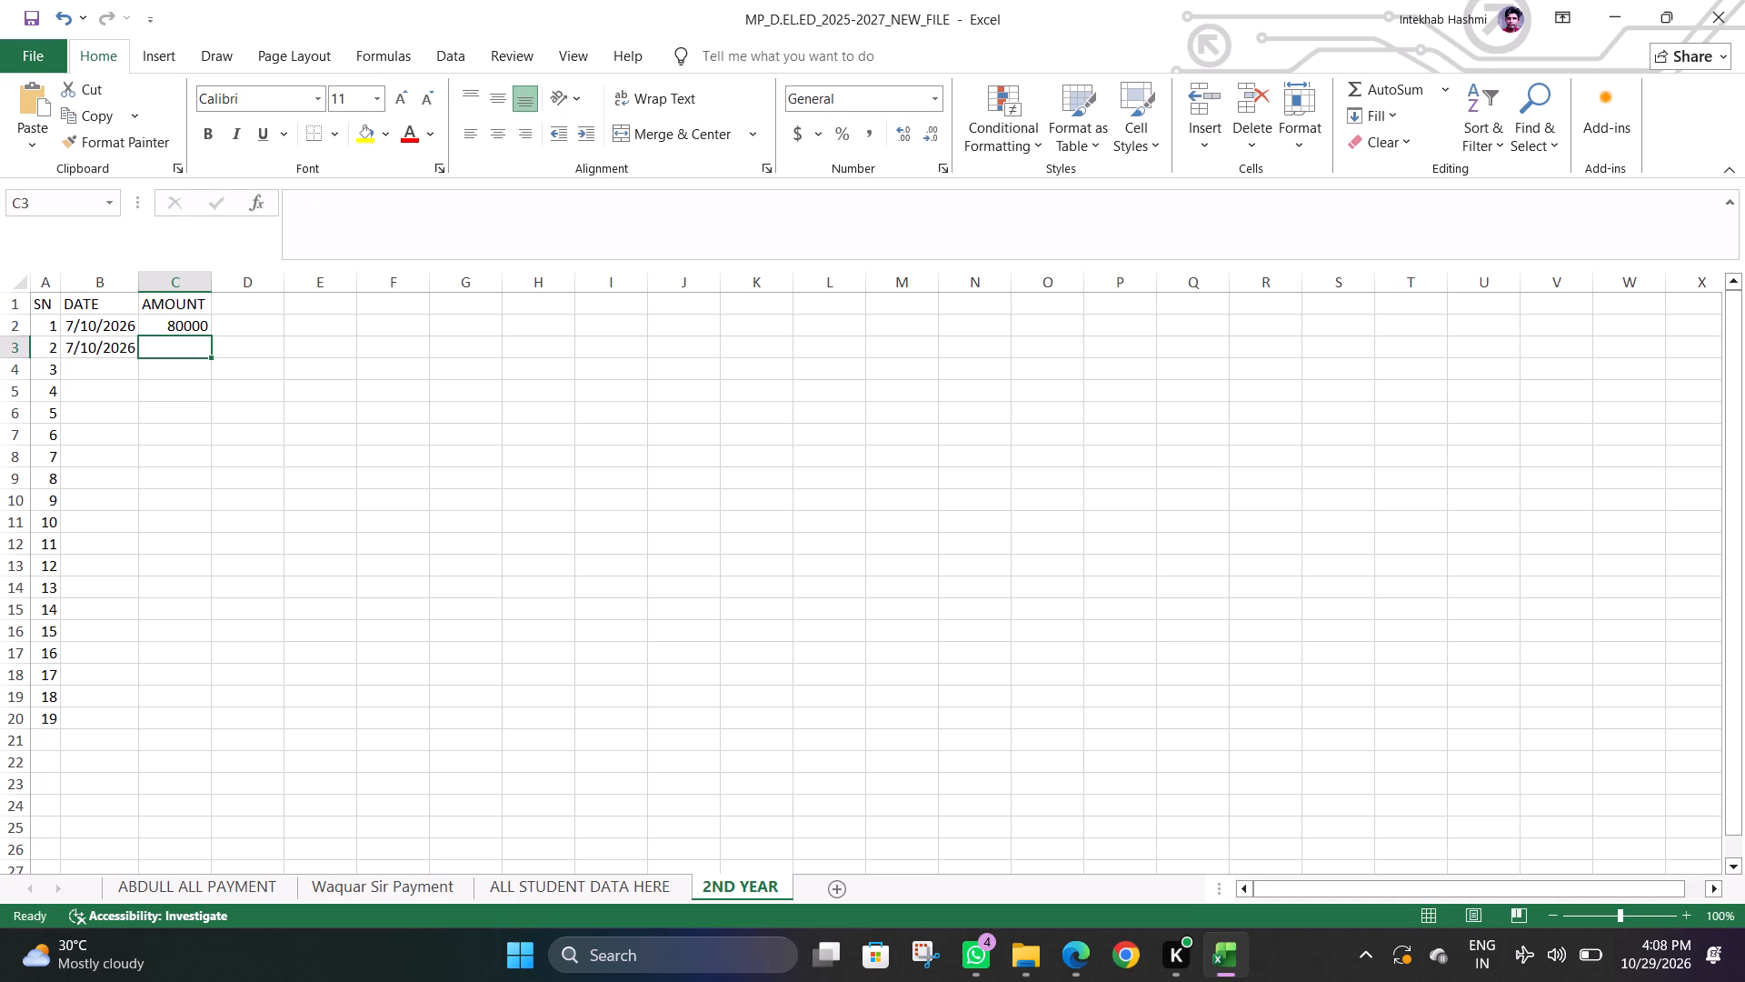
type("60000")
key("Return")
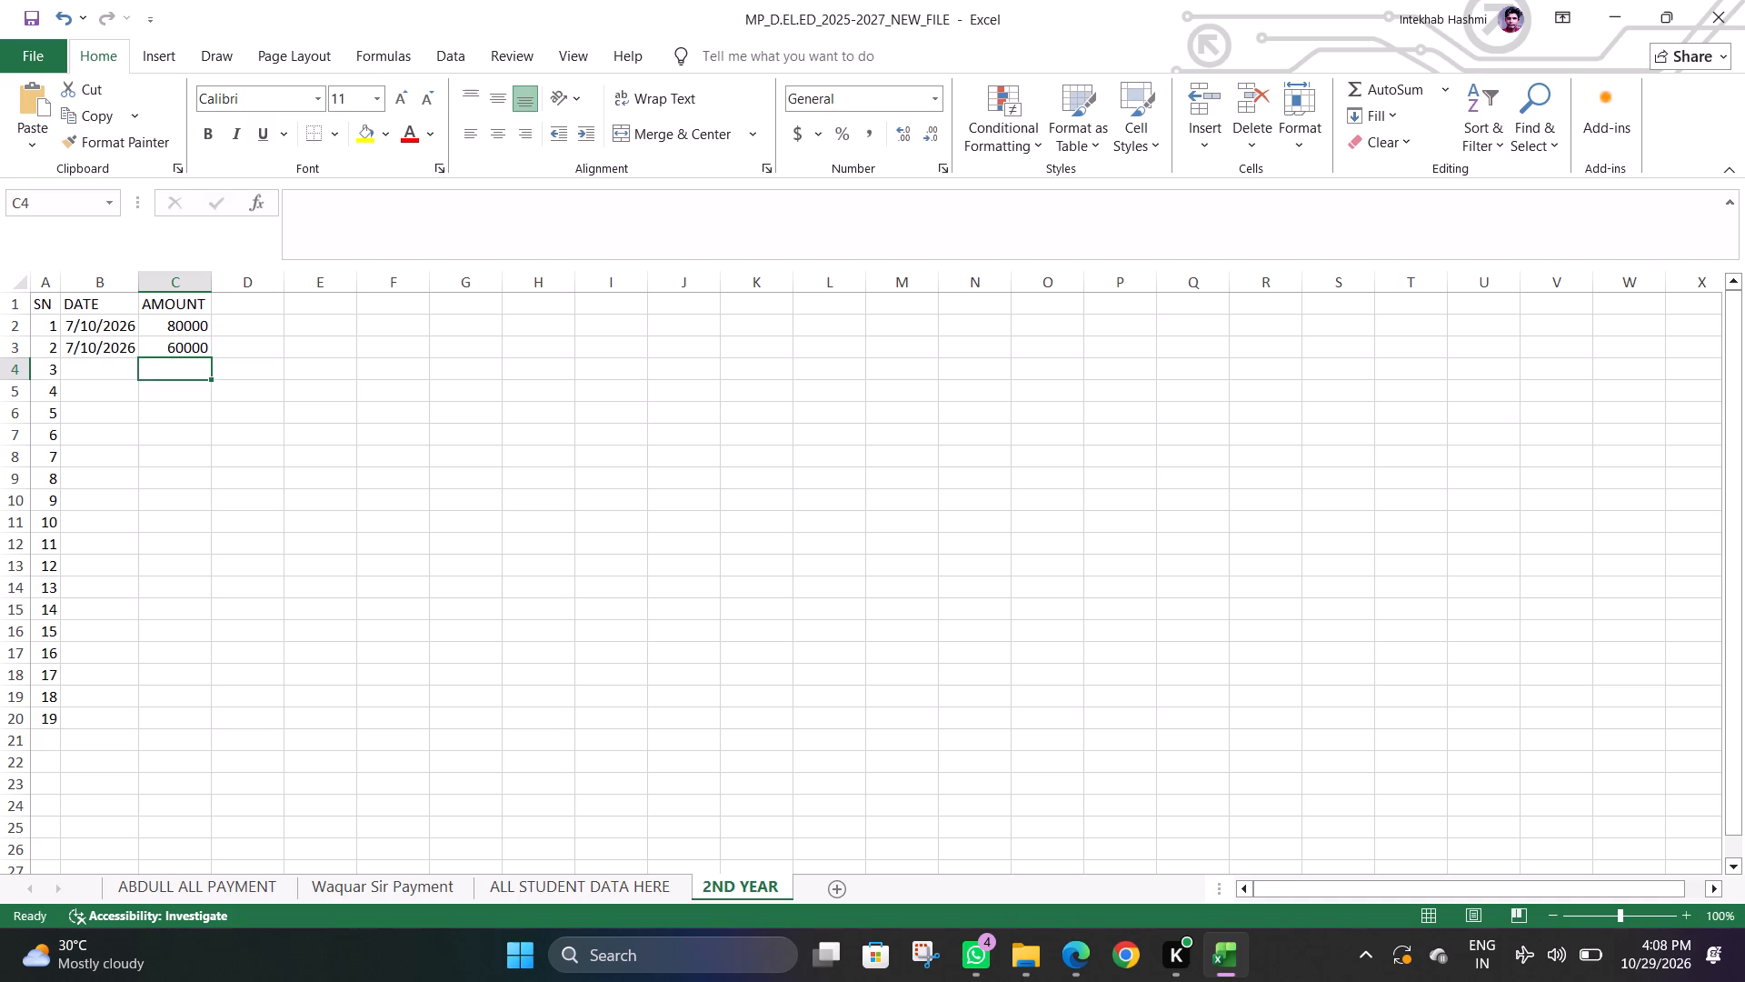
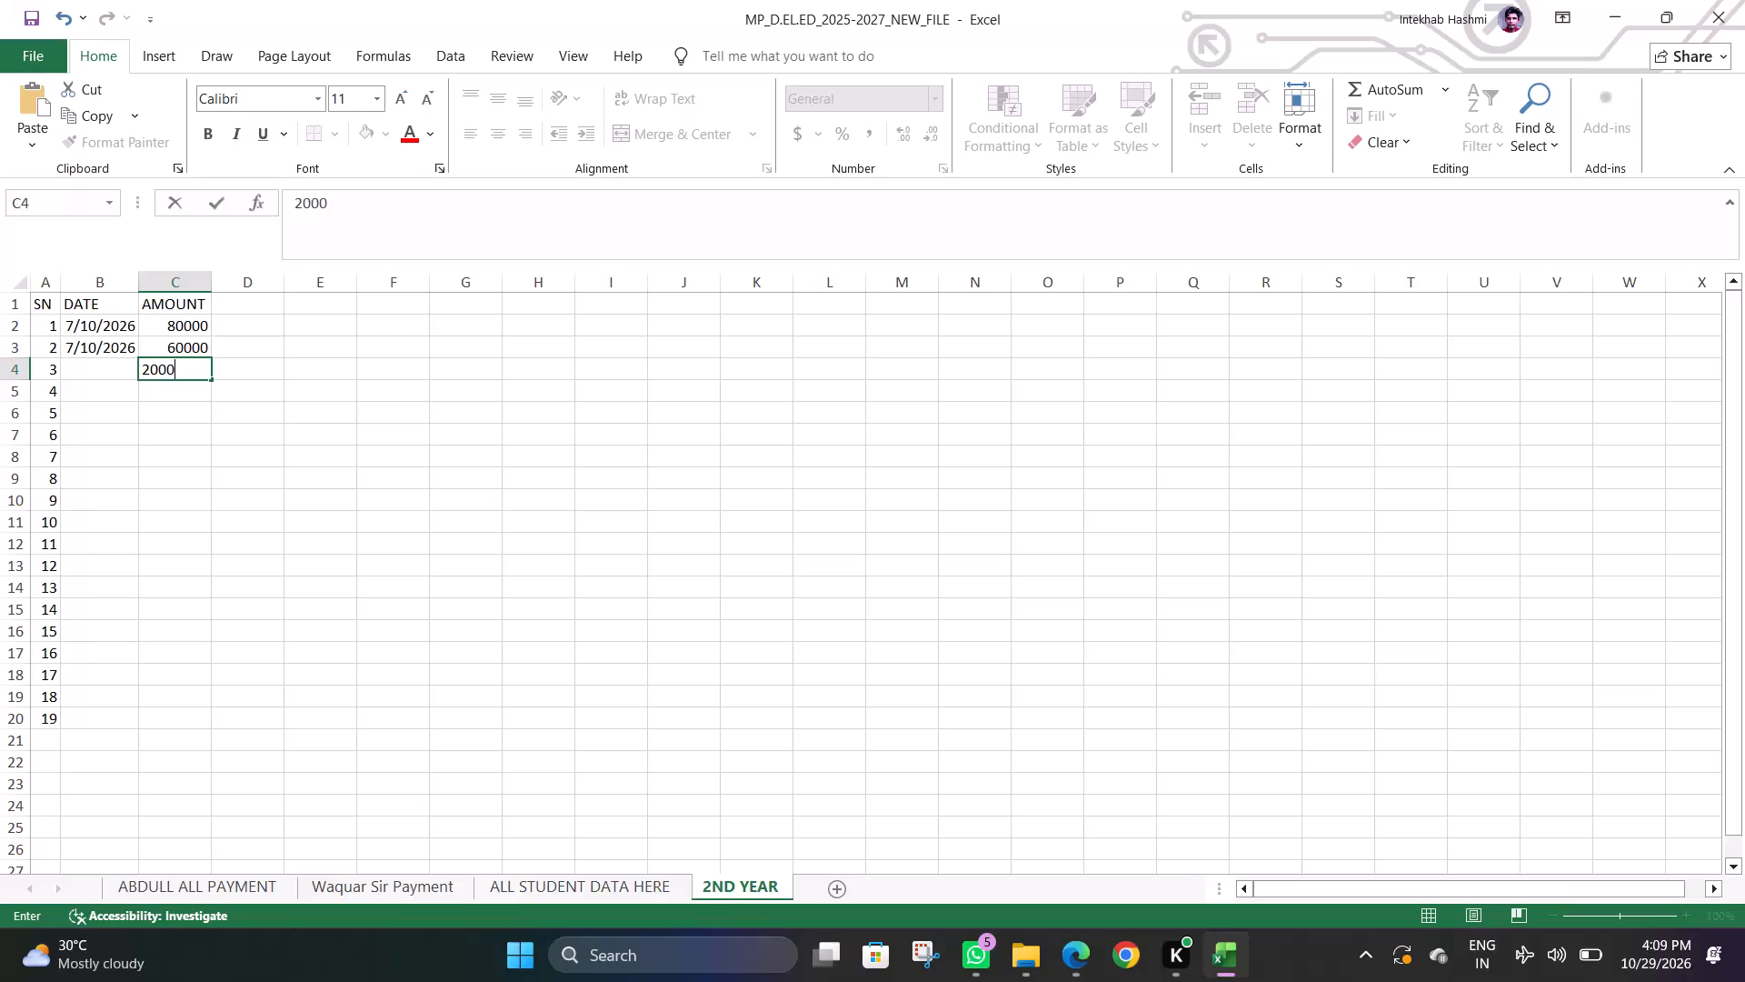
Record the SN 3 payment with the amount 20000 in C4 and the date 18-10-2026 in B4.
key("Return")
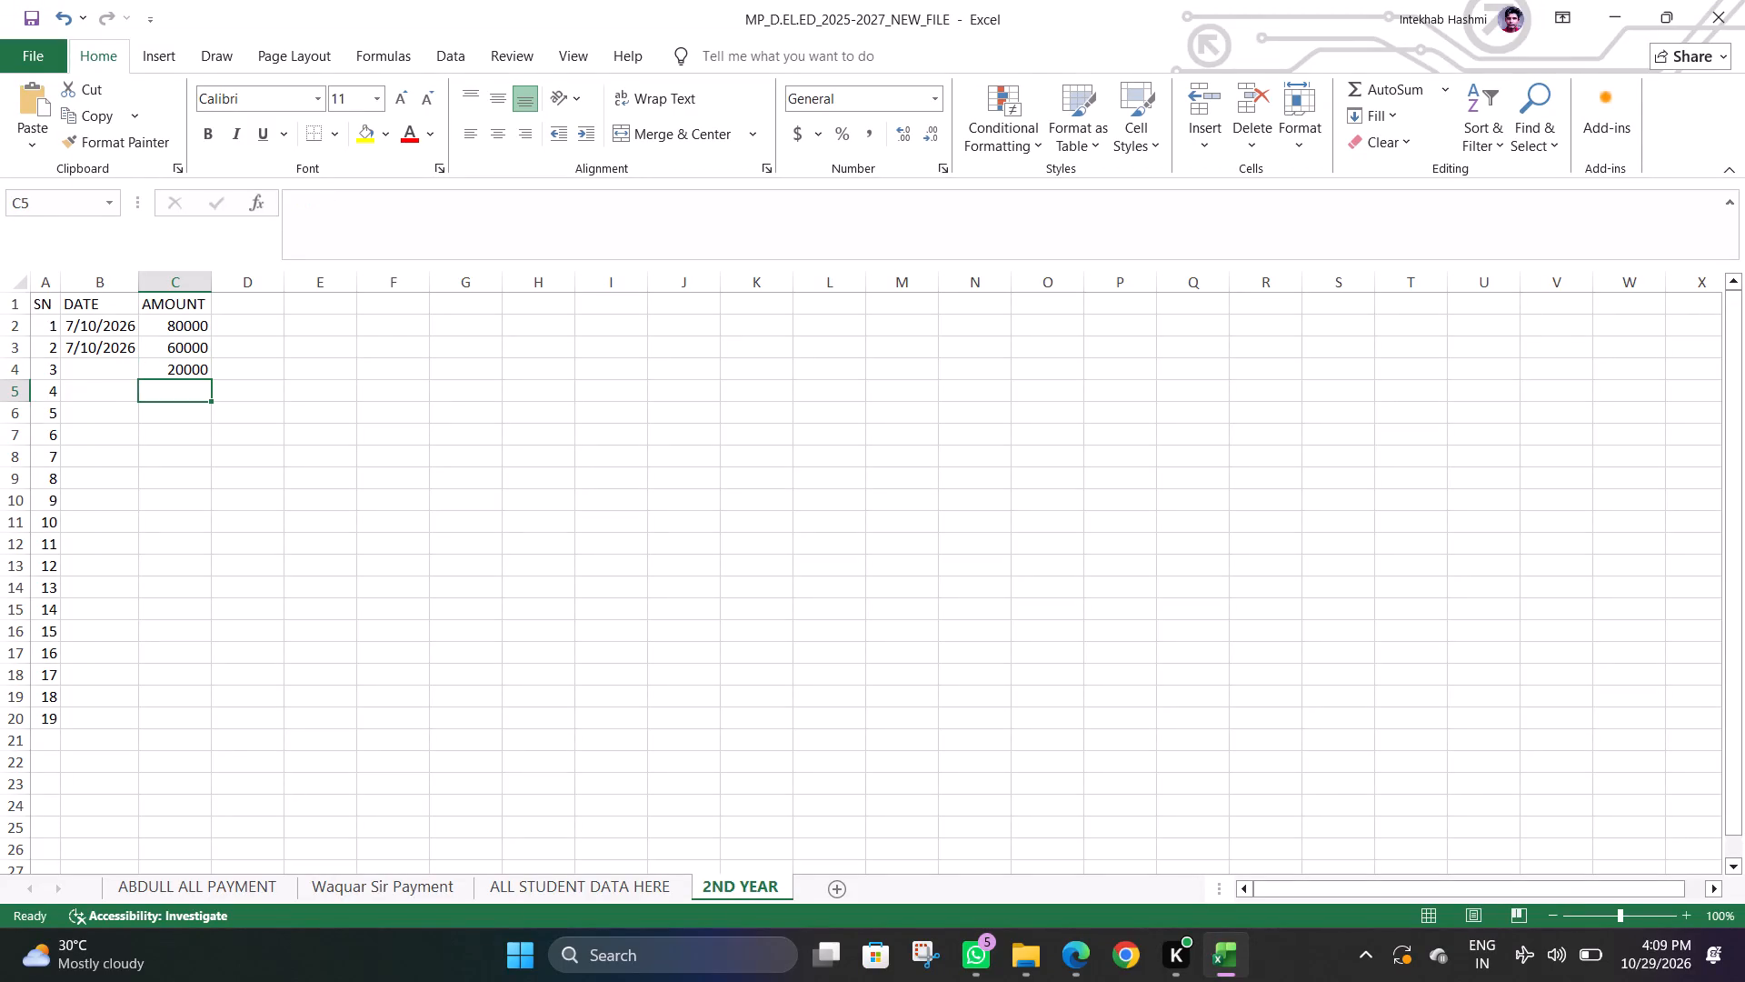
left_click(112, 360)
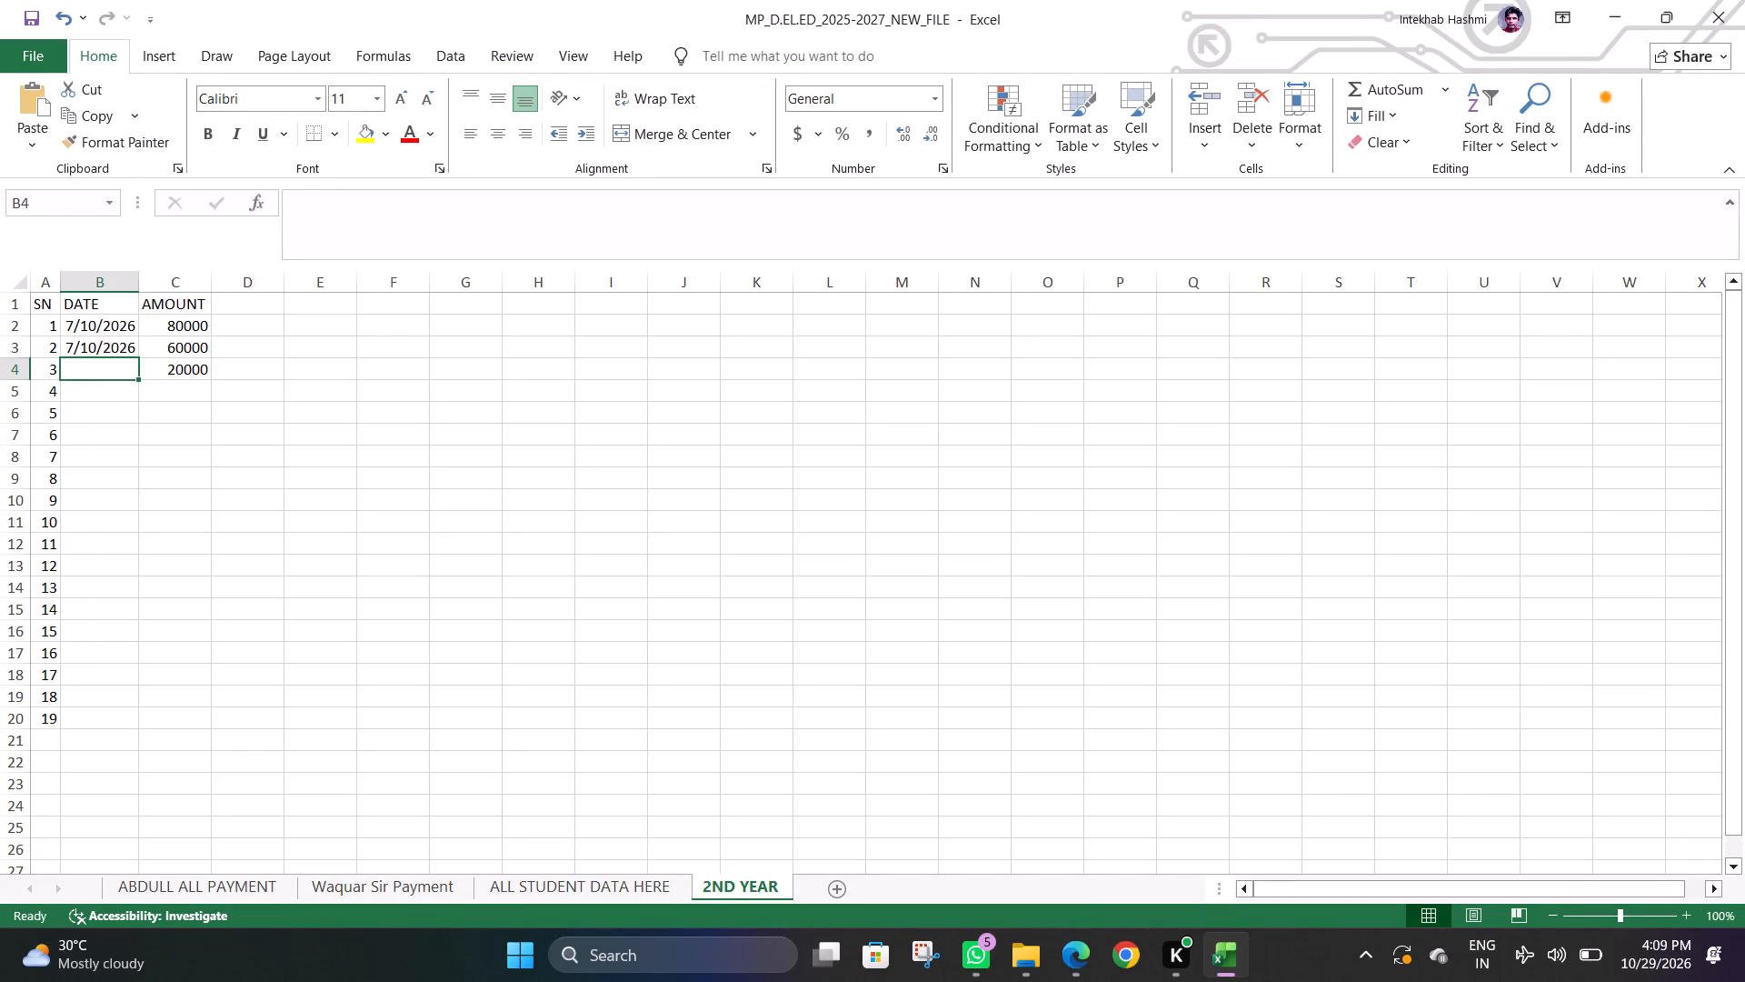
type("18-10-2026")
key("Return")
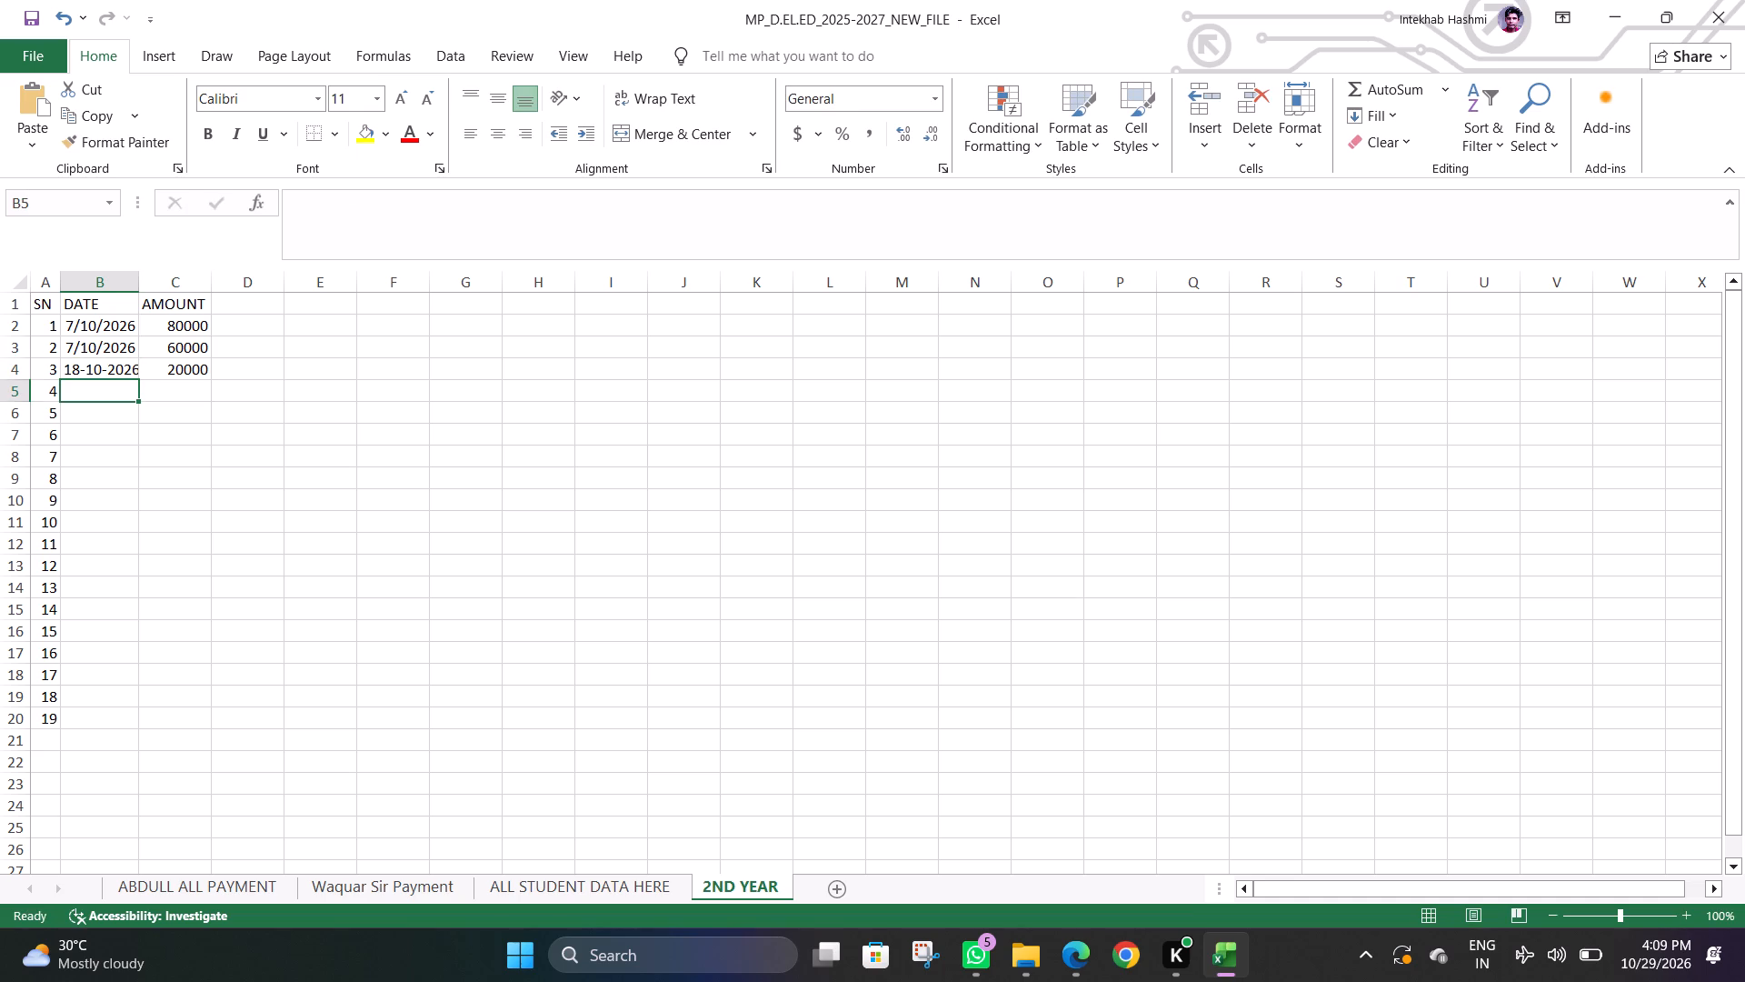
Apply all borders to every cell of the 2ND YEAR sheet.
left_click(166, 388)
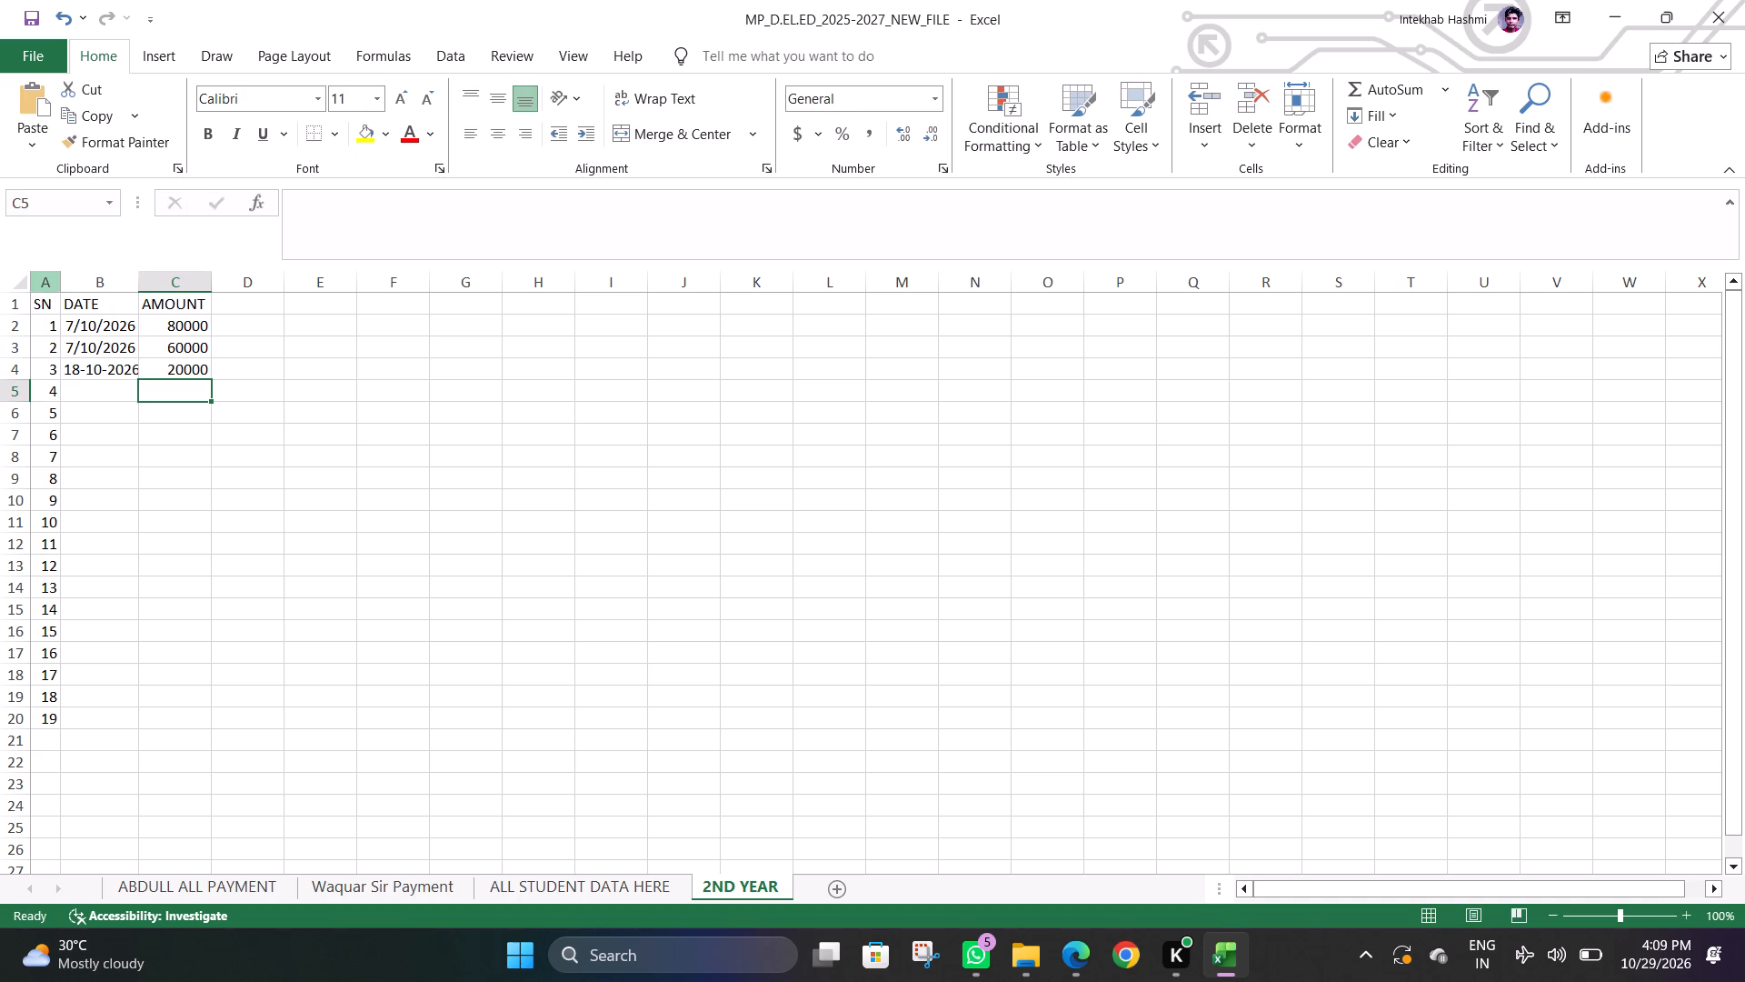
left_click(34, 277)
left_click(12, 283)
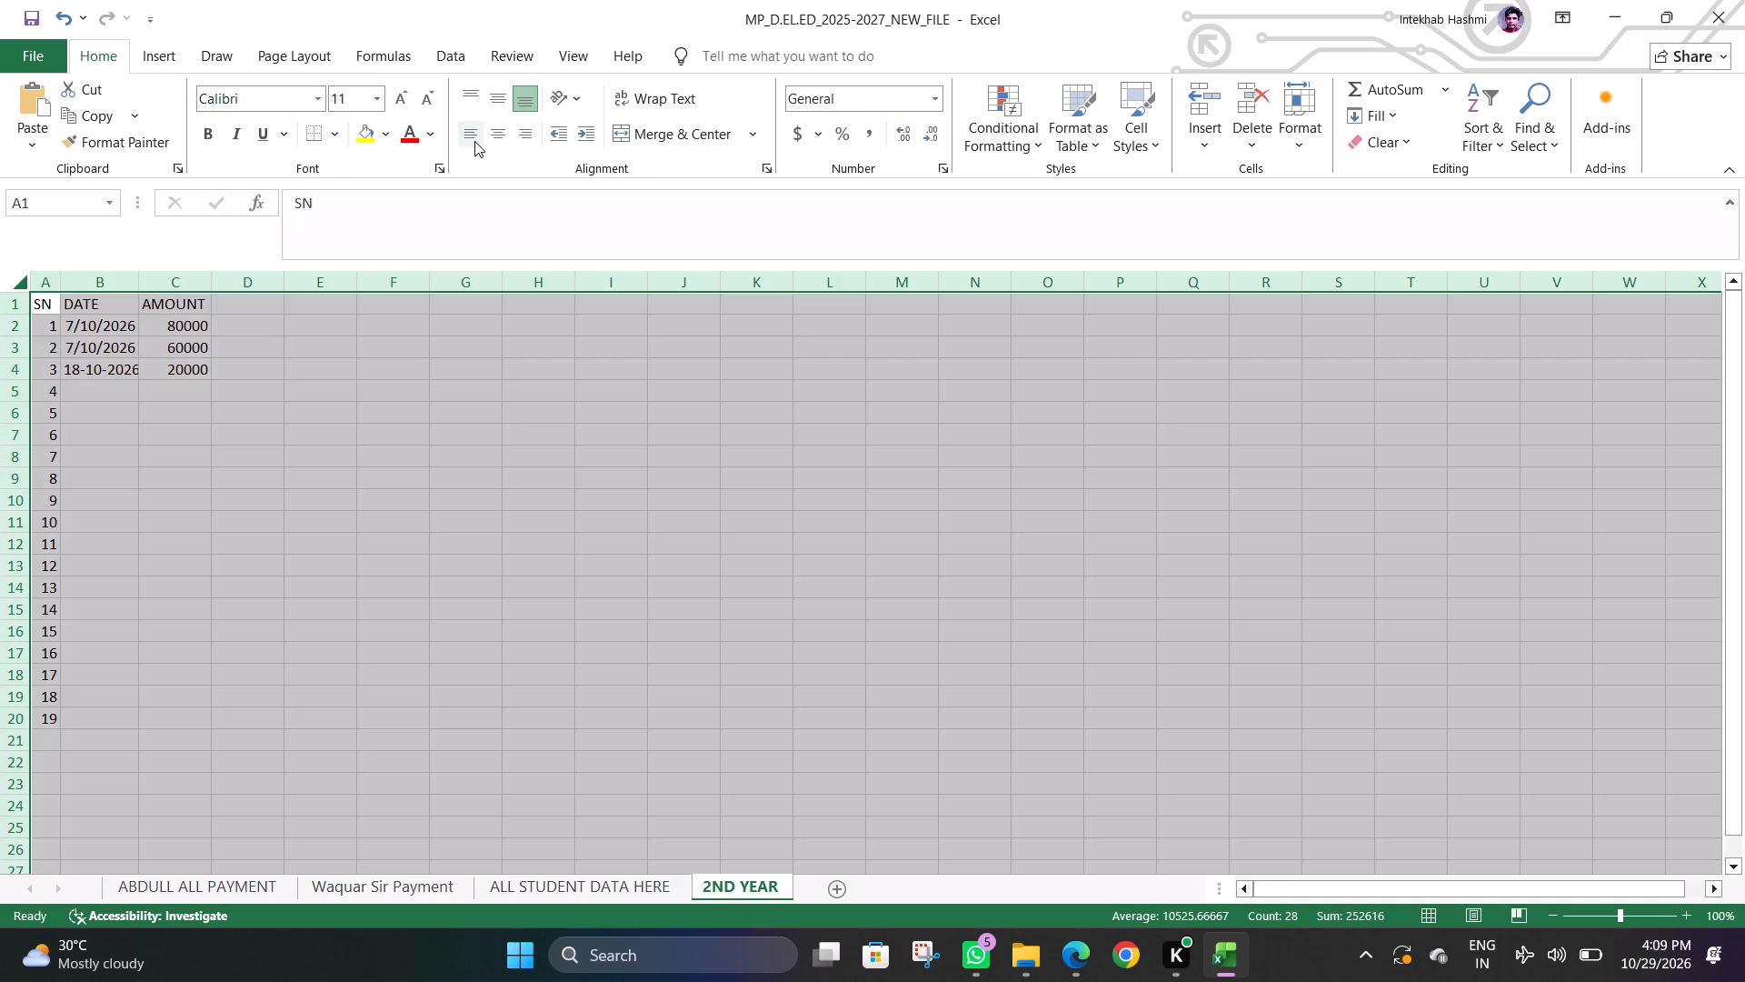
left_click(335, 134)
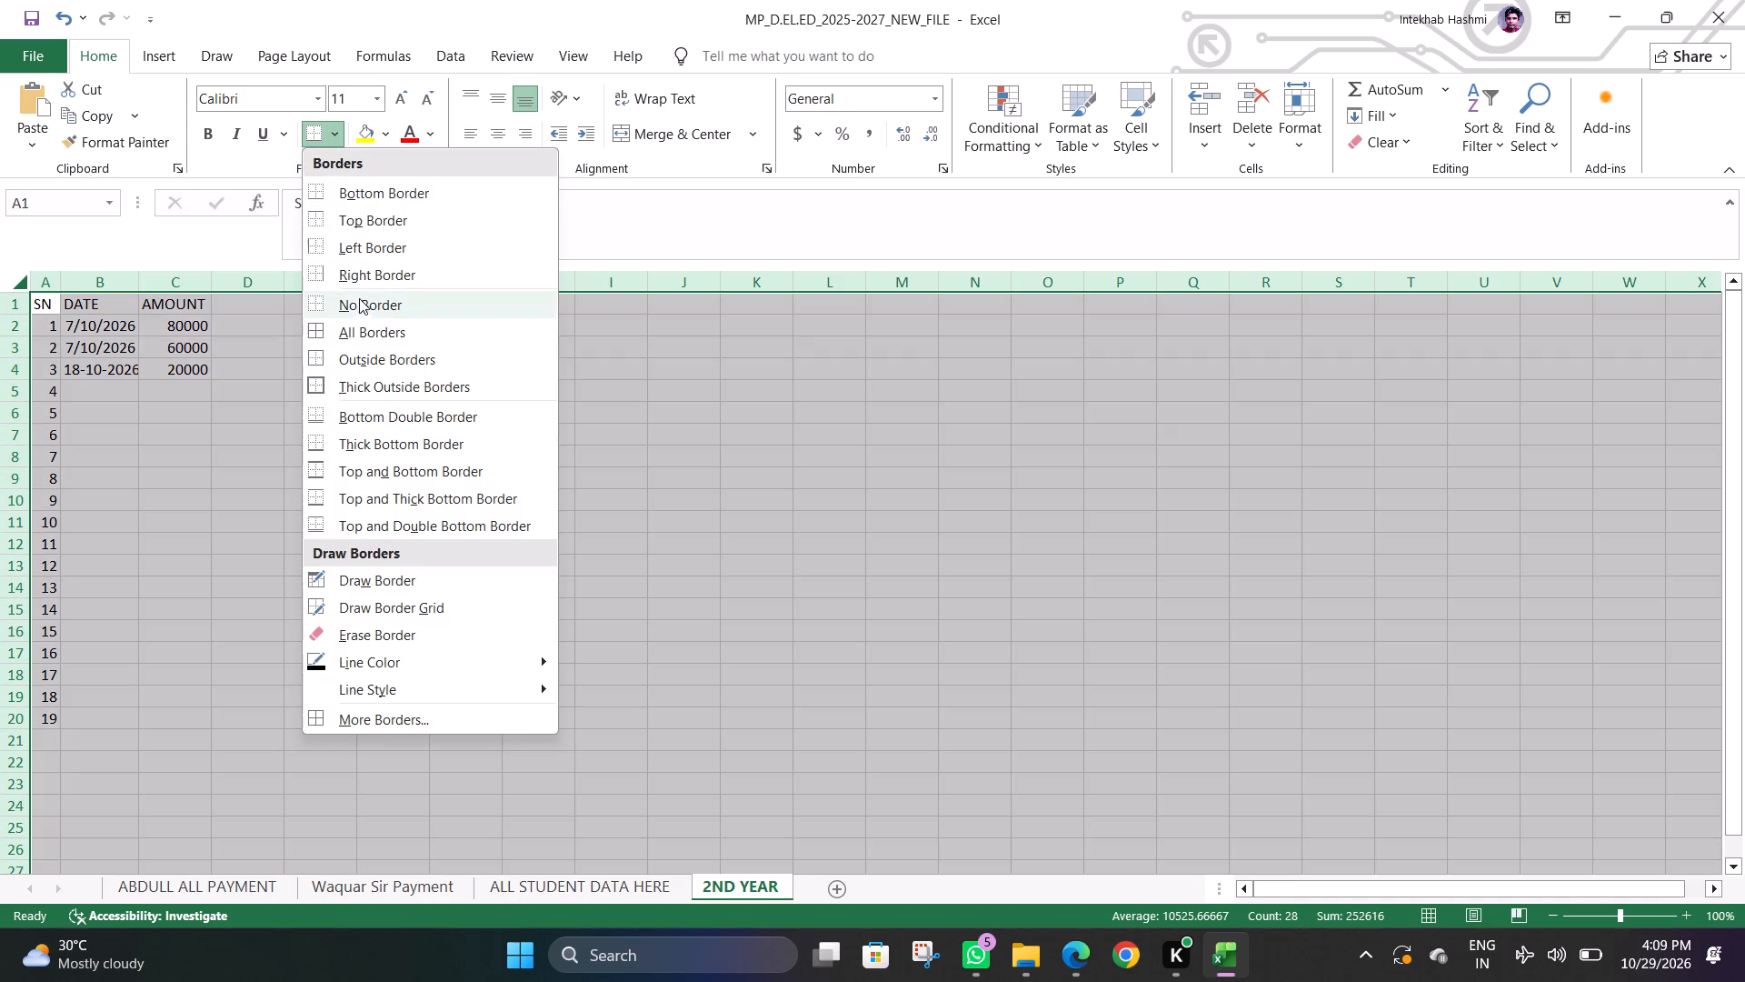
left_click(355, 329)
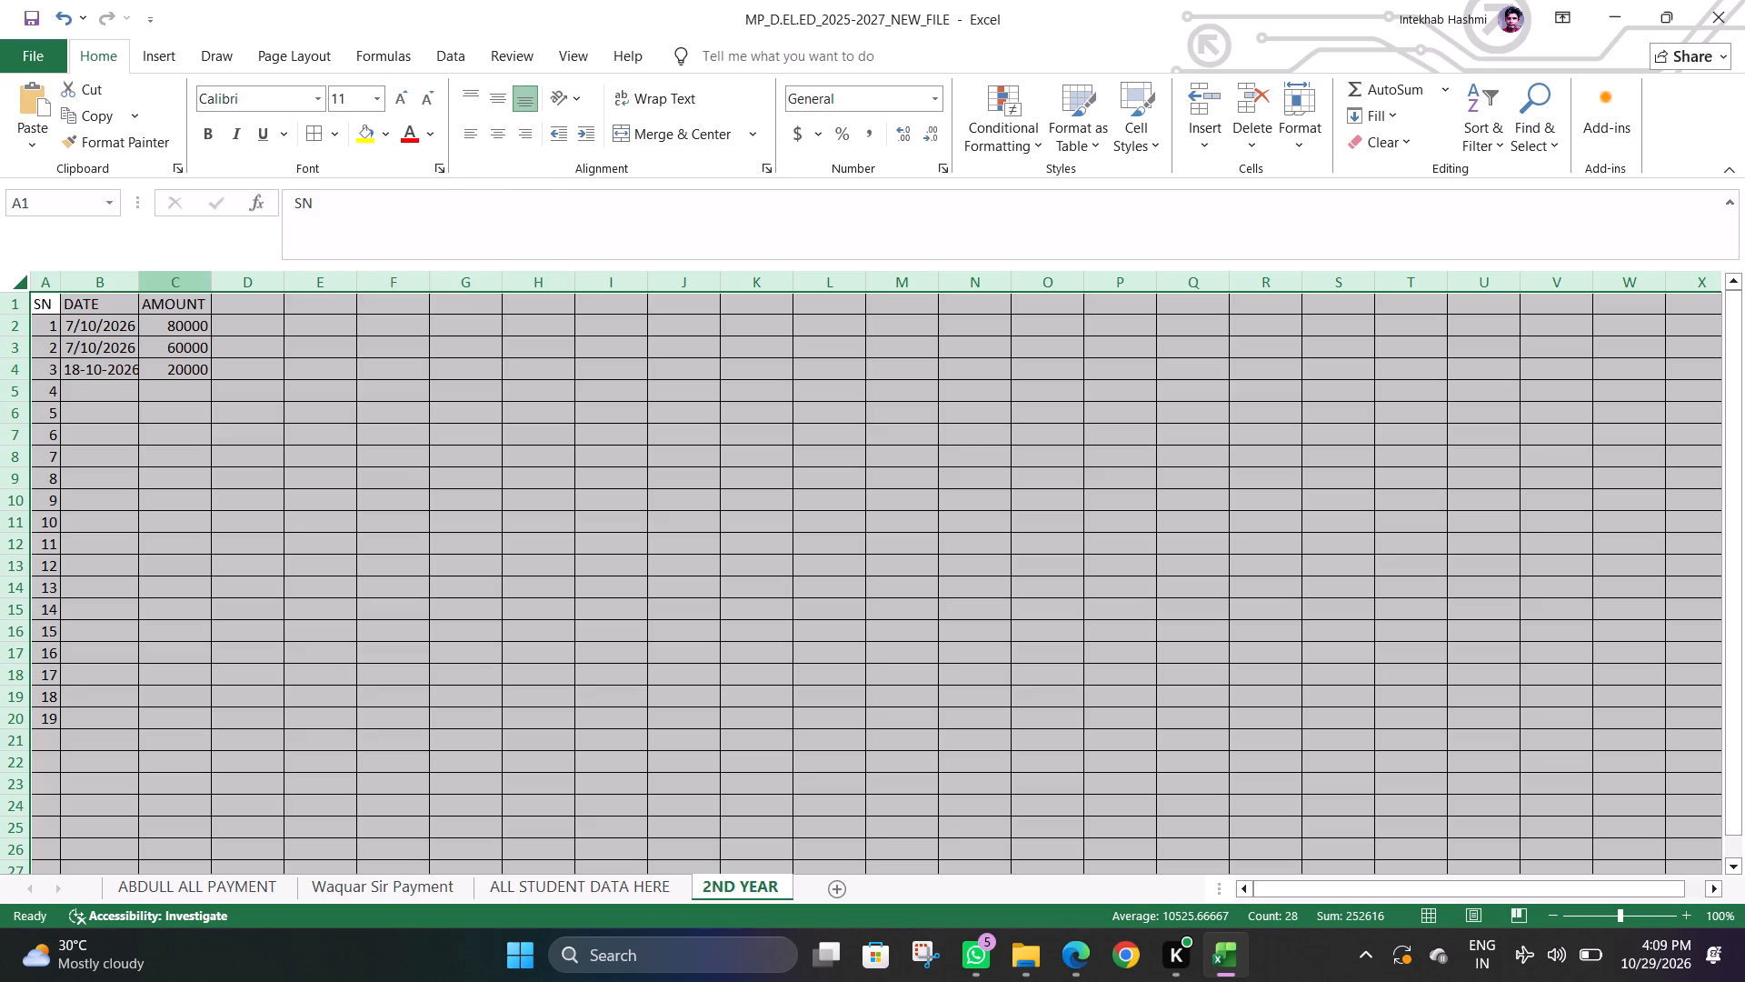
Auto-fit the widths of columns A, B and C to their contents.
double_click(135, 286)
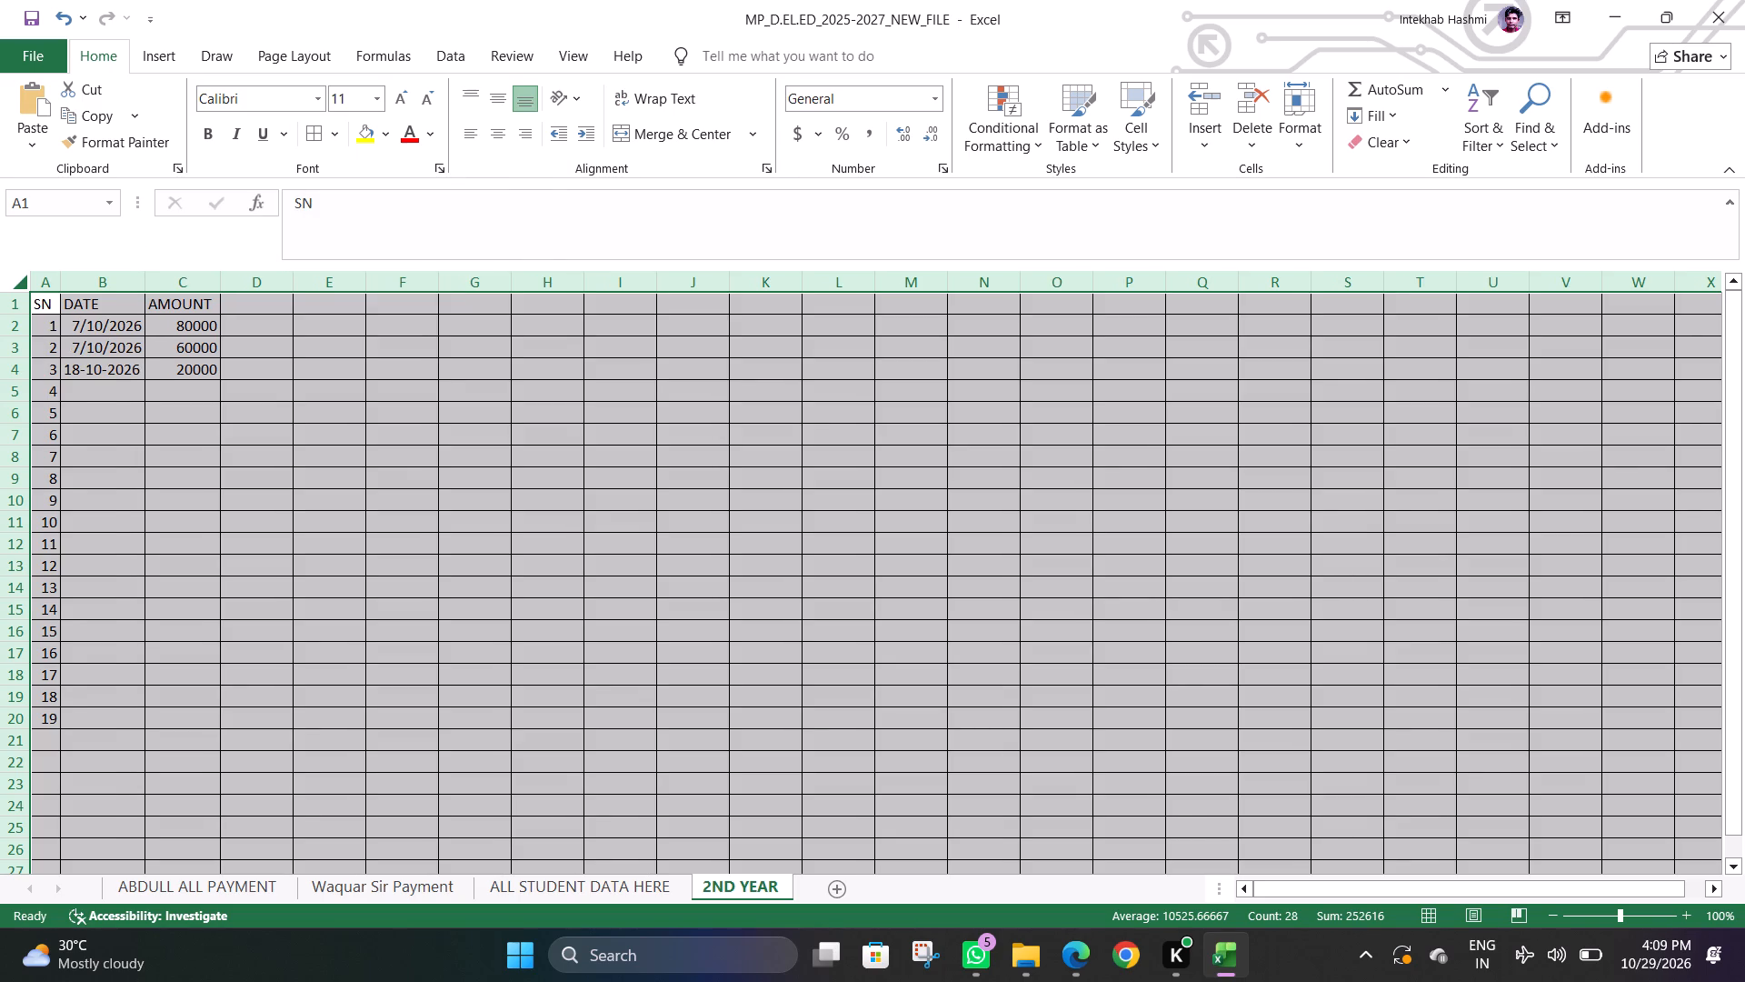
left_click(53, 288)
double_click(58, 288)
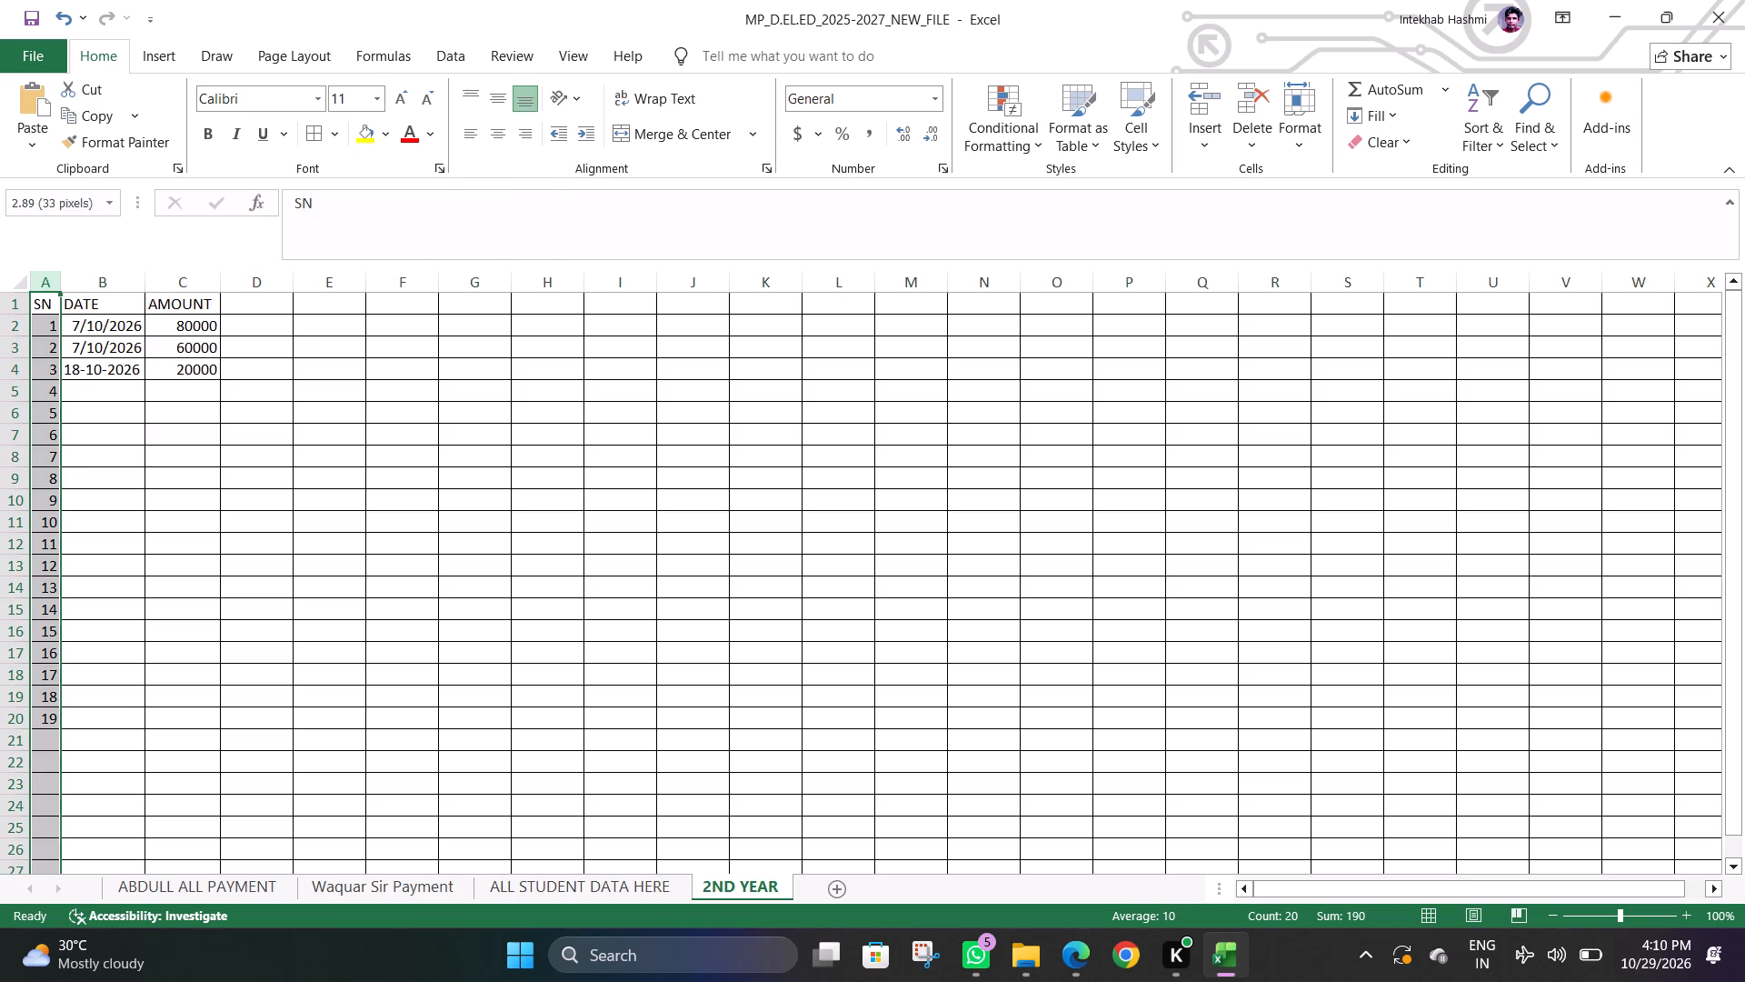
double_click(218, 280)
Centre the contents of the whole sheet both vertically and horizontally.
left_click(37, 283)
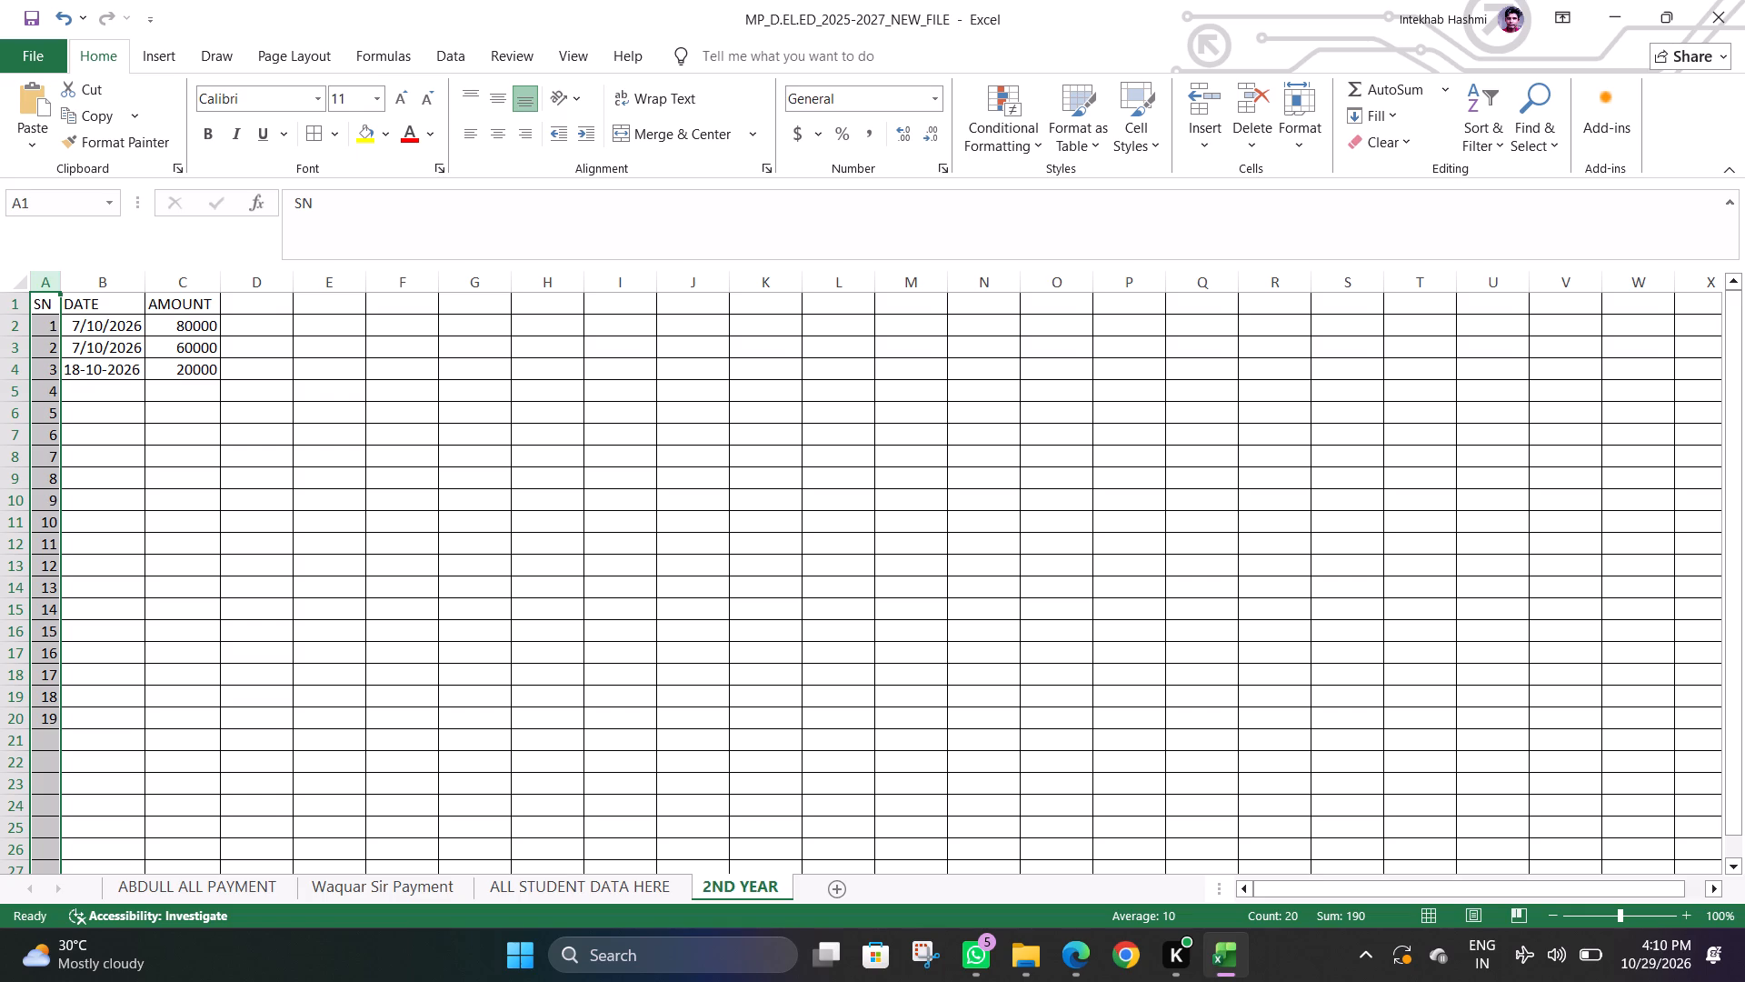
left_click(12, 284)
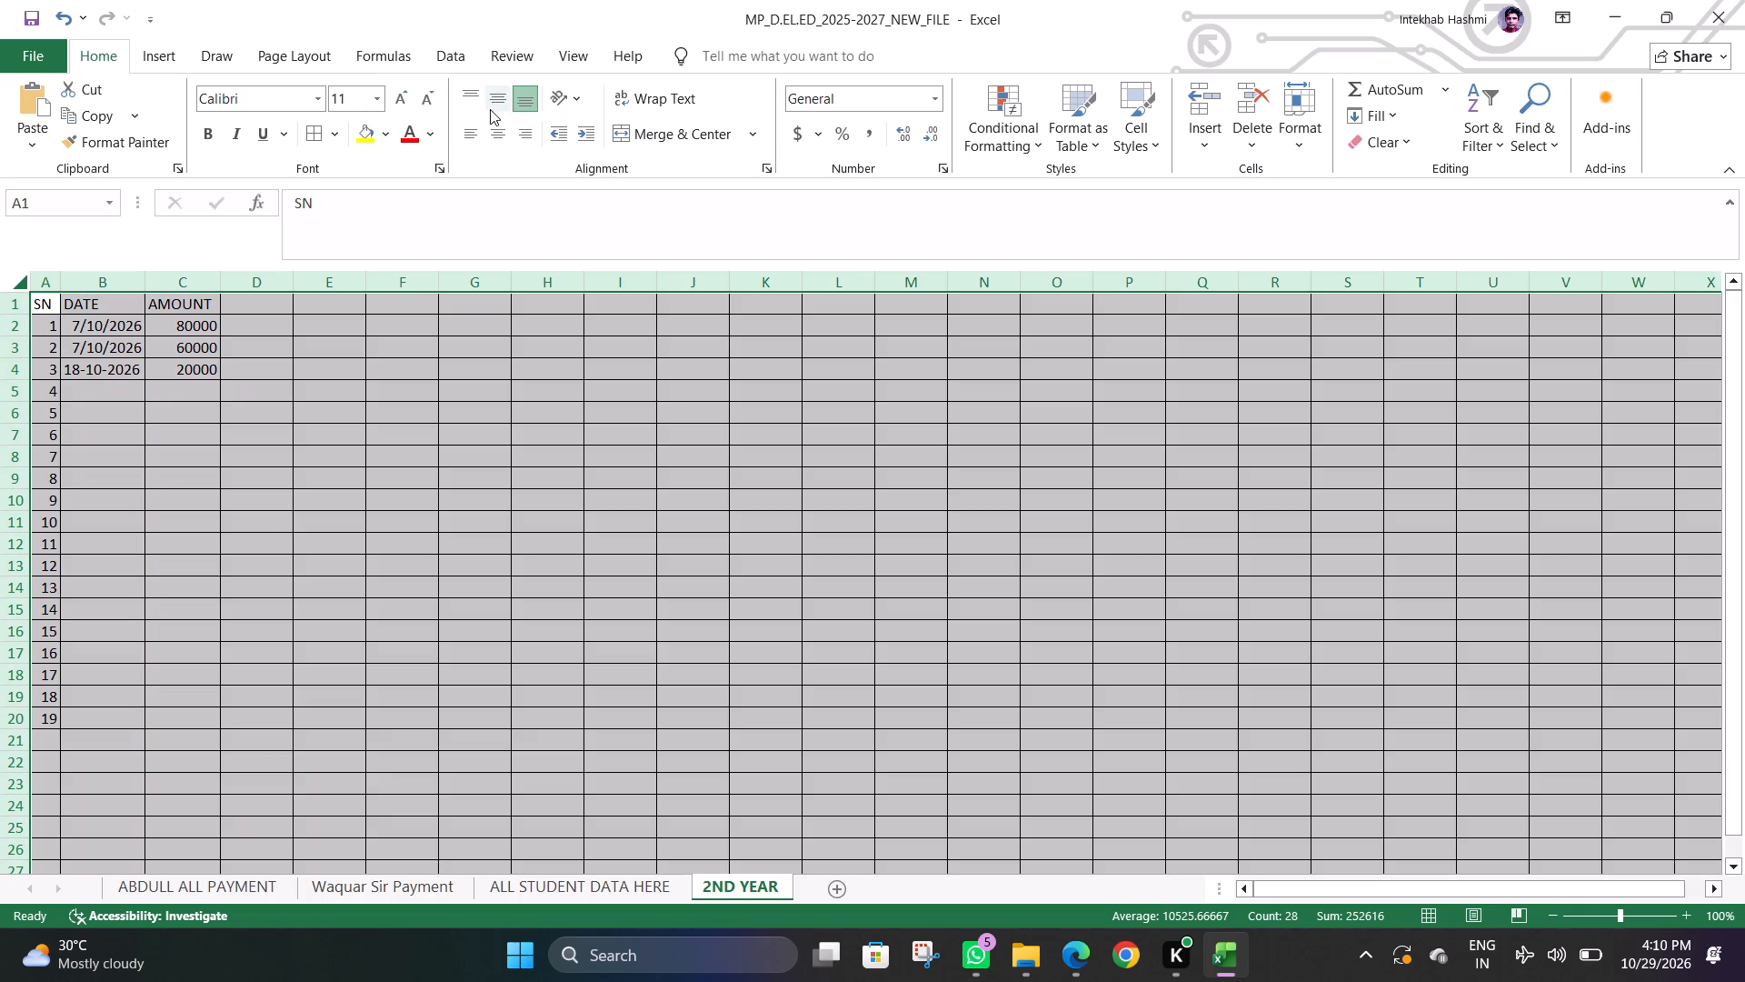
left_click(490, 109)
left_click(501, 134)
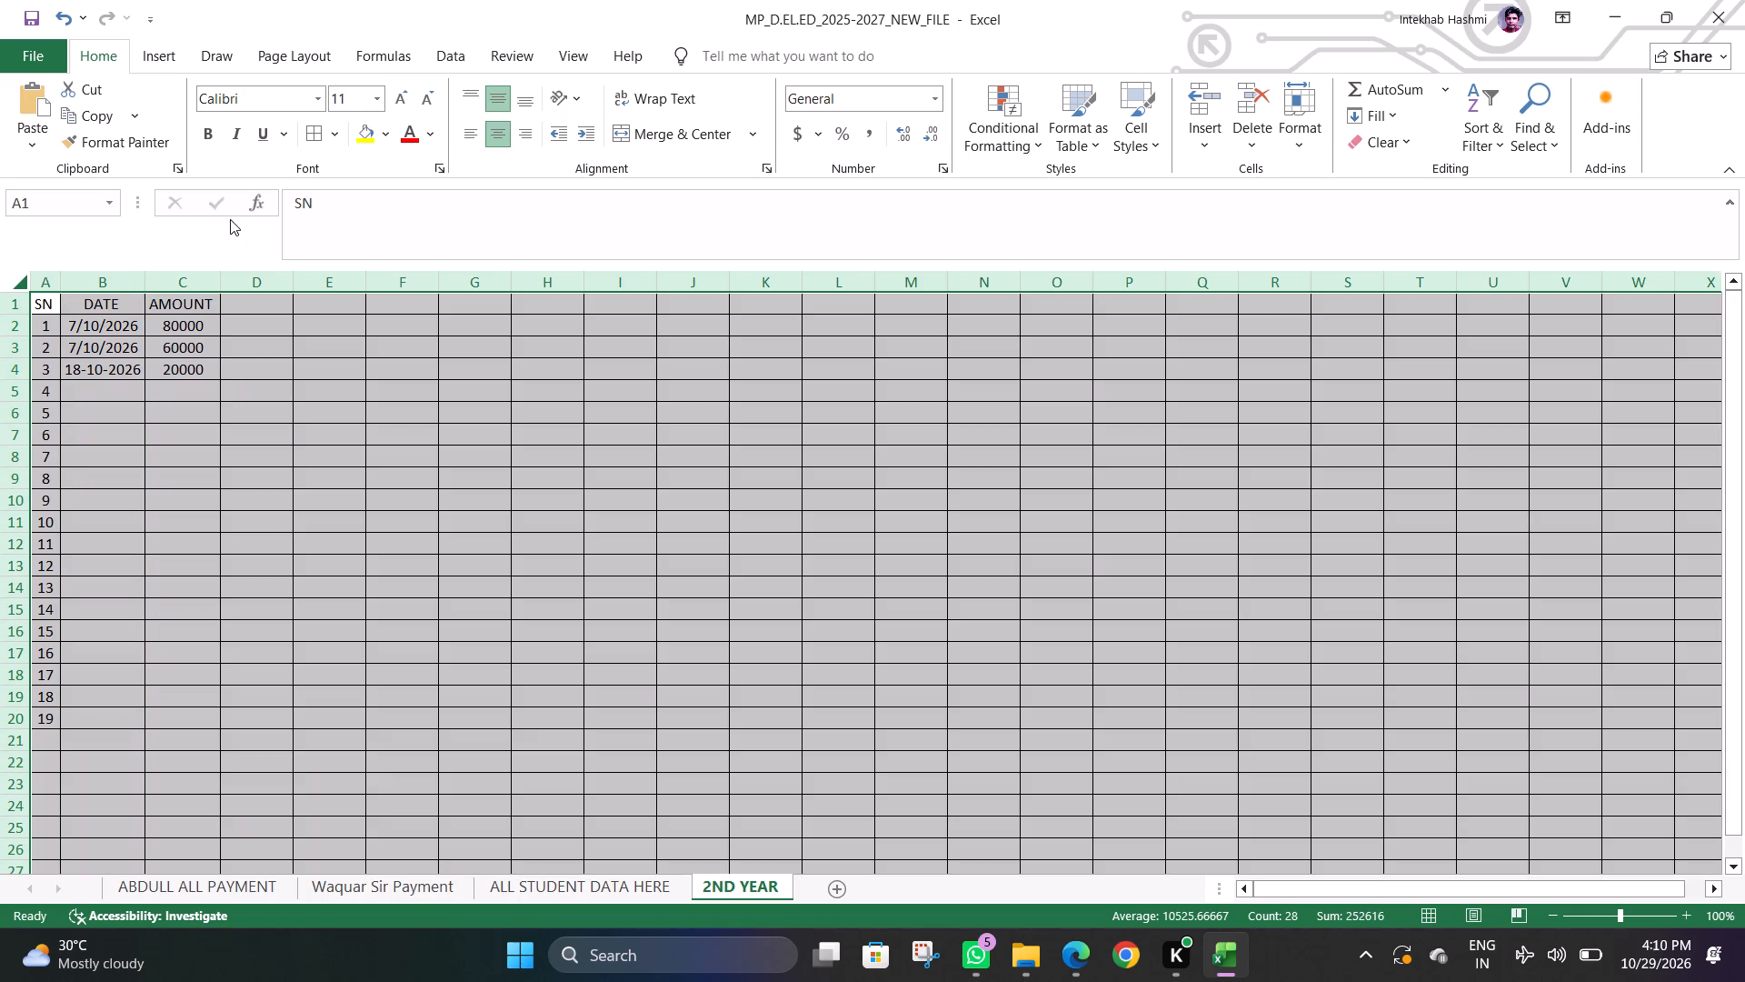
left_click(247, 371)
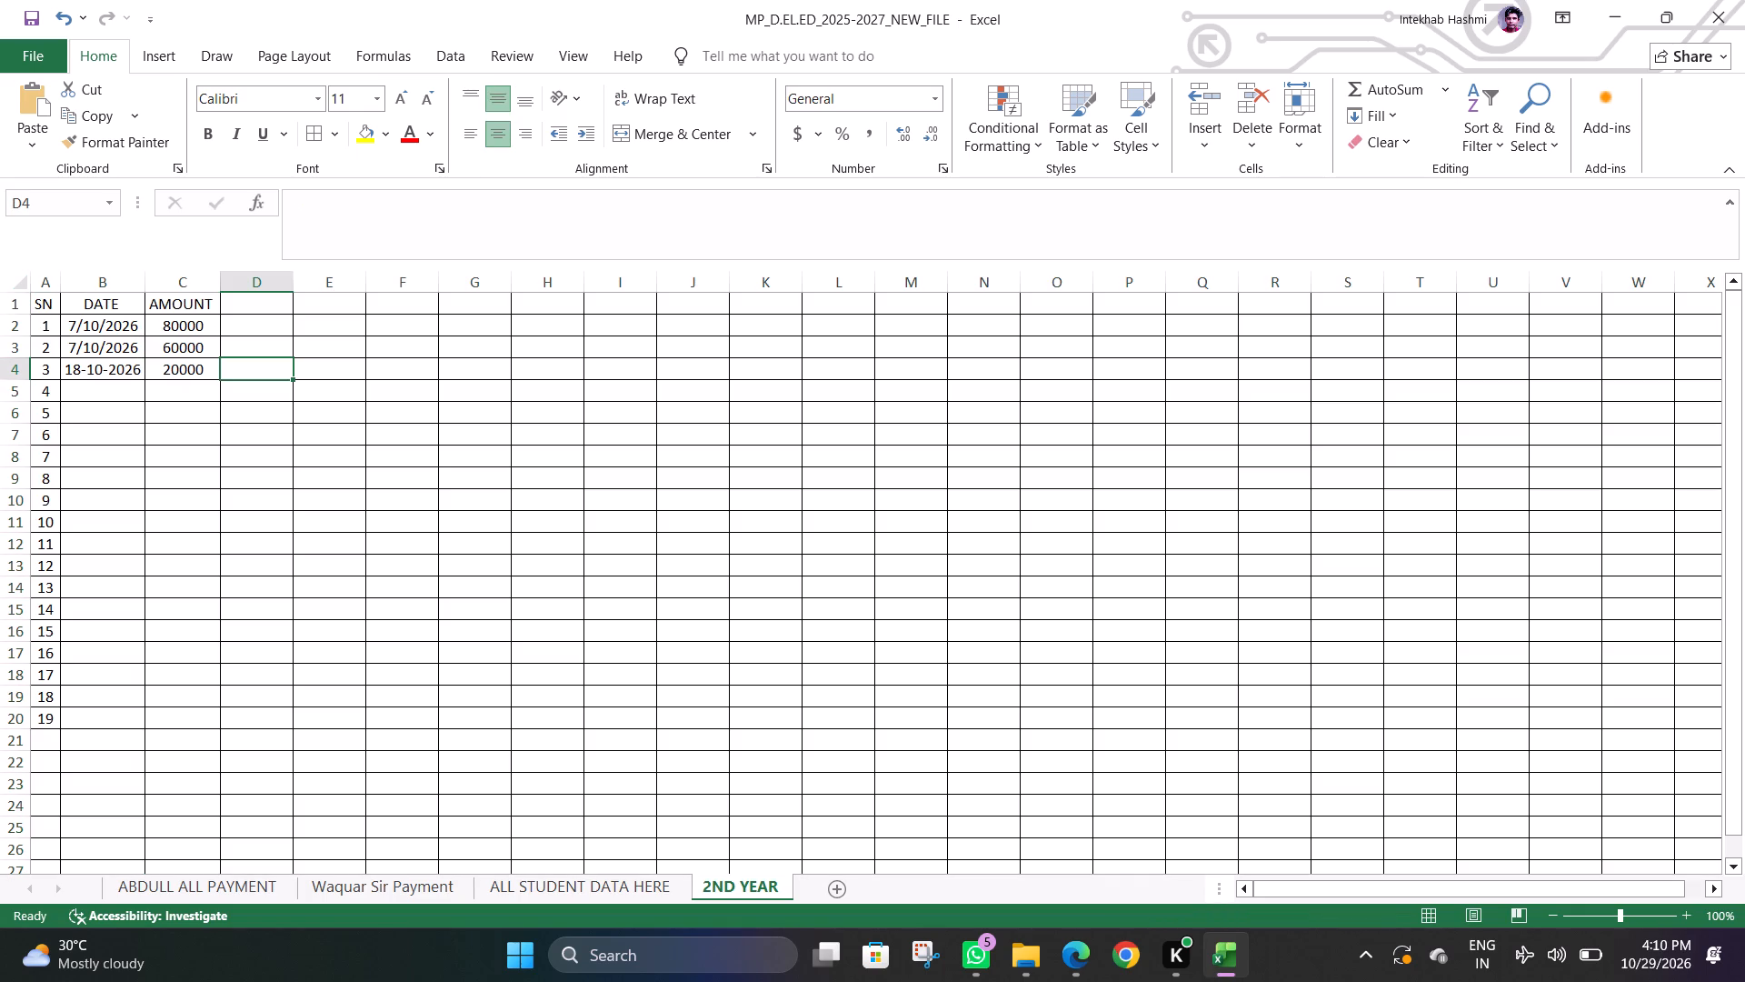
Add the heading AC NAME in D1 and enter KHATANA as the SN 1 account name in D2.
left_click(248, 316)
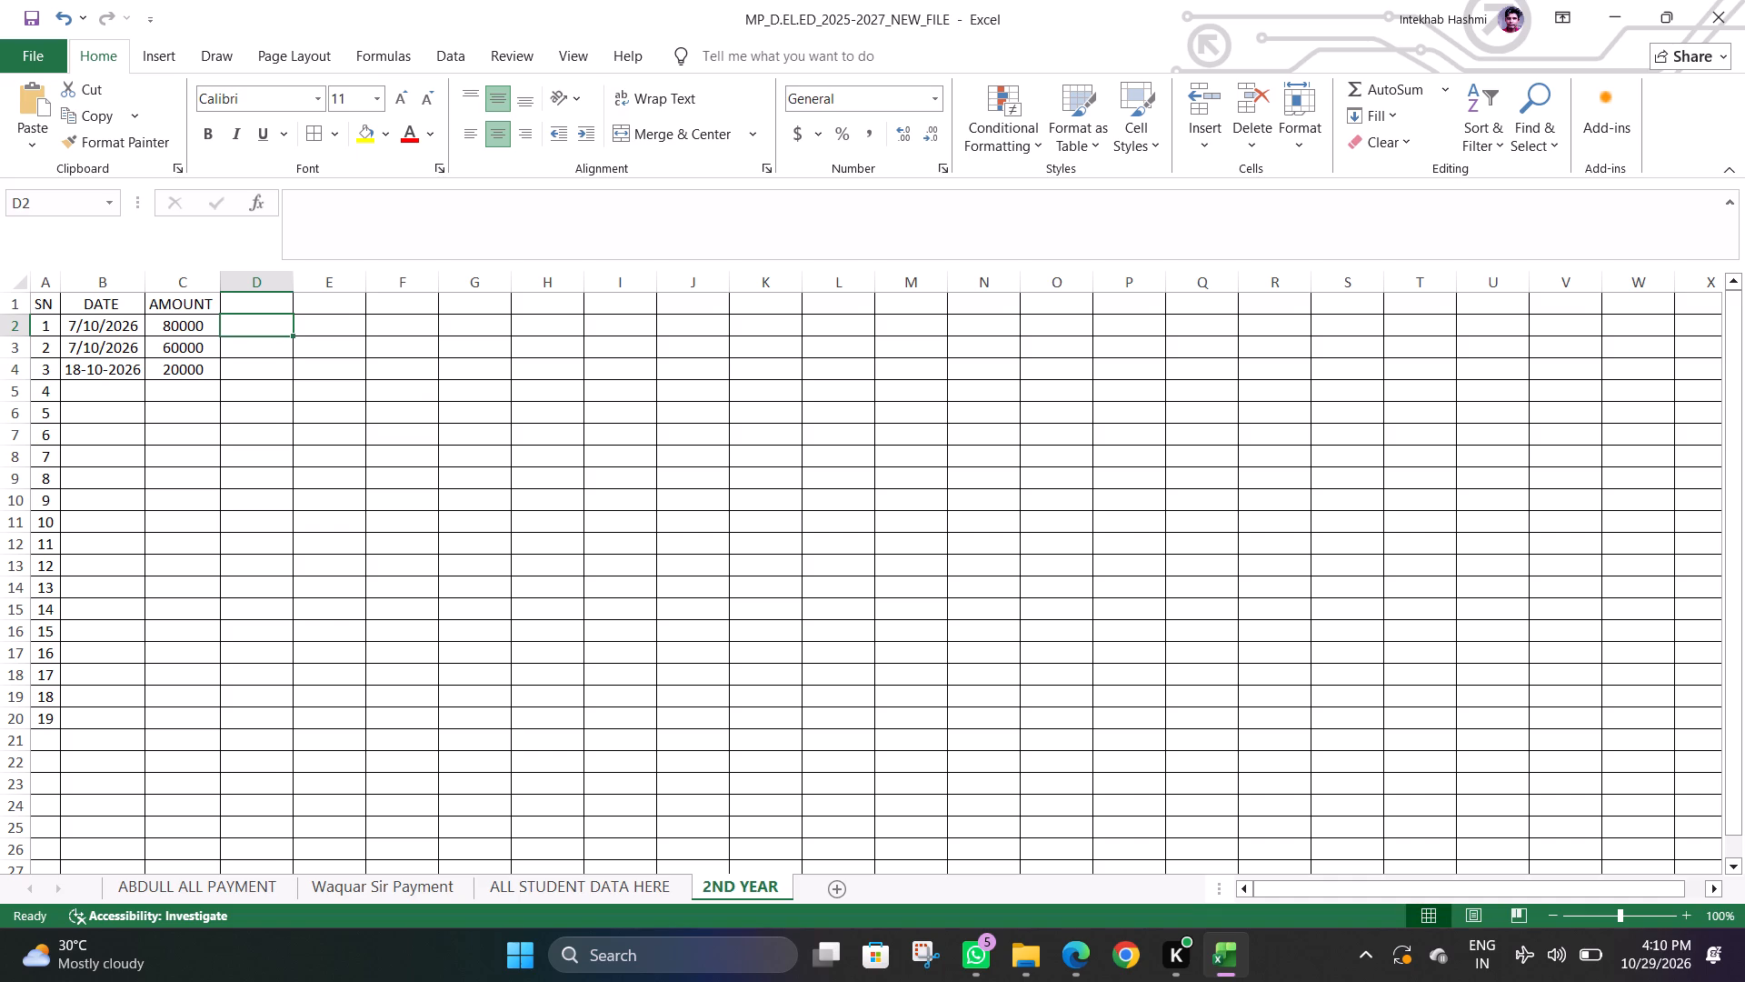
left_click(273, 304)
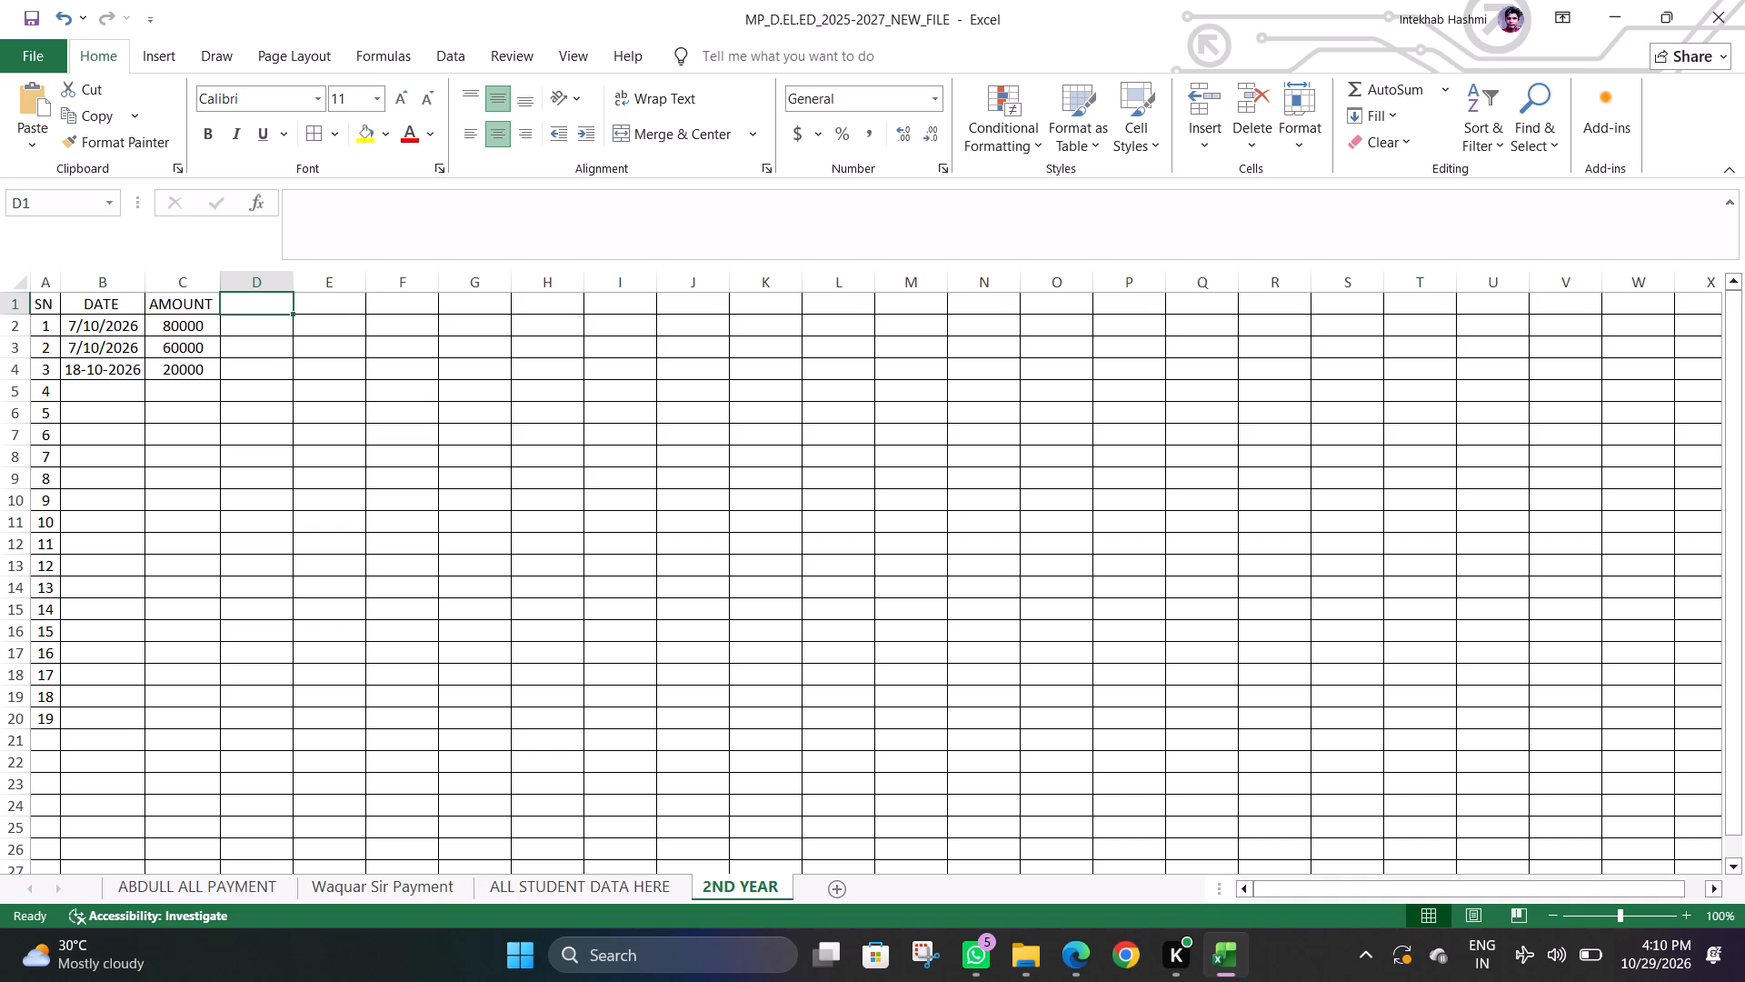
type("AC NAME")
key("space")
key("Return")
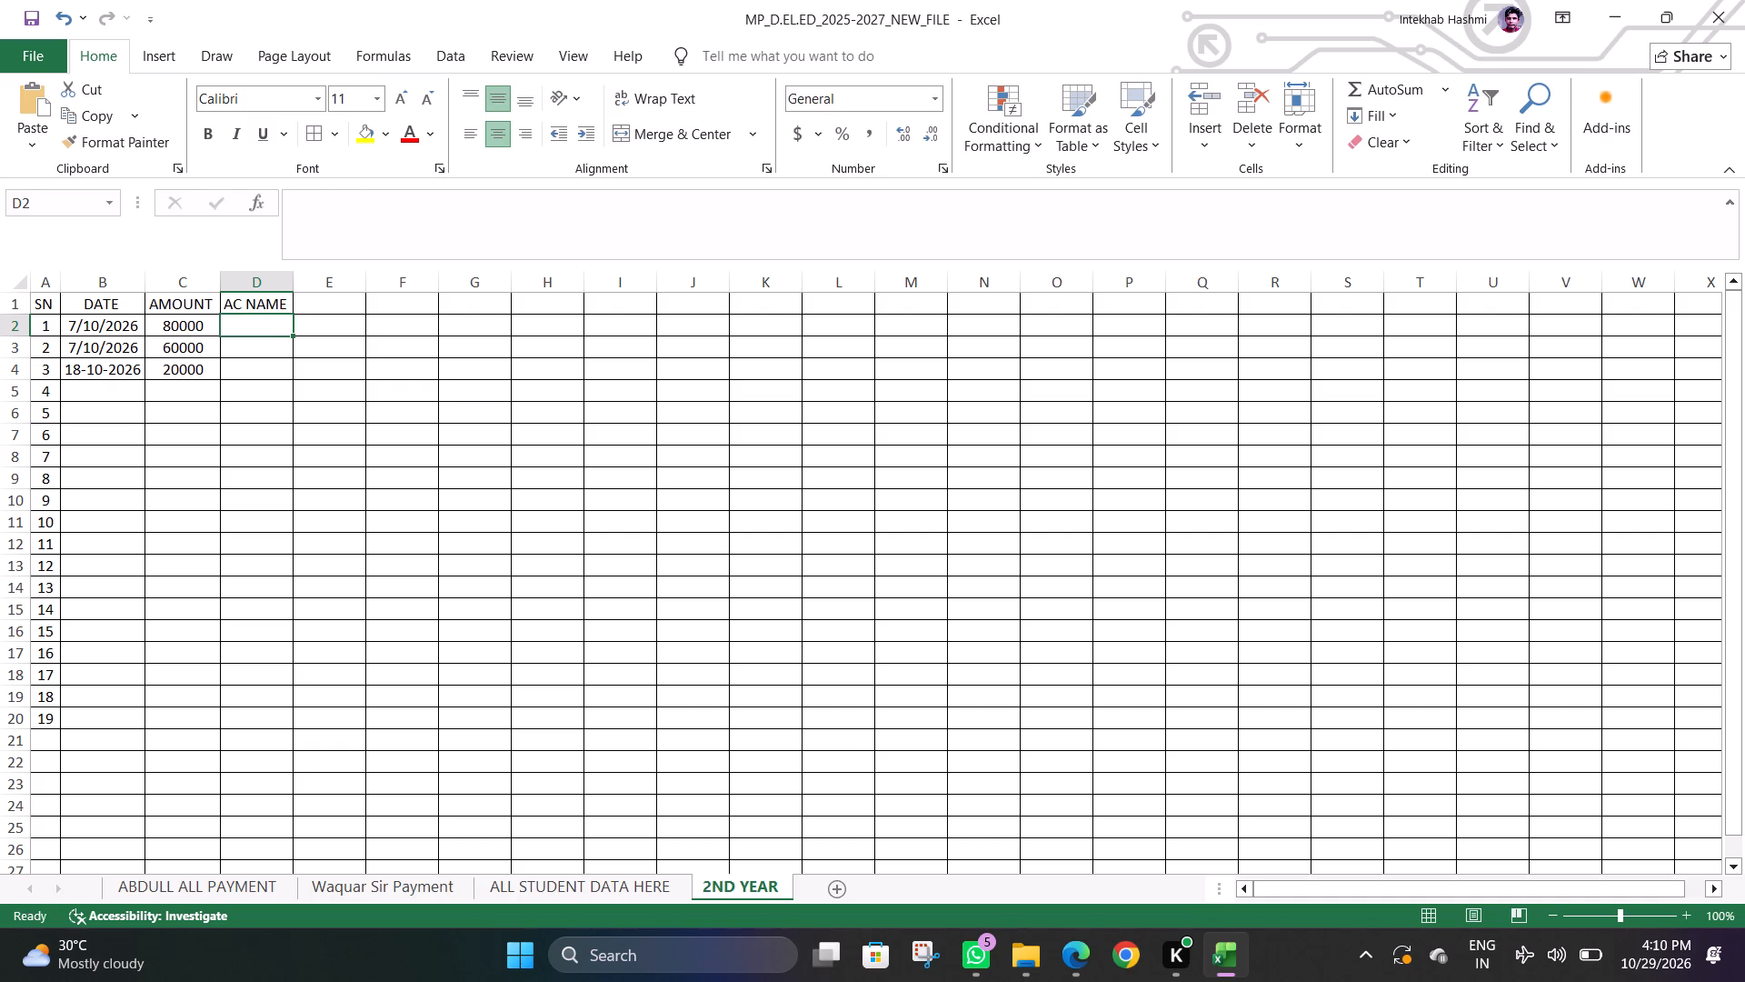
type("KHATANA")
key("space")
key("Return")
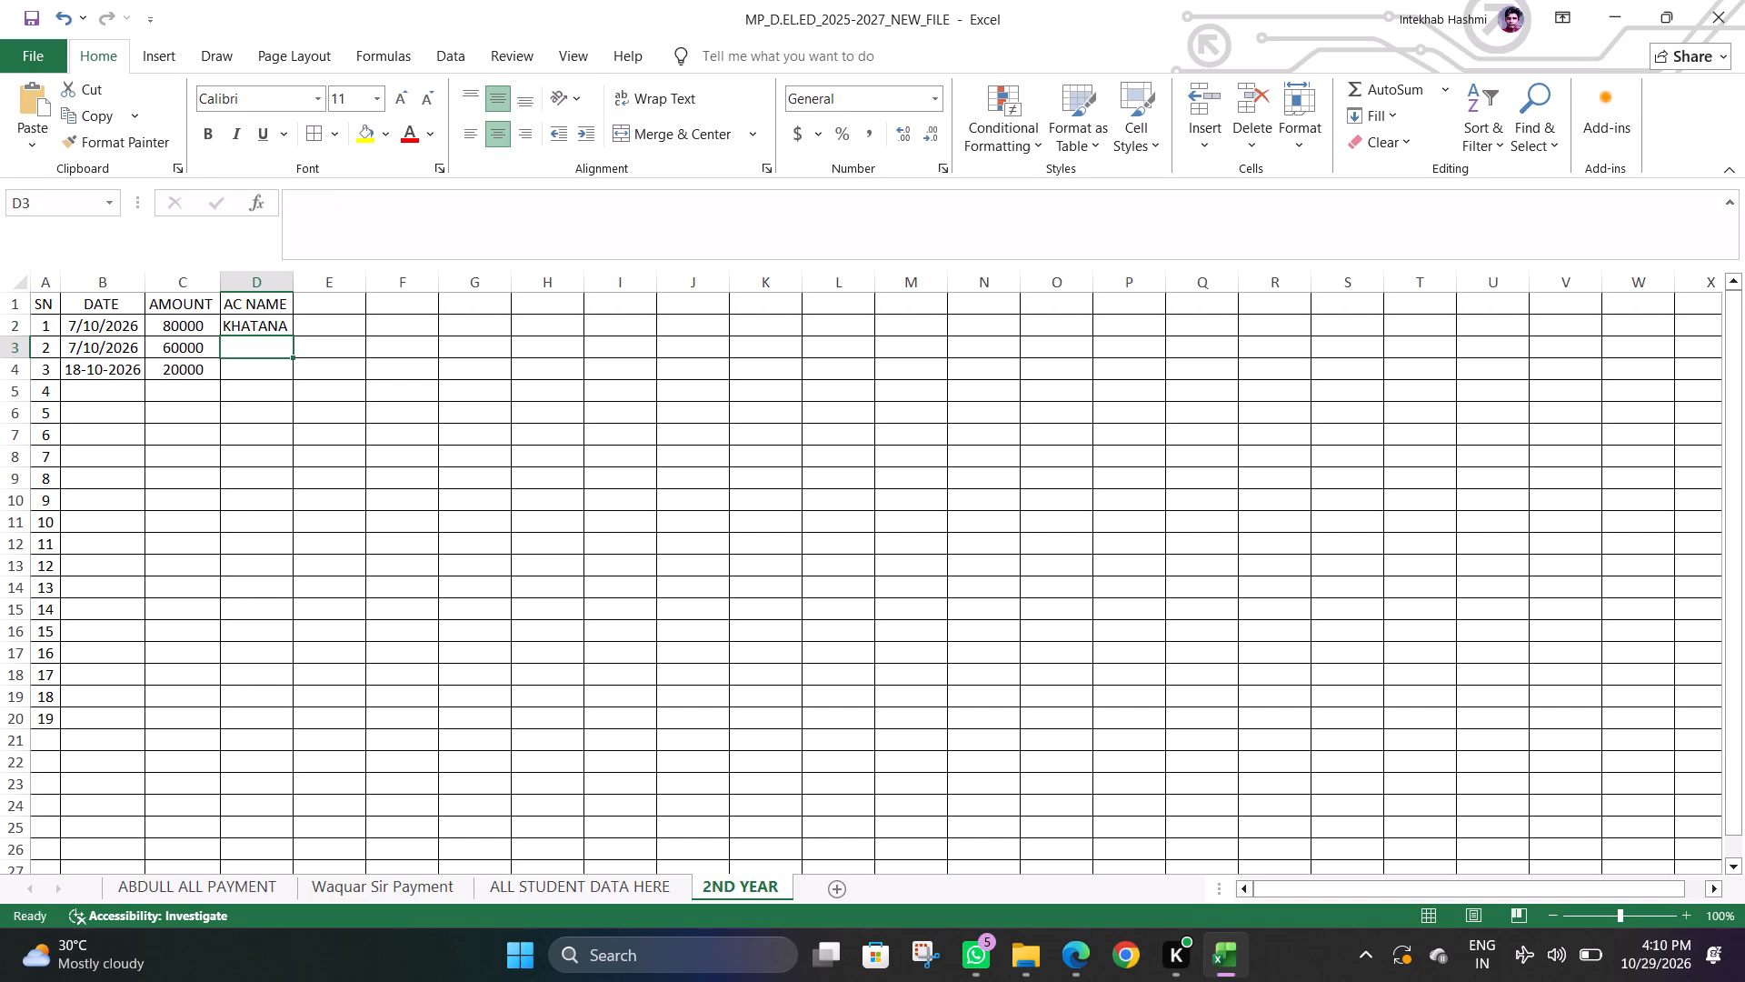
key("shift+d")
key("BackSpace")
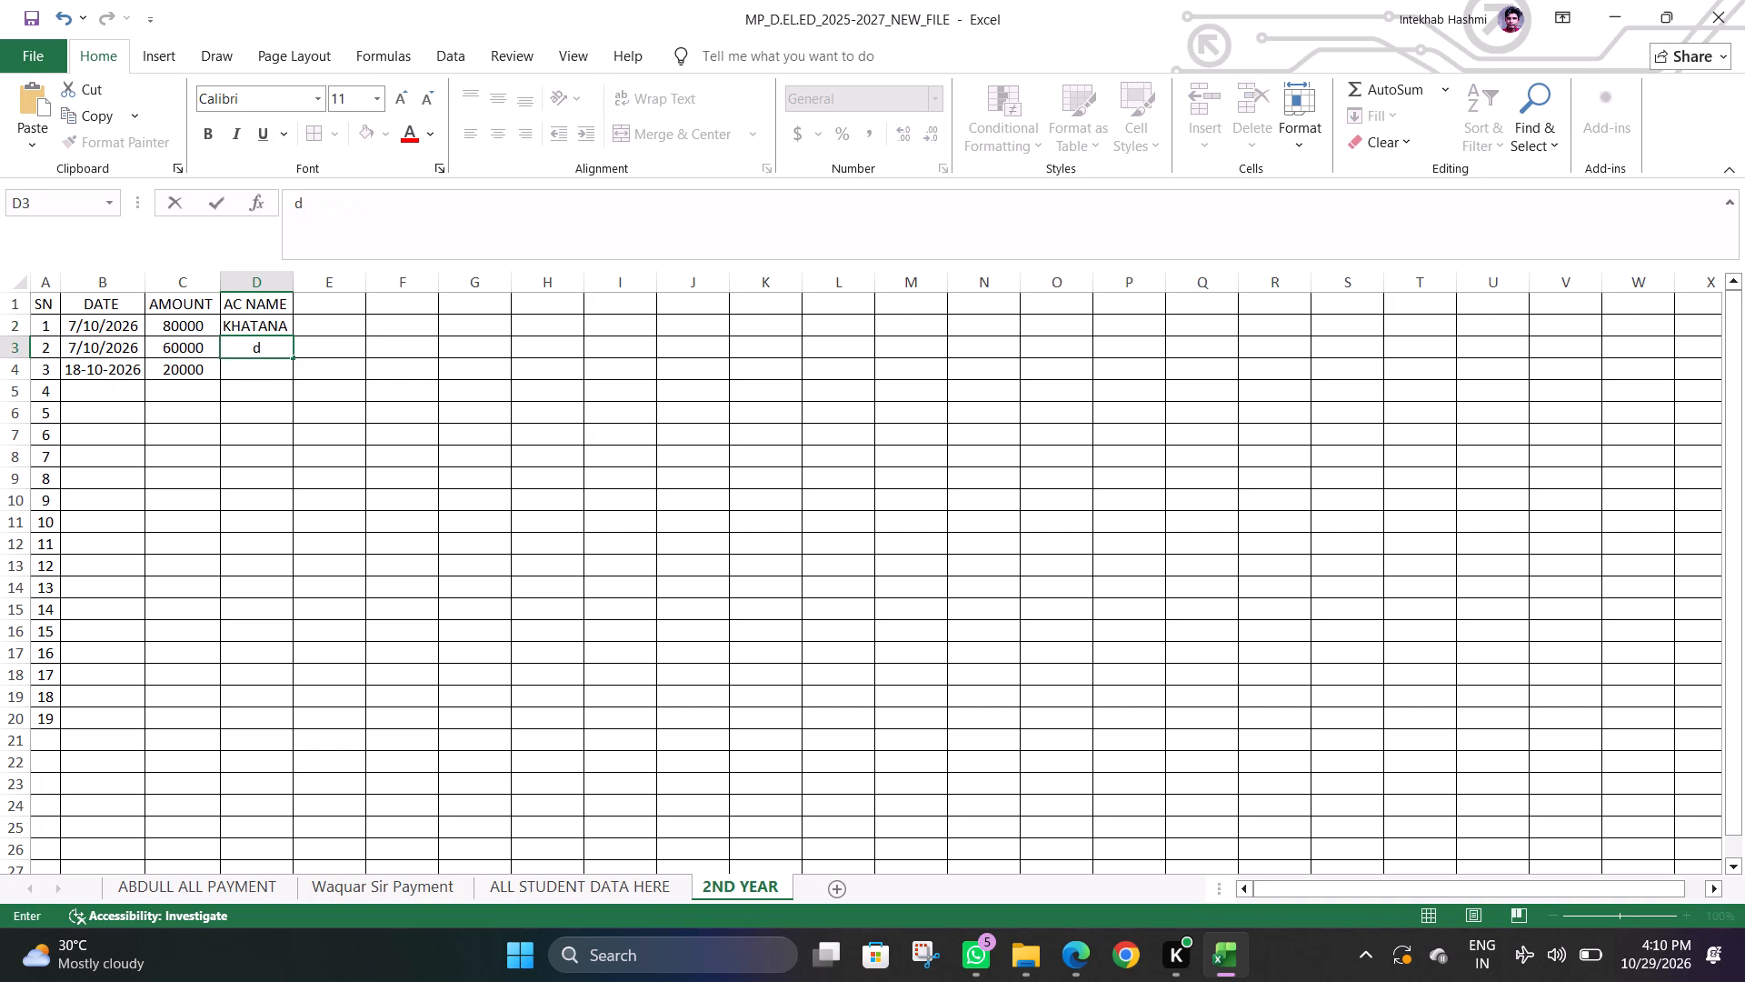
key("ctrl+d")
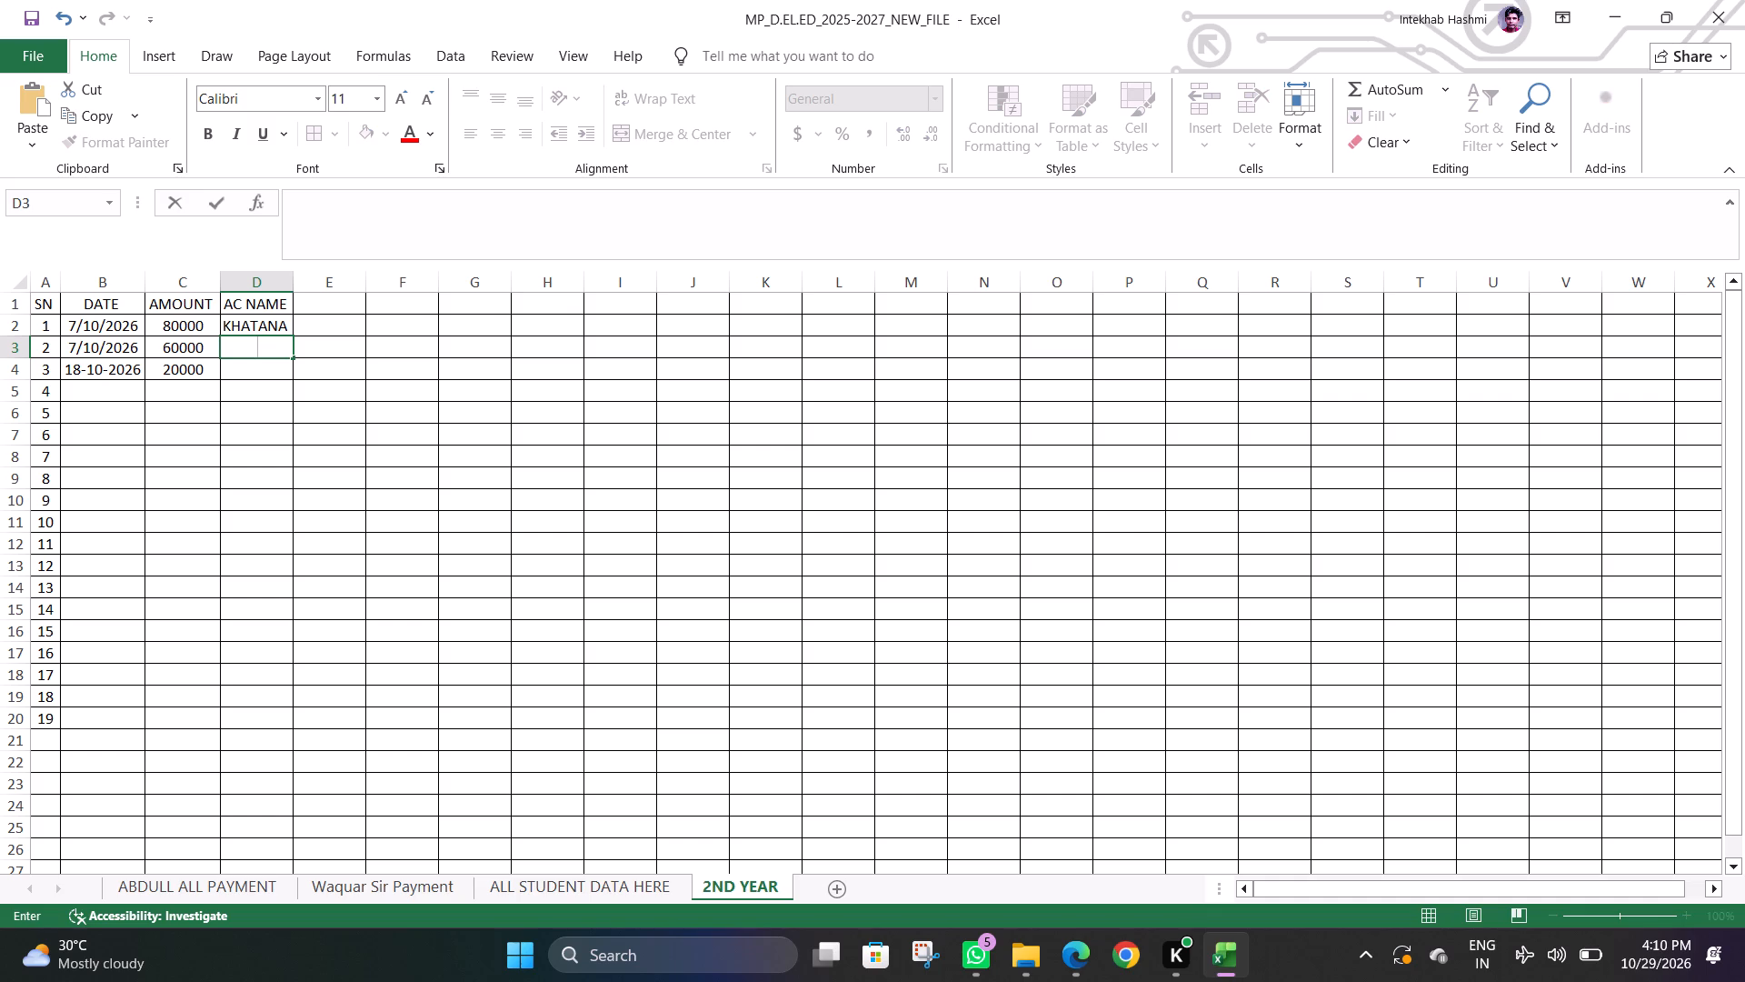
left_click(260, 322)
left_click_drag(295, 336, 290, 362)
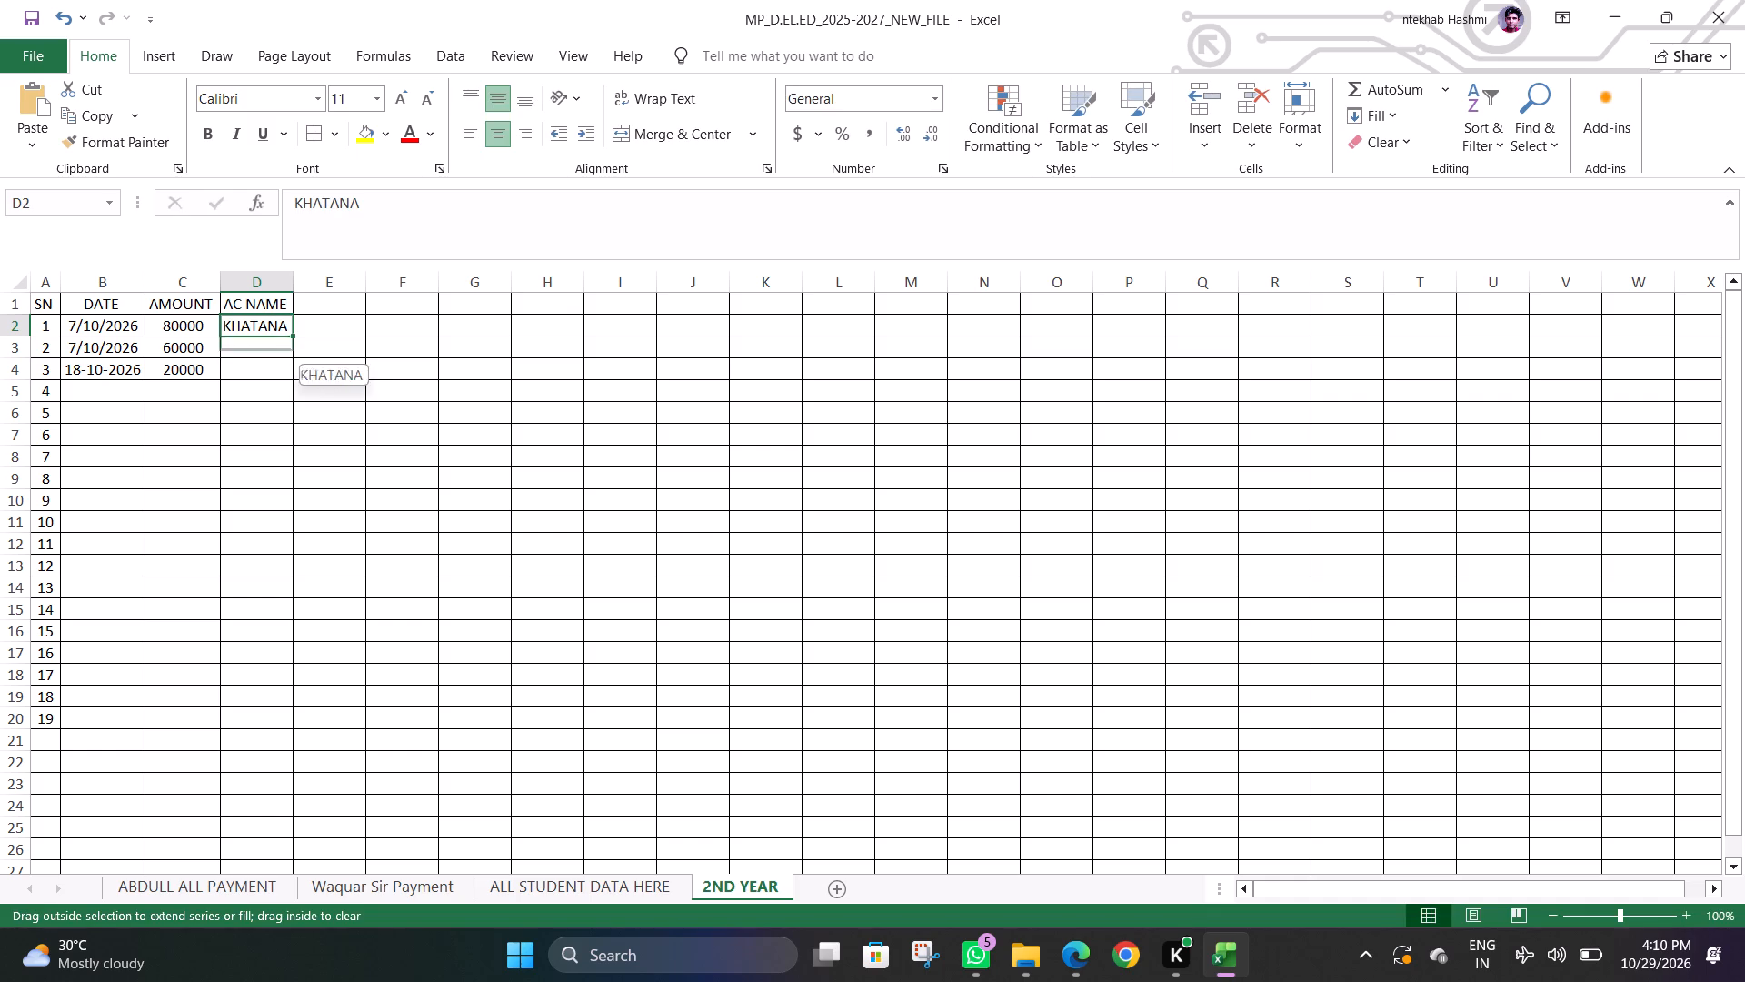
left_click_drag(290, 362, 290, 377)
left_click(316, 373)
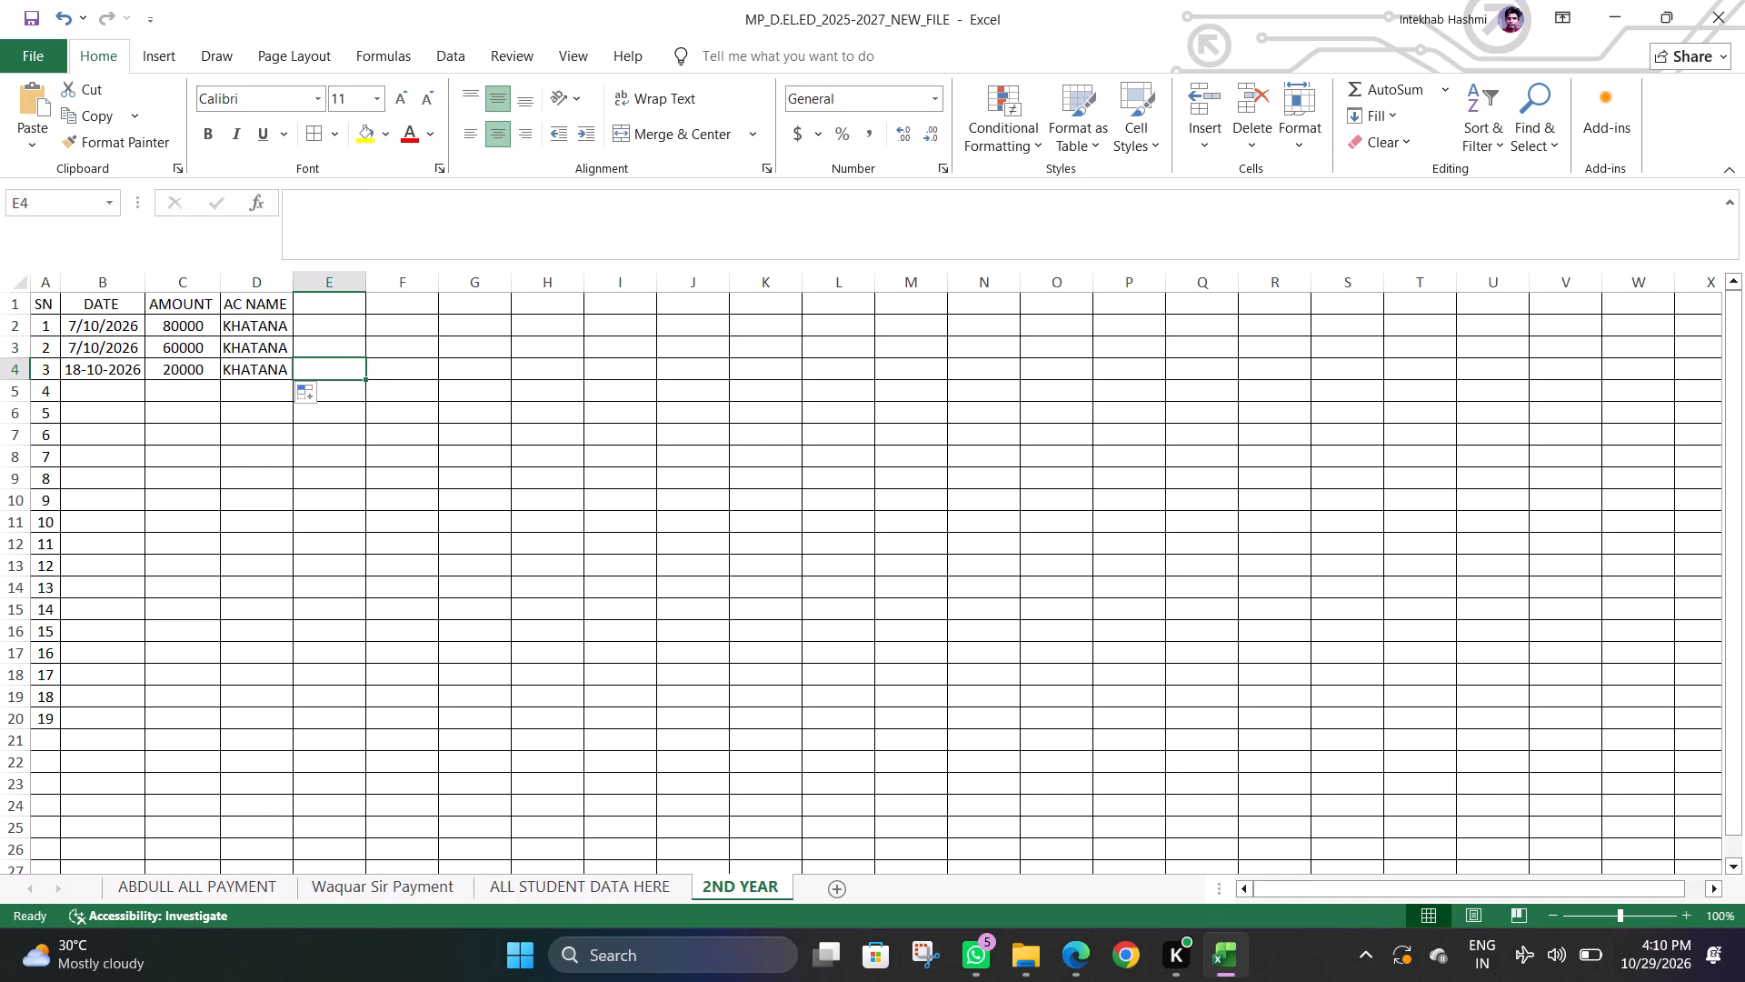
Widen columns A, B, C and D to give the SN, DATE, AMOUNT and AC NAME entries more room.
left_click_drag(58, 290, 72, 292)
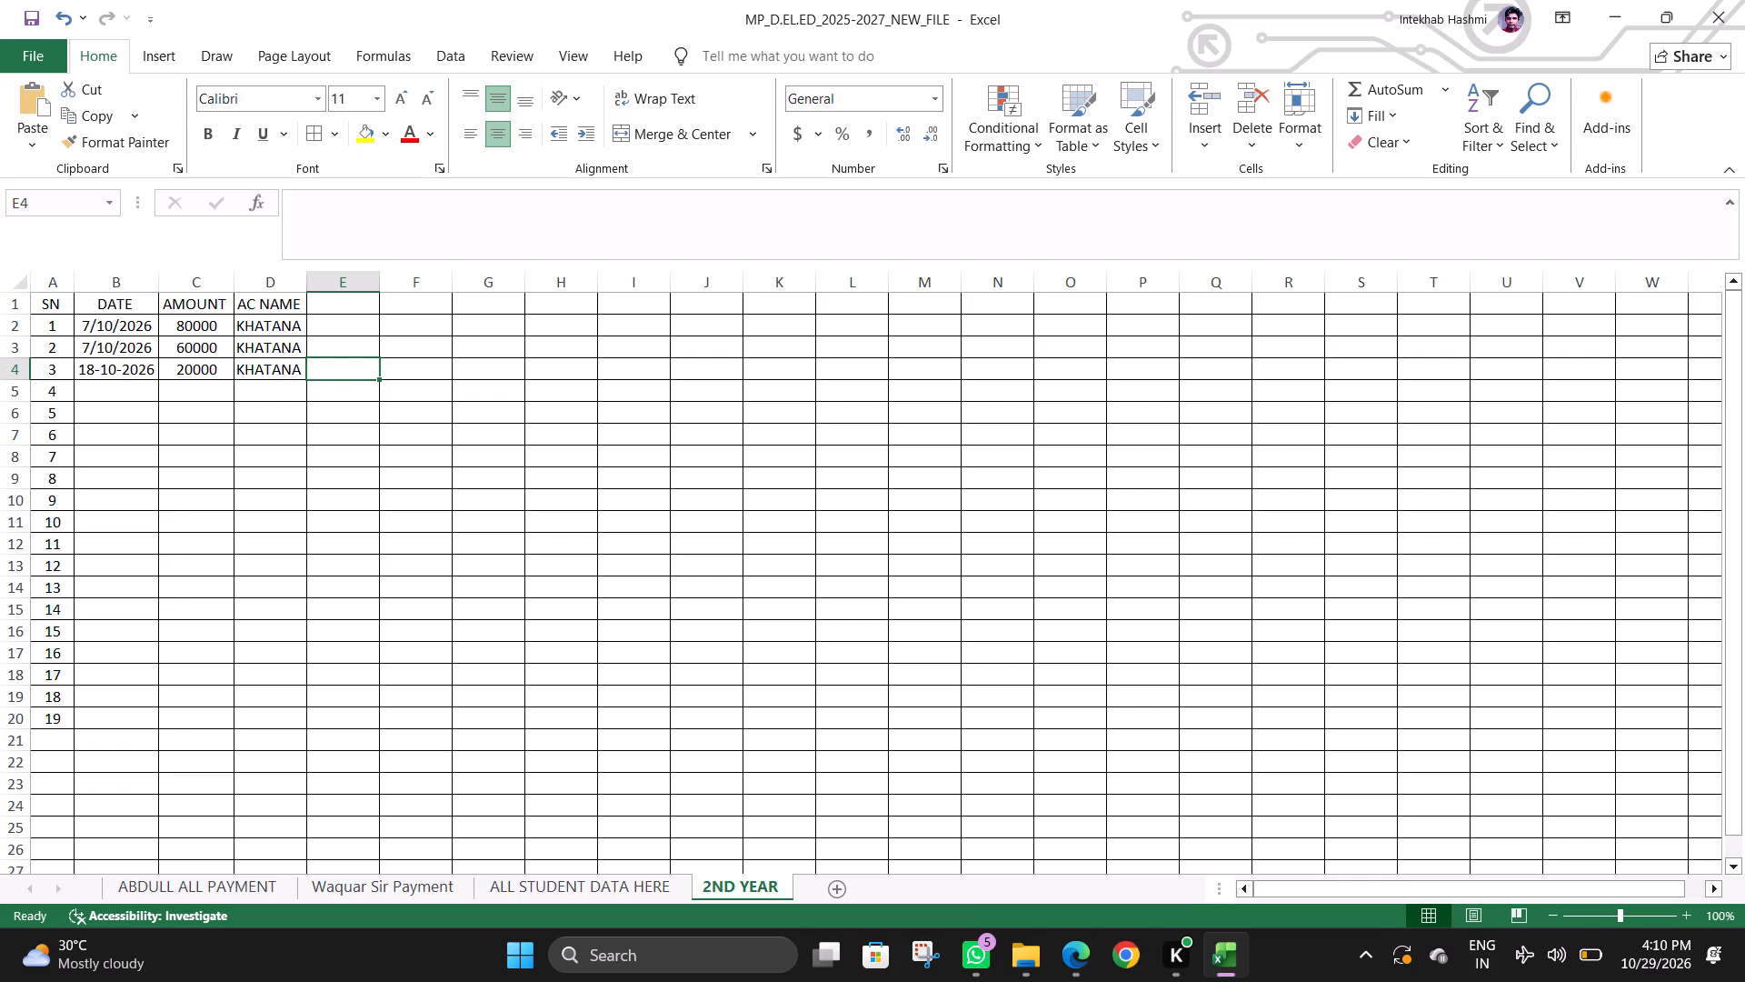
left_click_drag(154, 284, 170, 285)
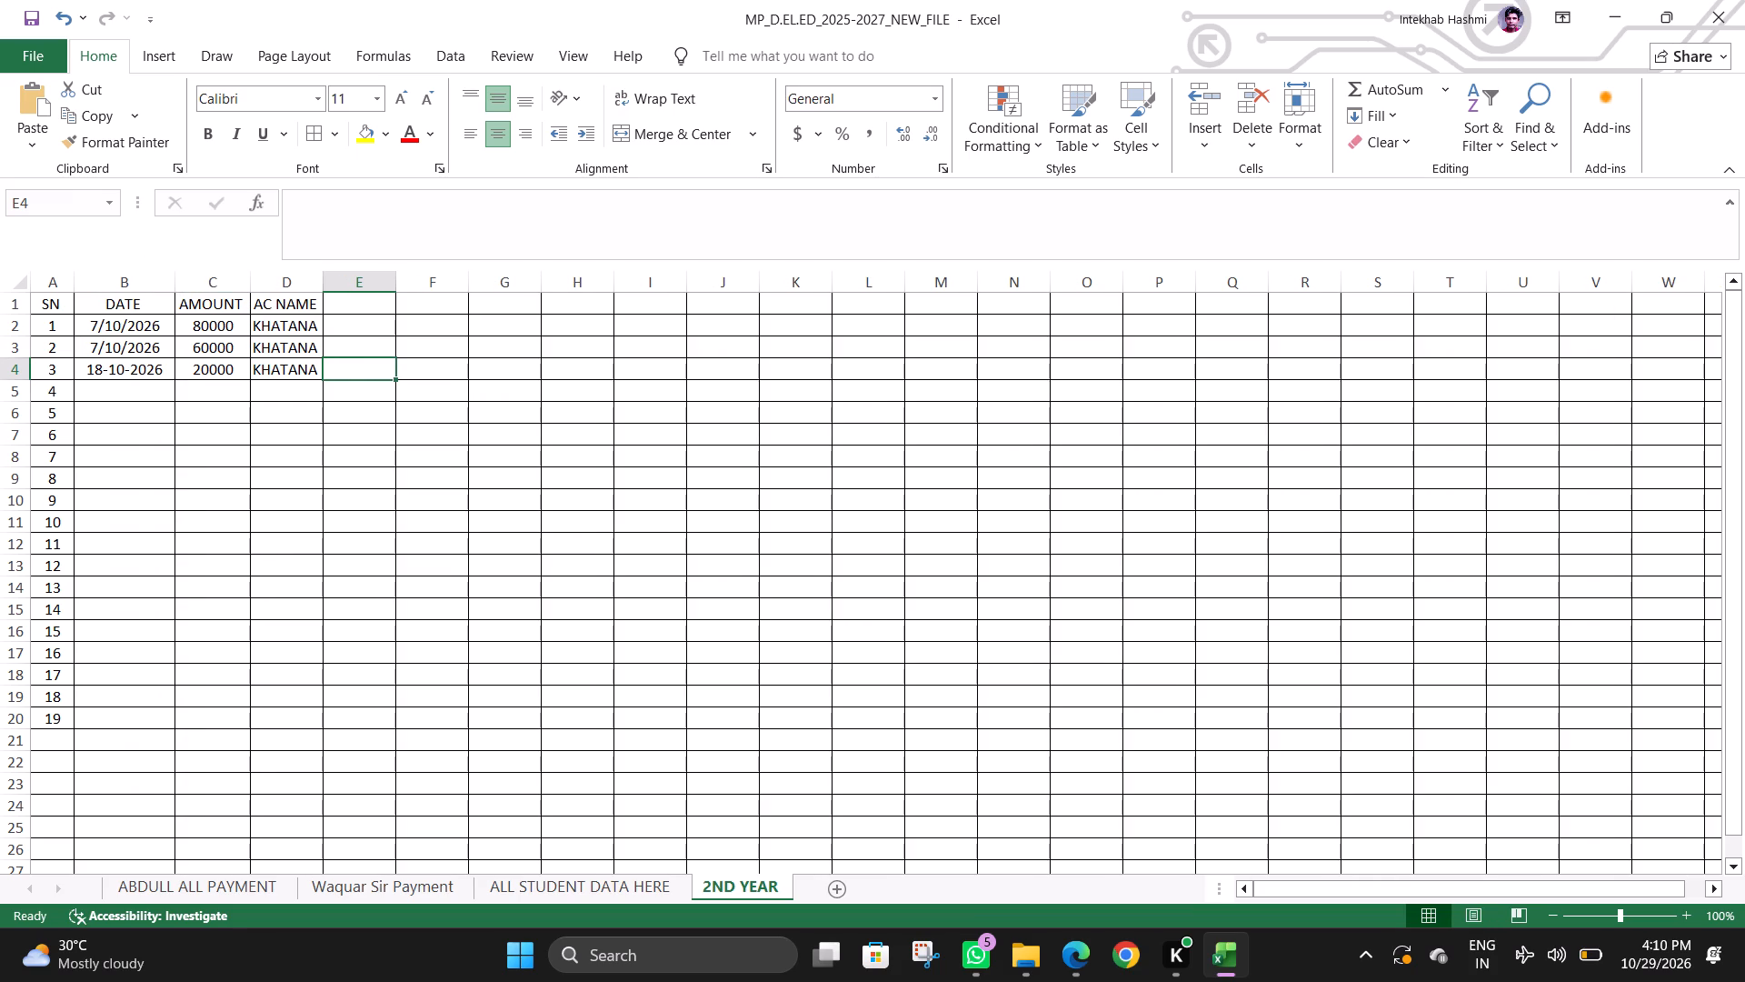
left_click_drag(246, 281, 276, 281)
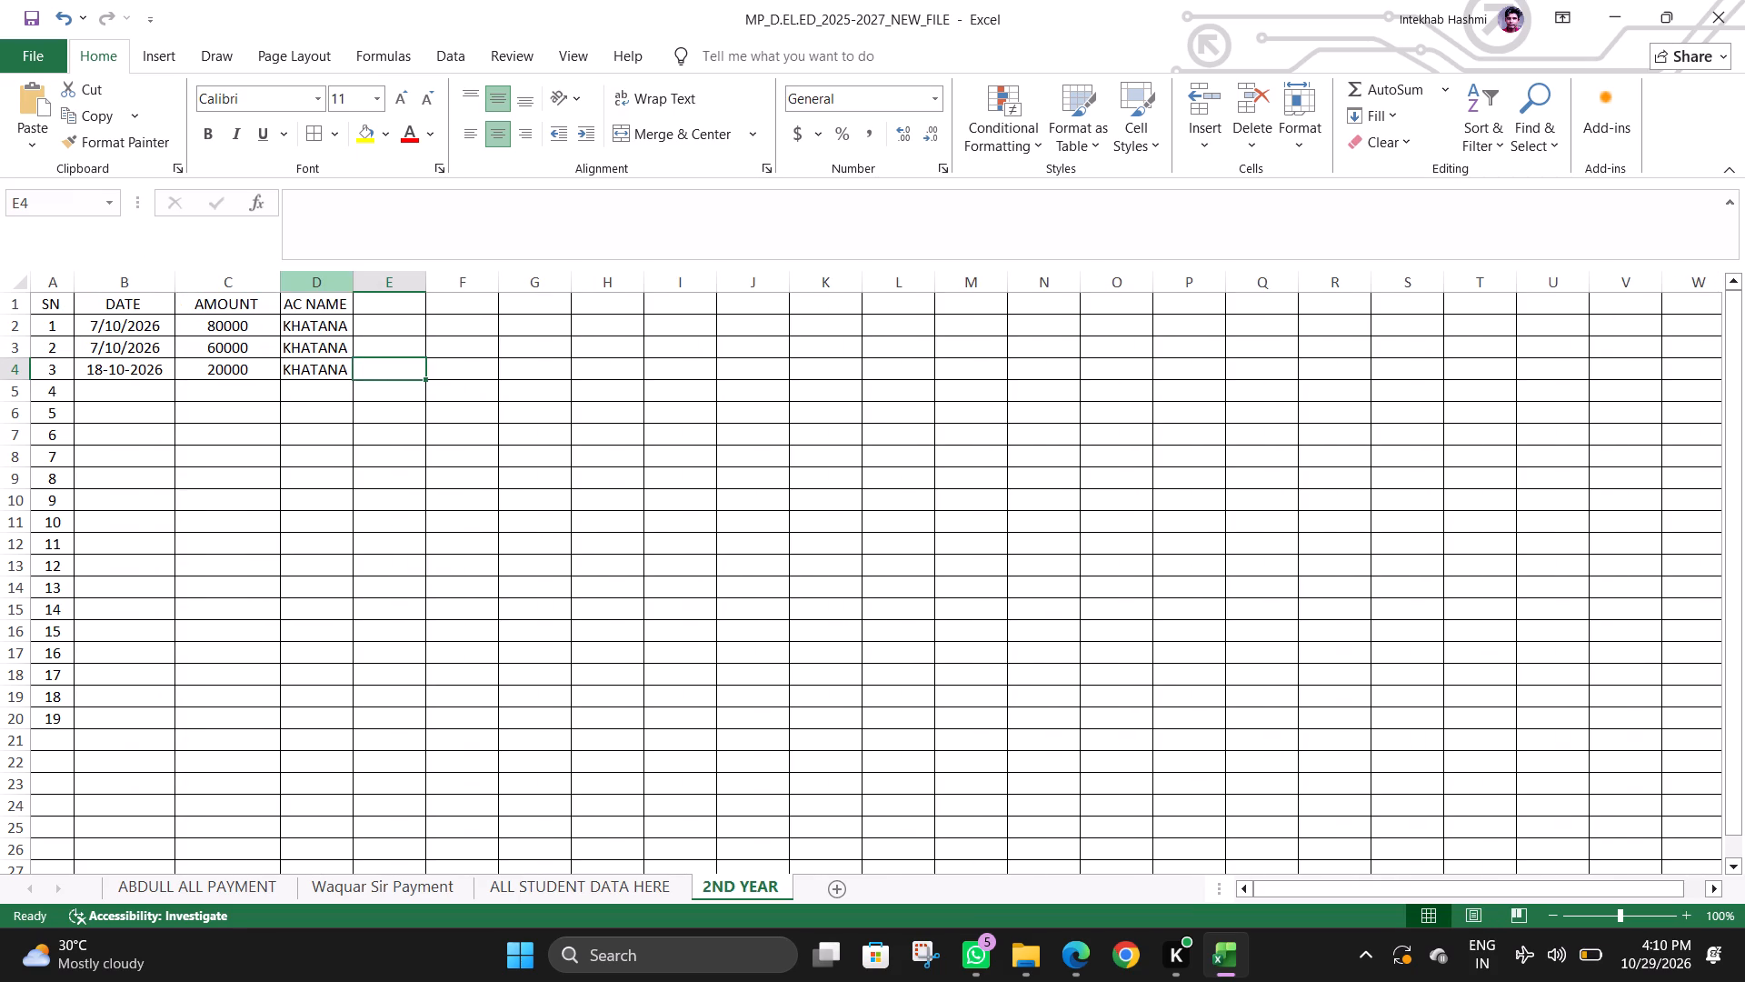
left_click_drag(351, 281, 383, 283)
left_click(144, 397)
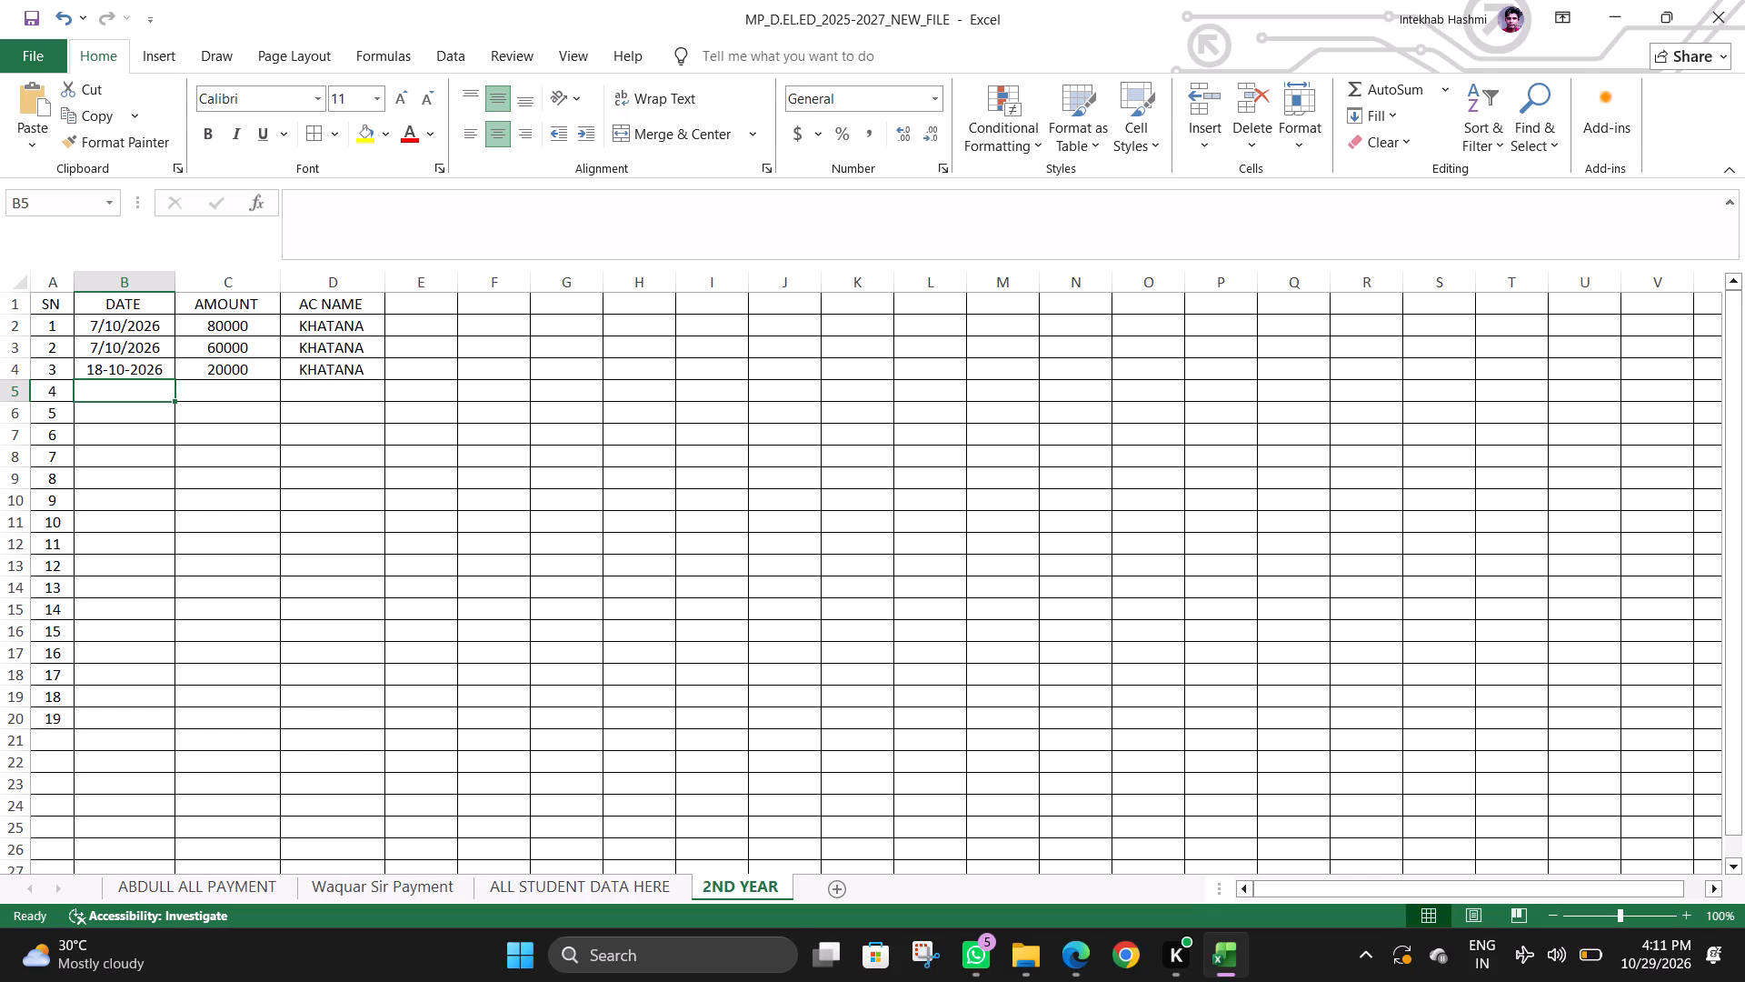
left_click(215, 391)
type("25000")
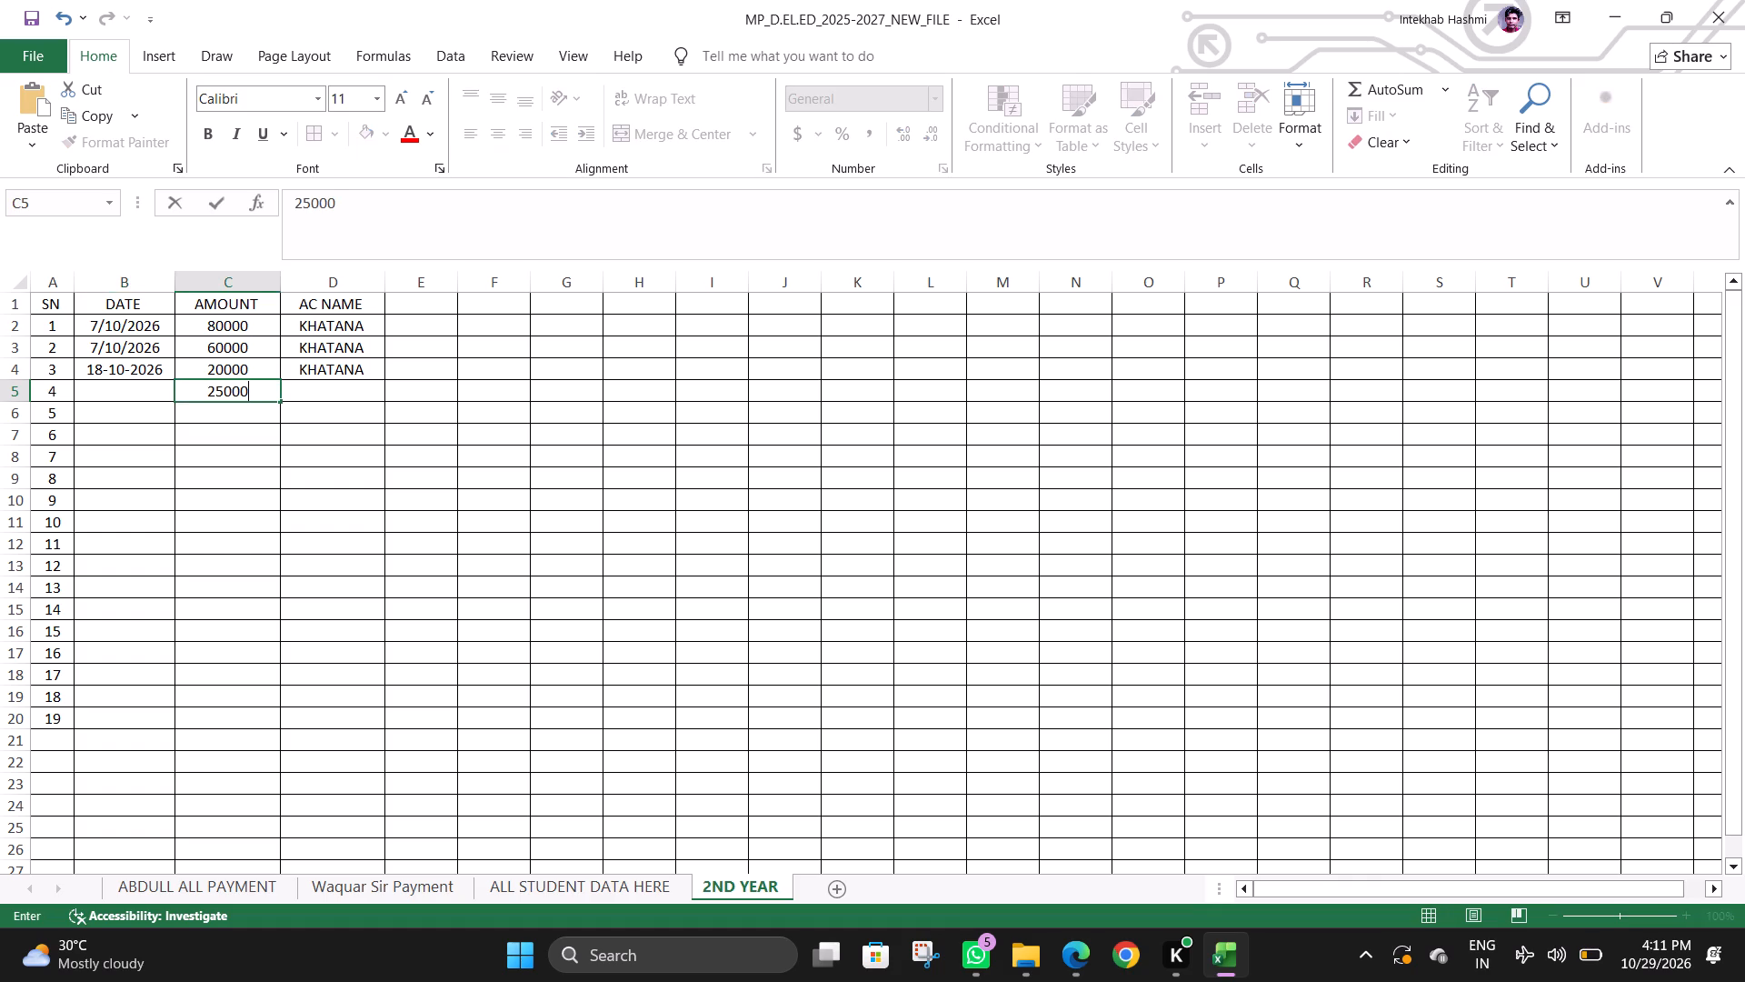
left_click(318, 386)
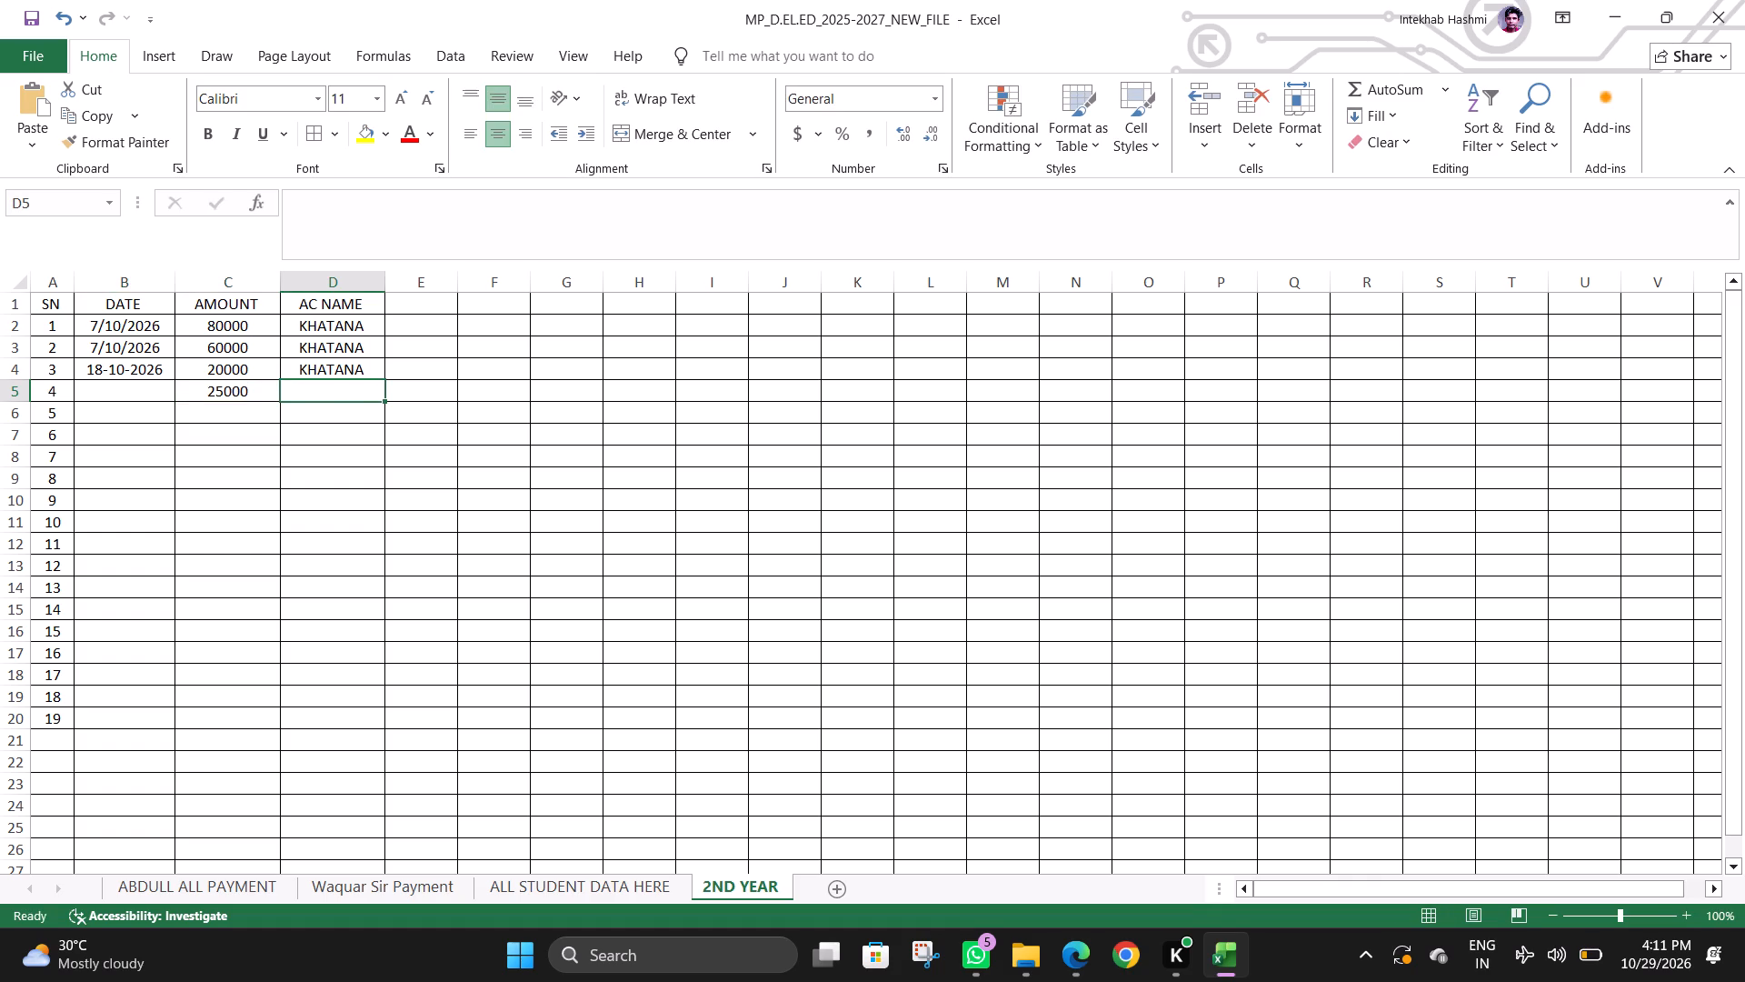
key("ctrl+d")
left_click(114, 385)
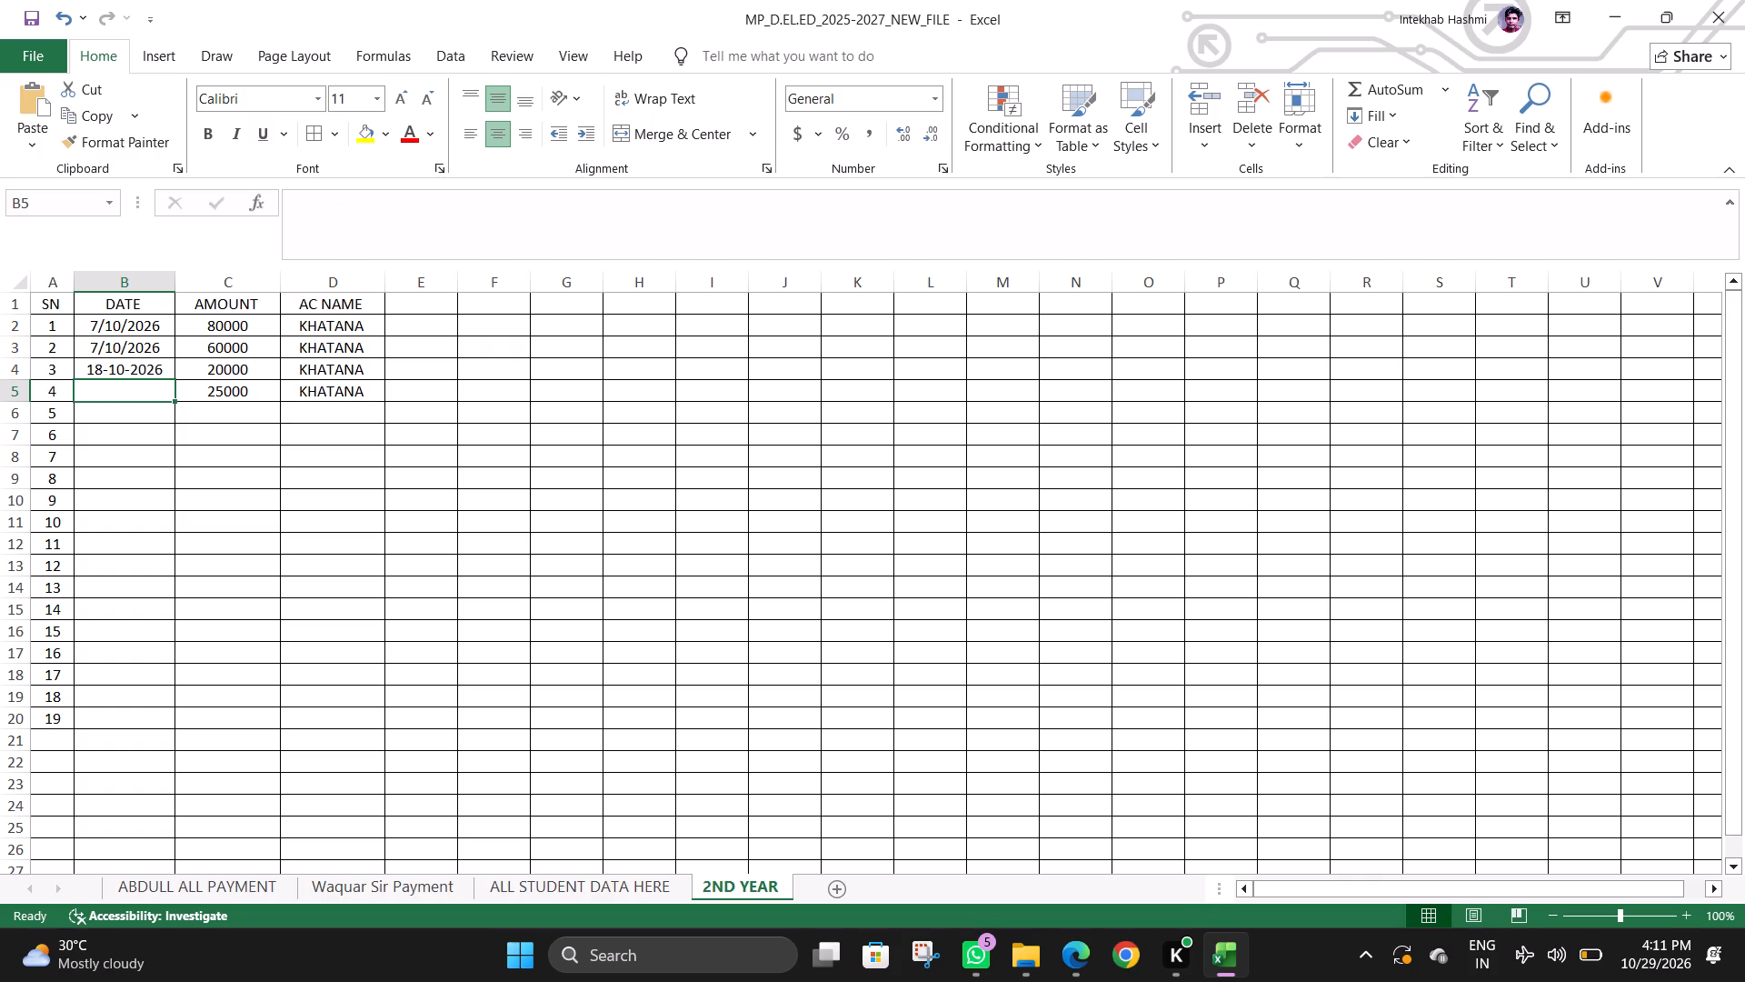
type("20-")
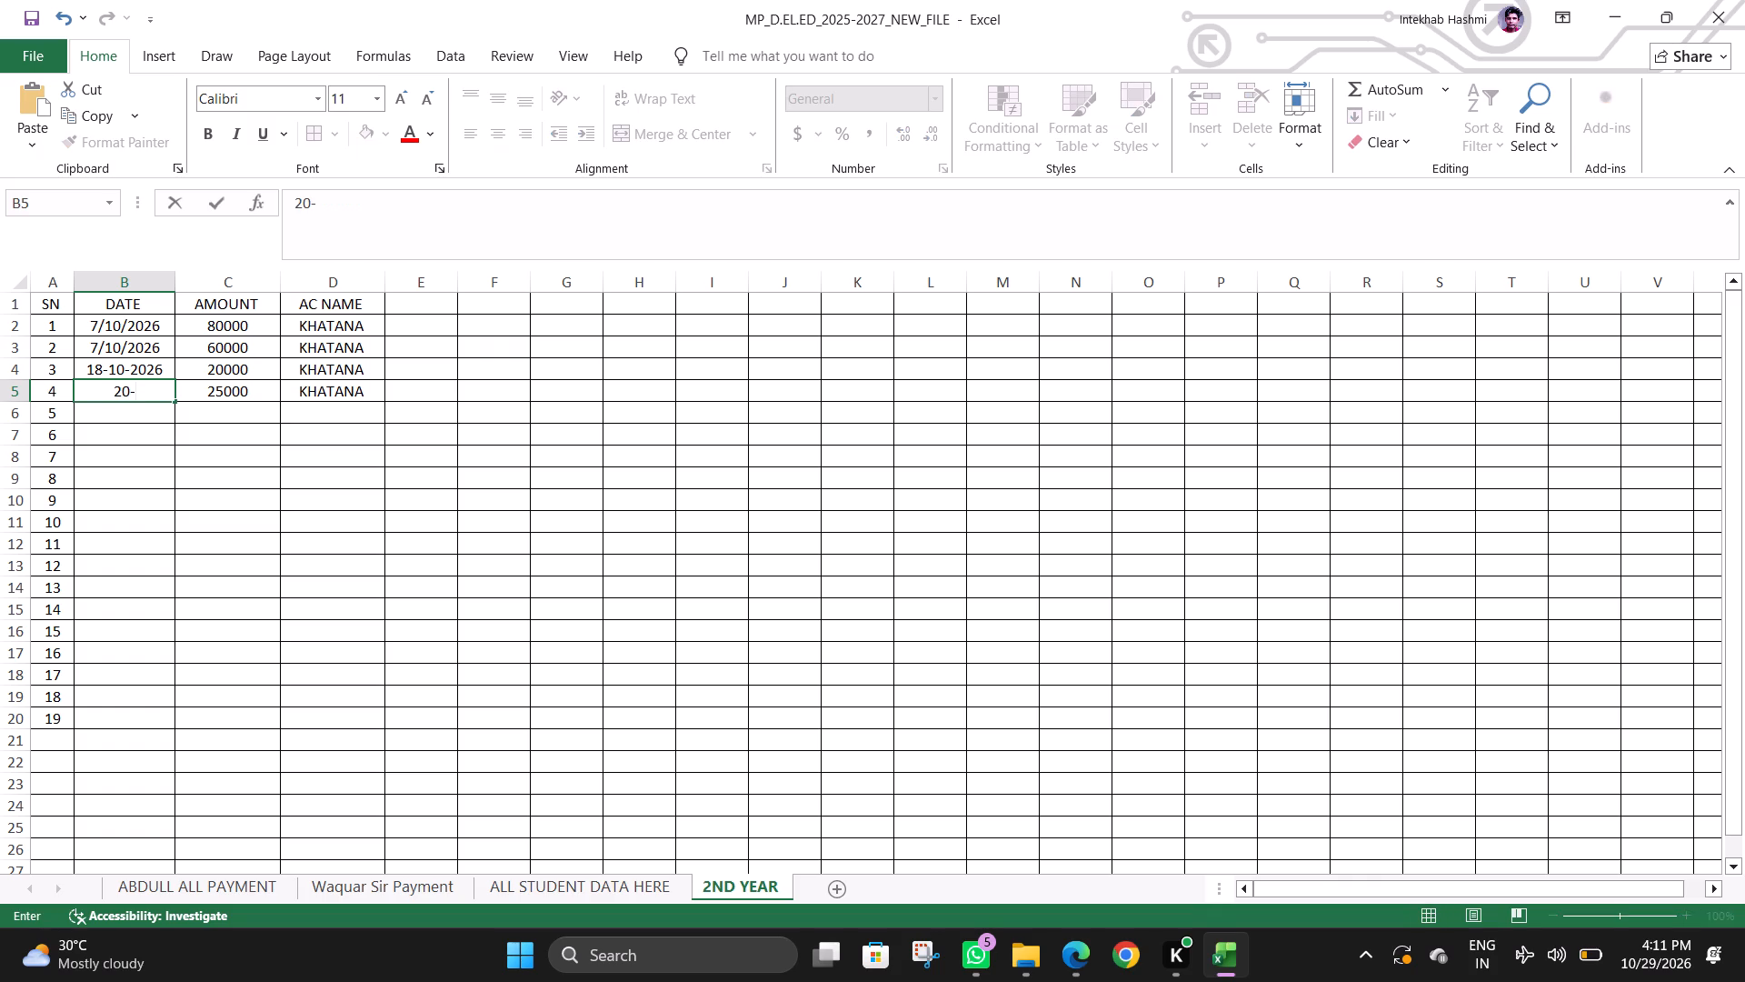
type("10-2026")
key("Return")
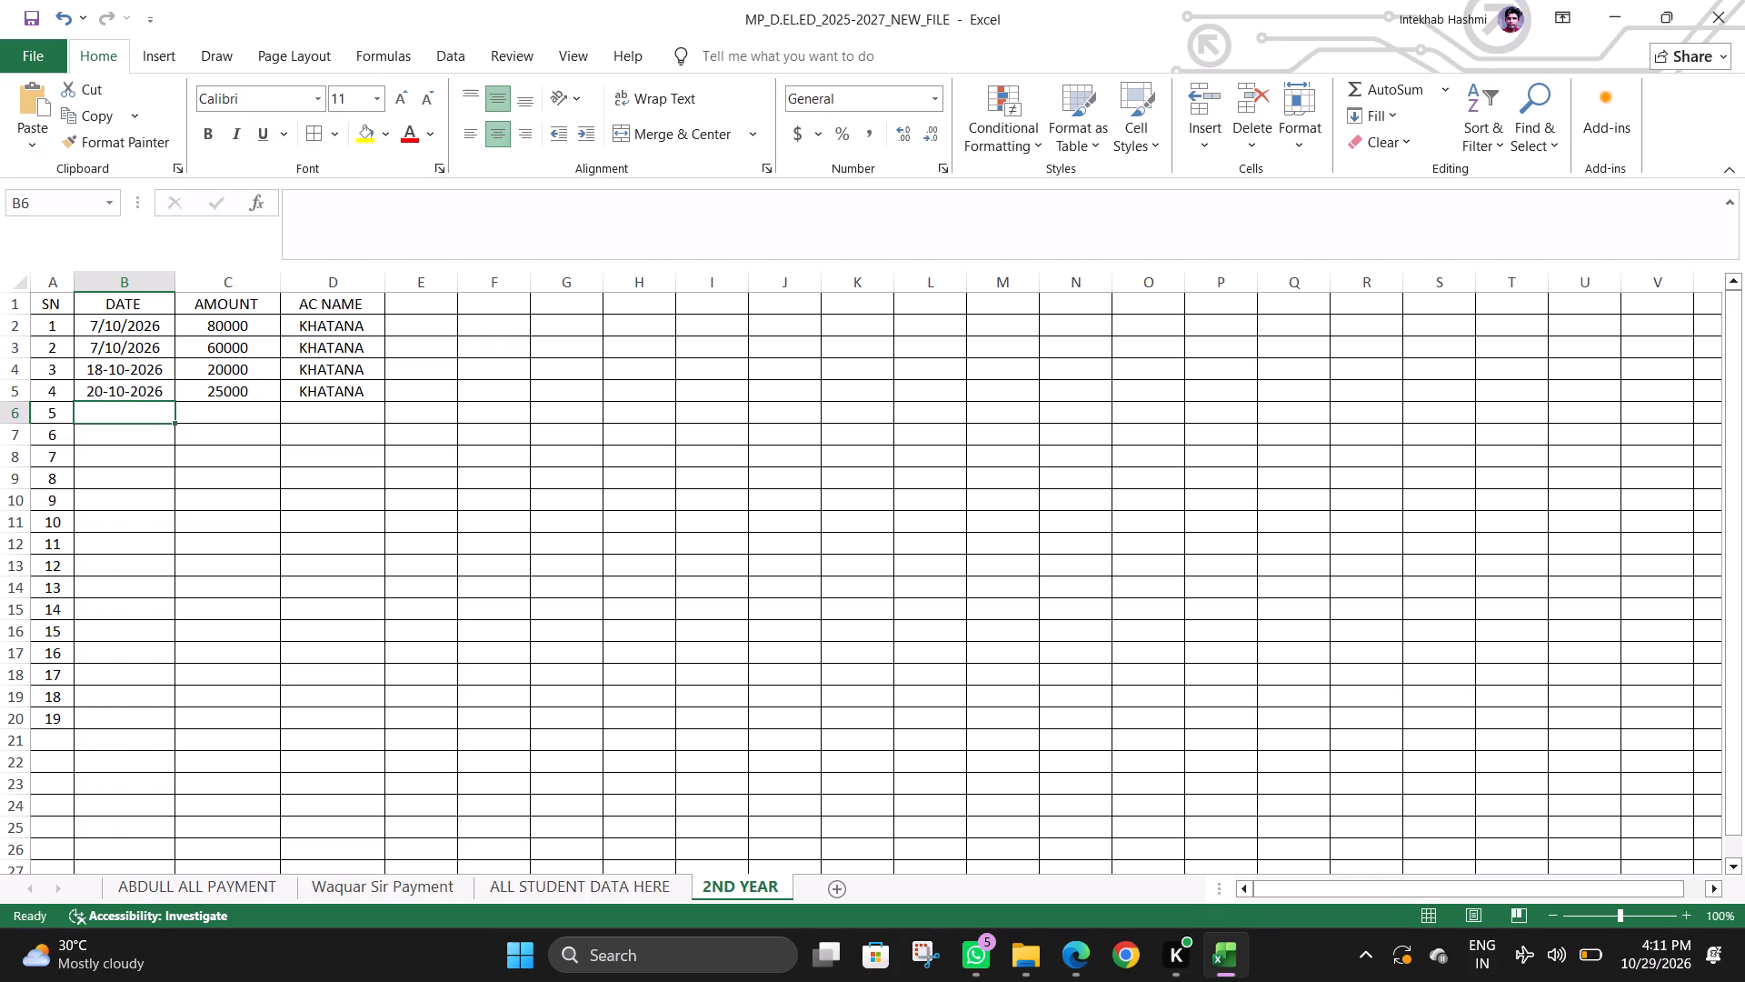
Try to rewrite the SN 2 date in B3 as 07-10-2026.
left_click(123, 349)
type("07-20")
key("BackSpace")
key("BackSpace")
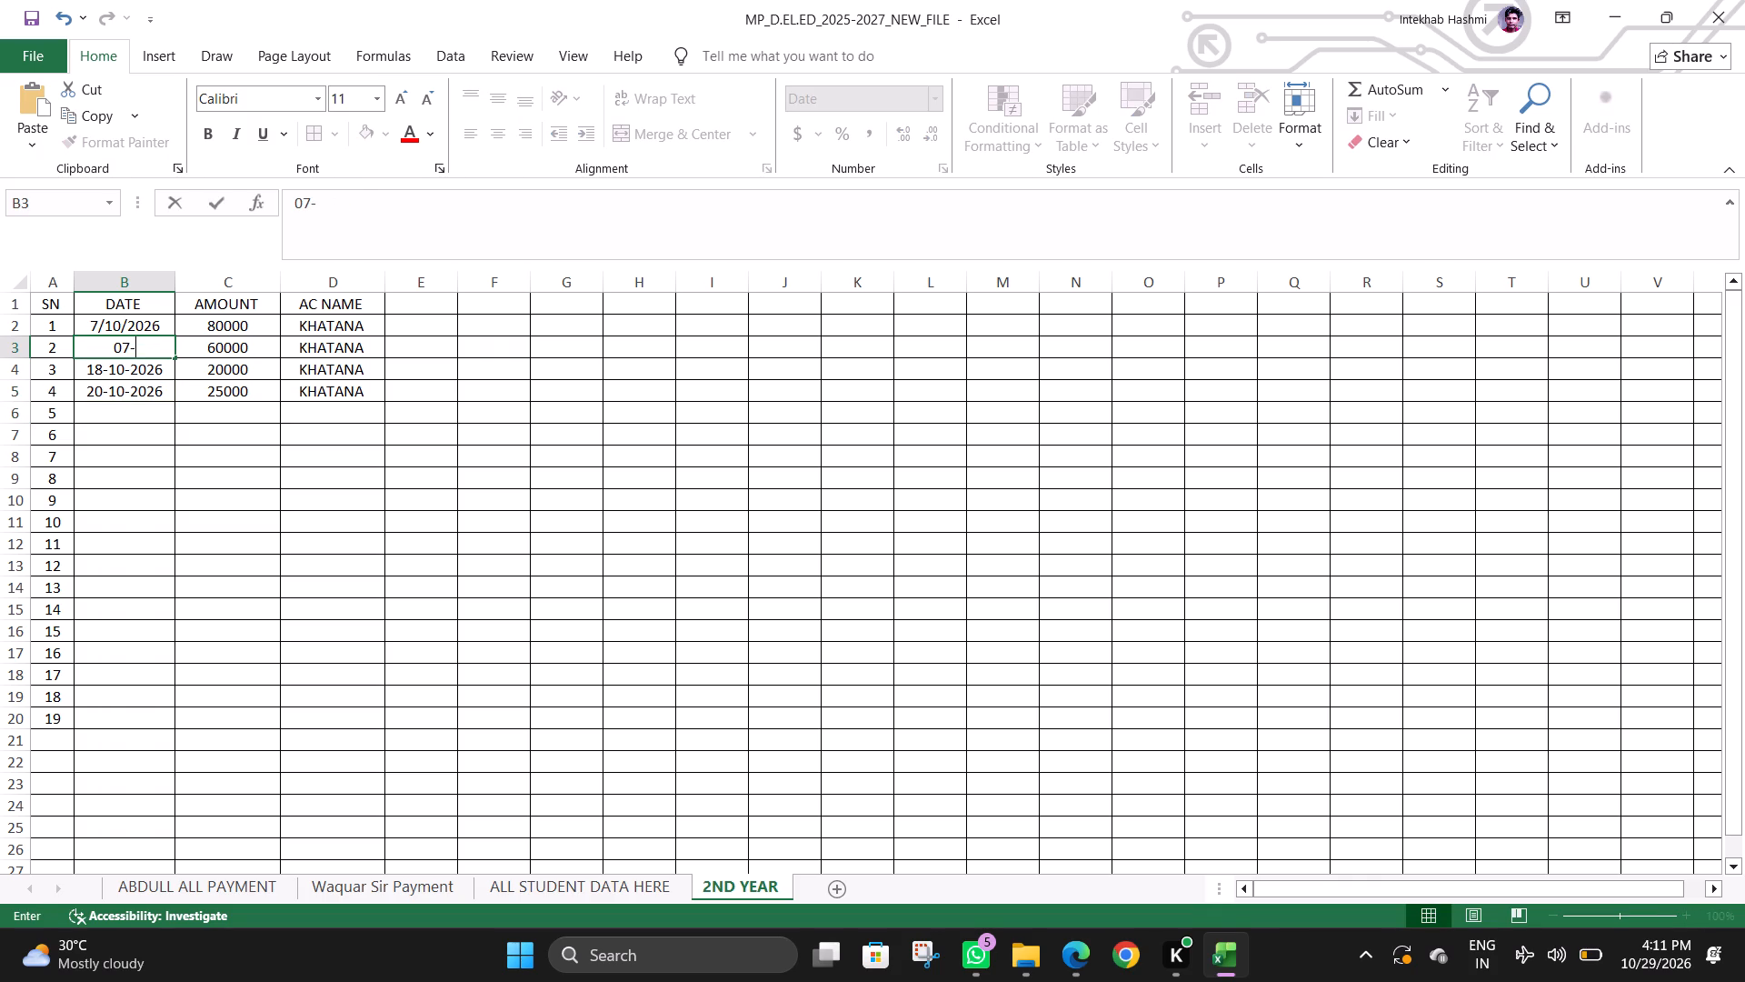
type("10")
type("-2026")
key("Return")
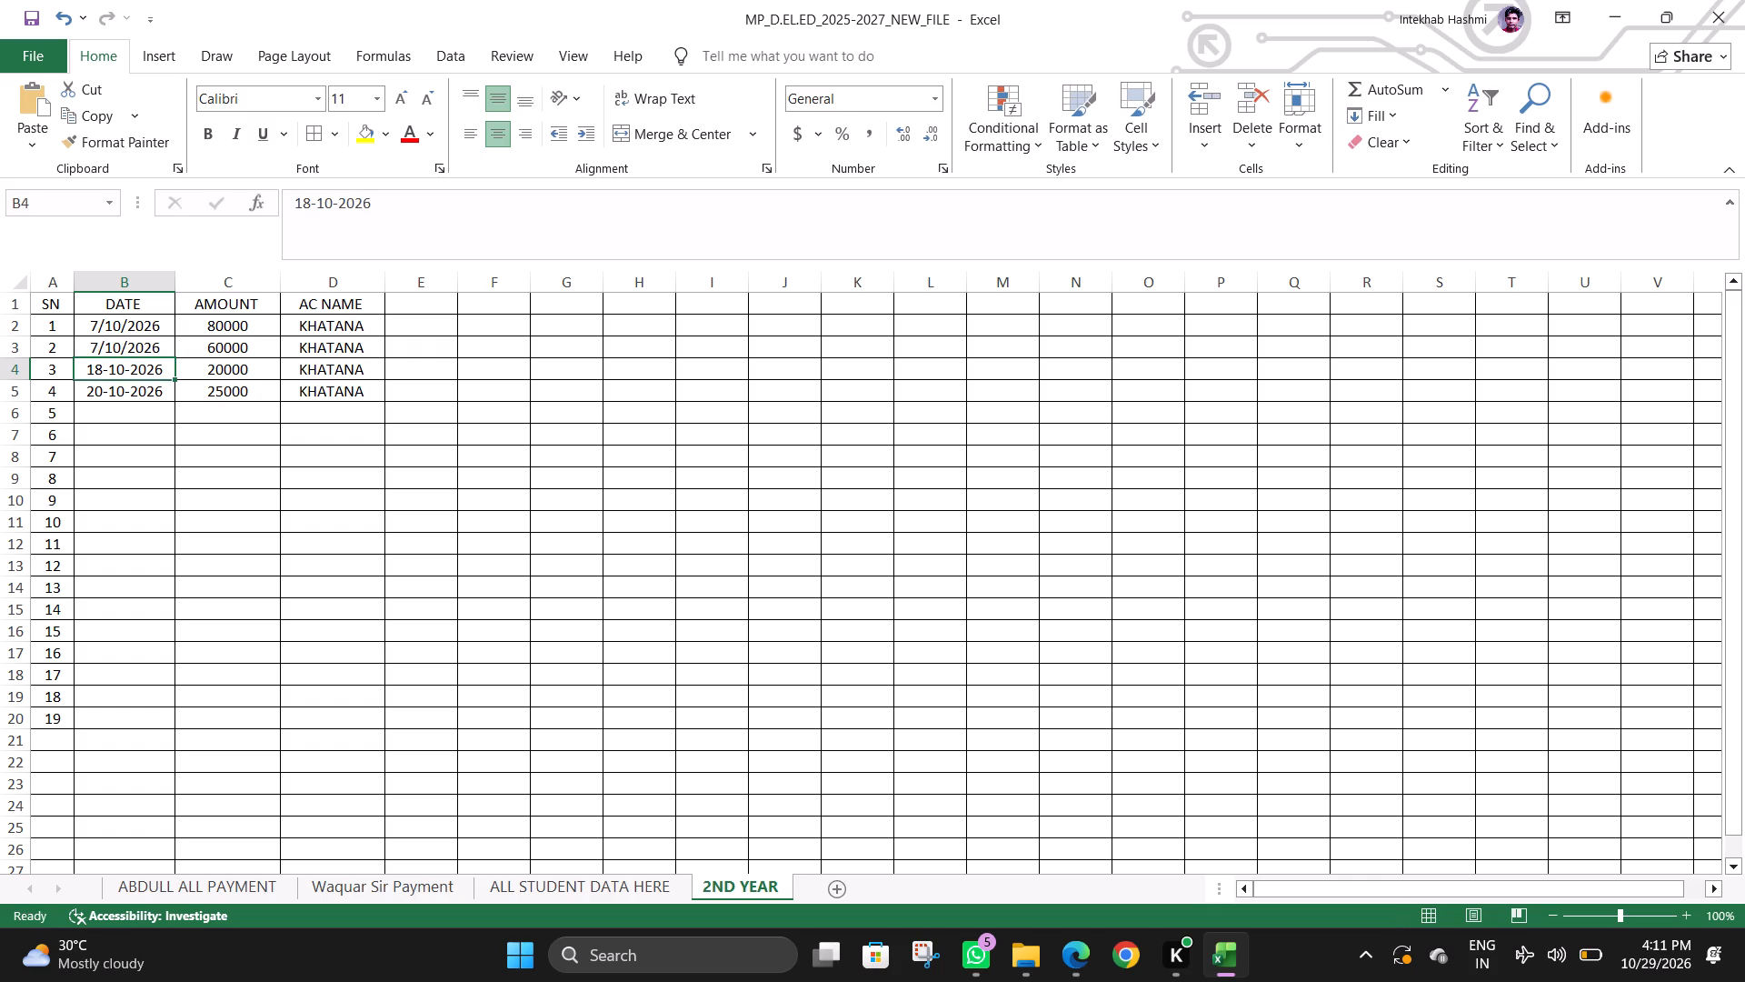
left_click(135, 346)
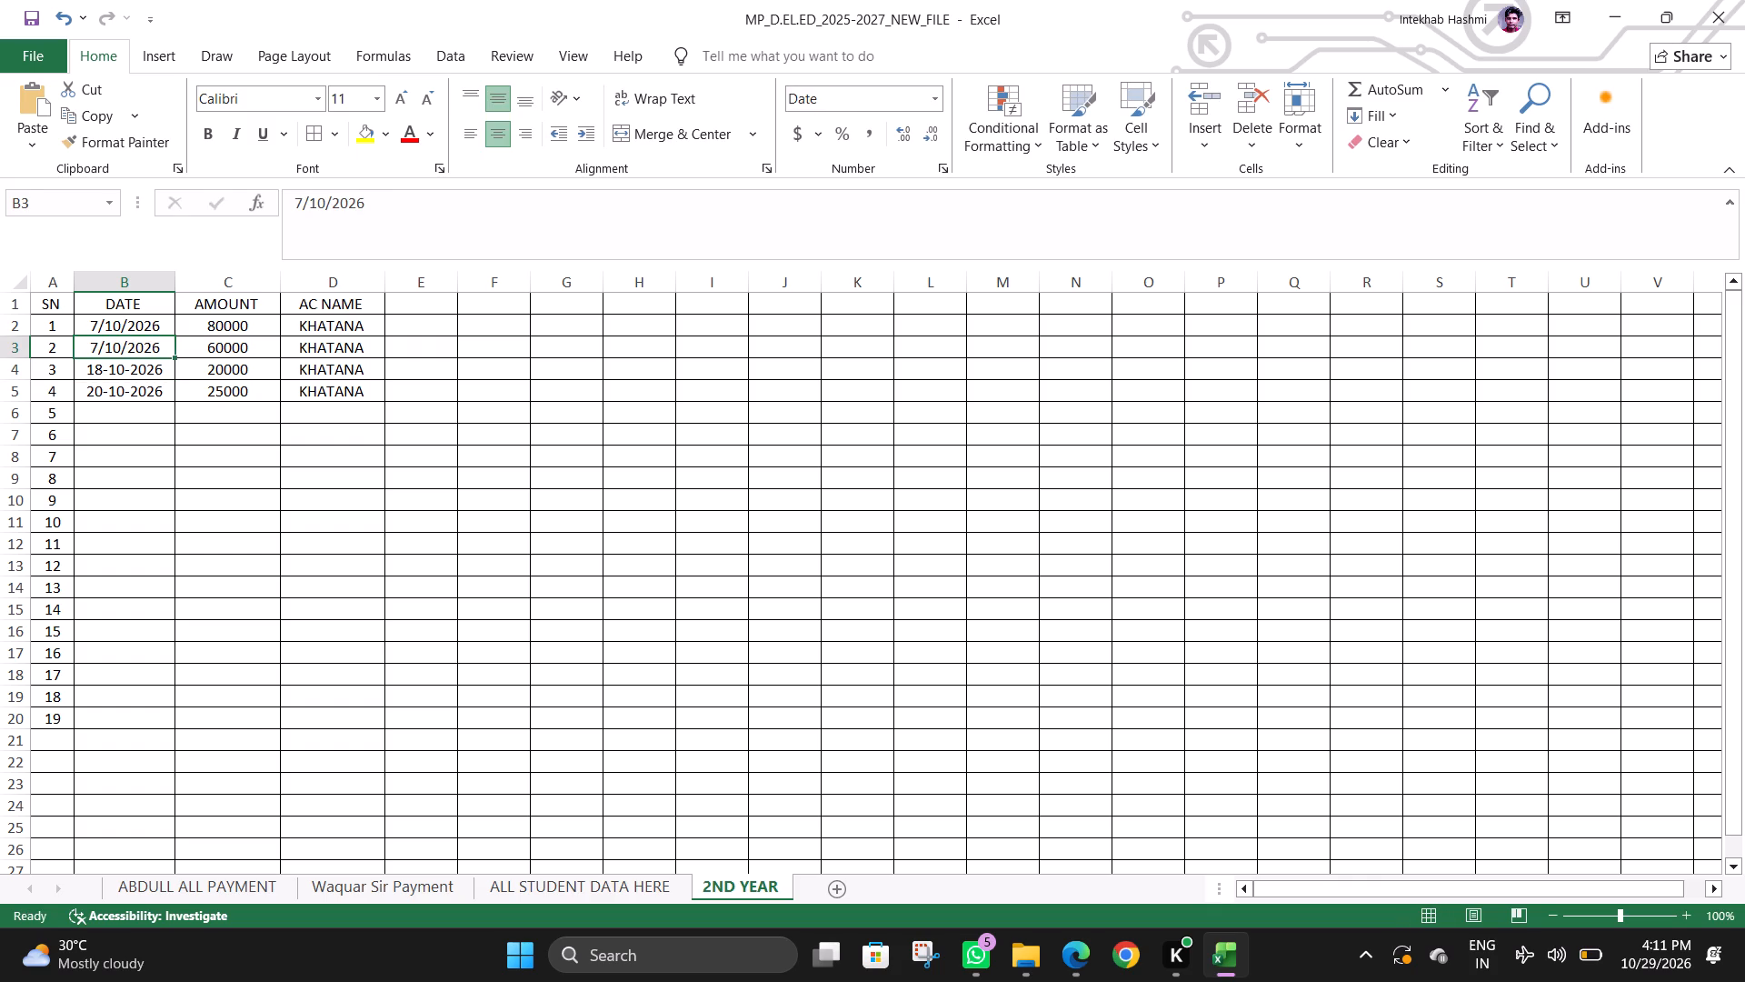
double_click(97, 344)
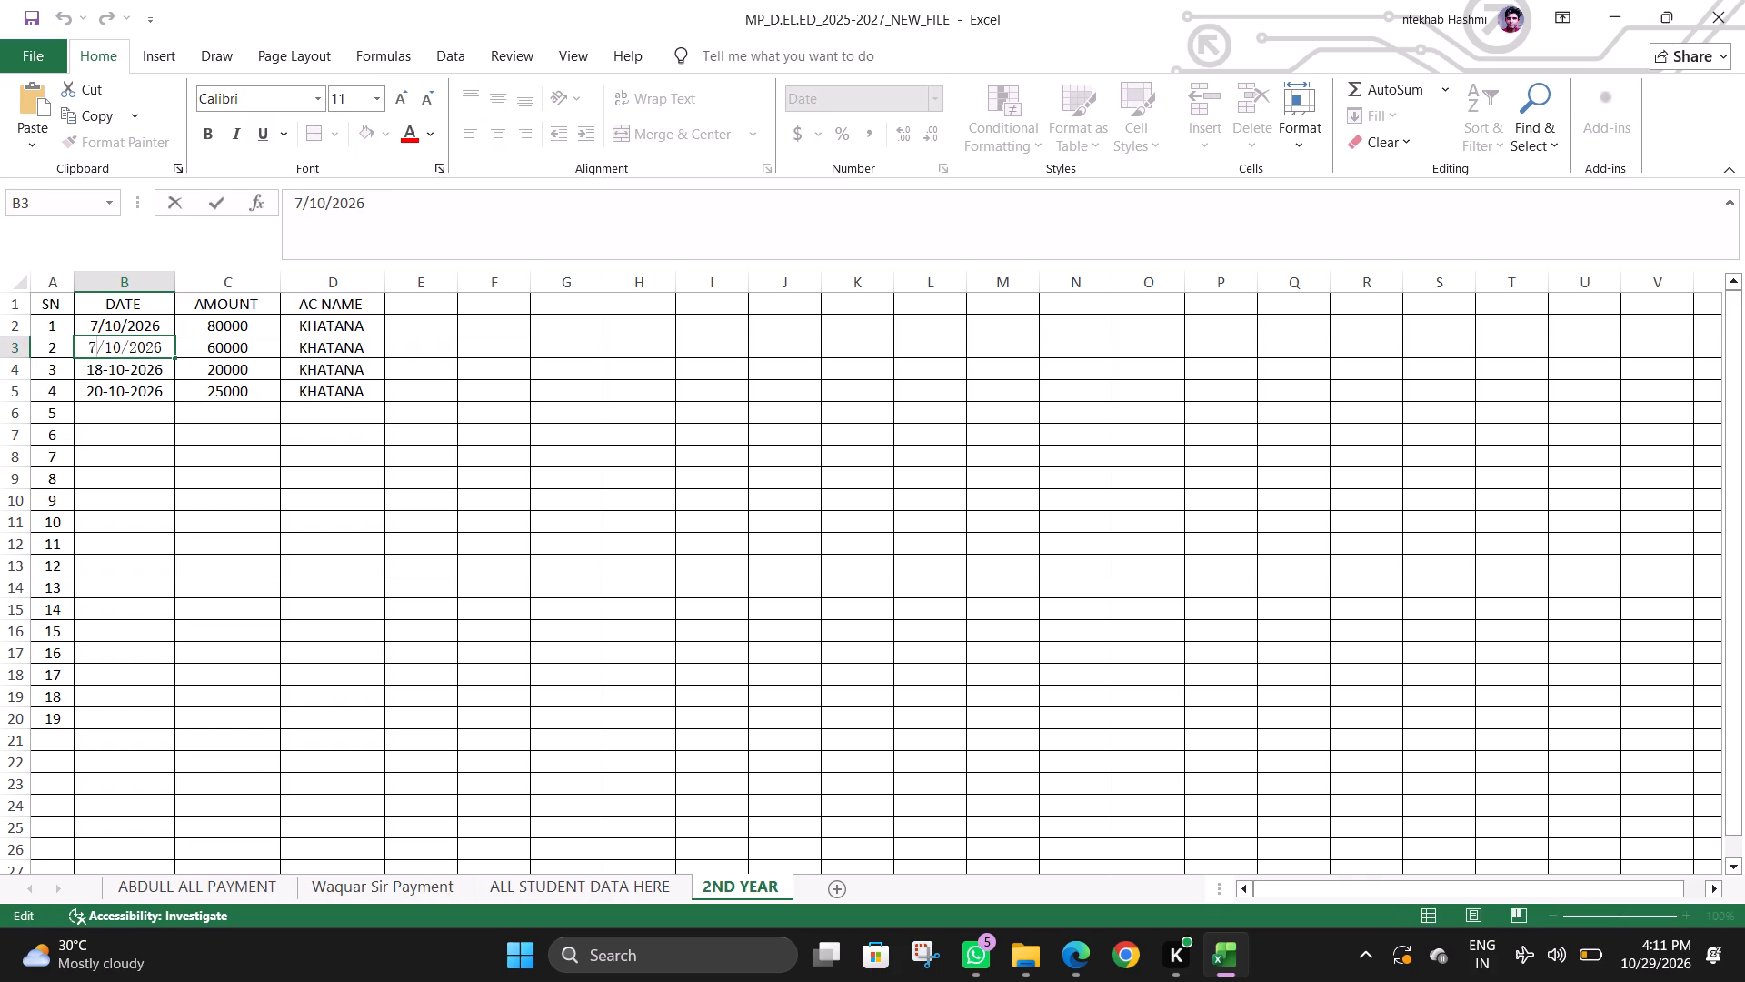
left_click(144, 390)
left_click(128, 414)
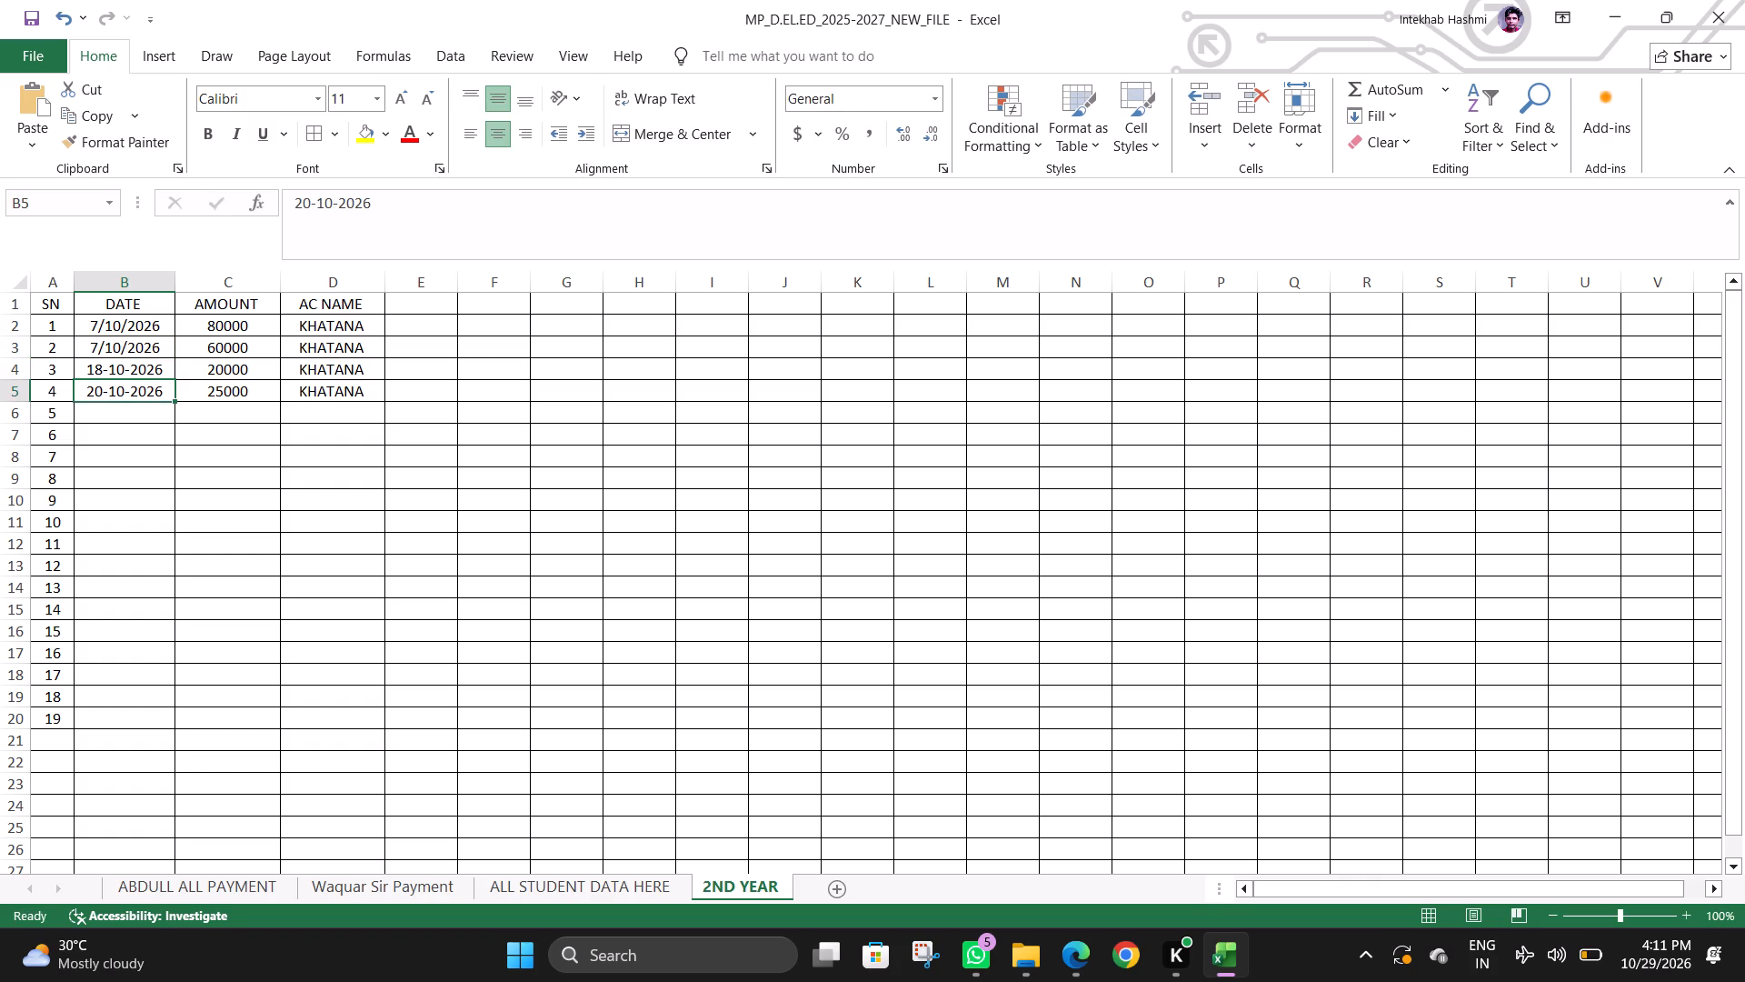
Save the workbook.
double_click(27, 15)
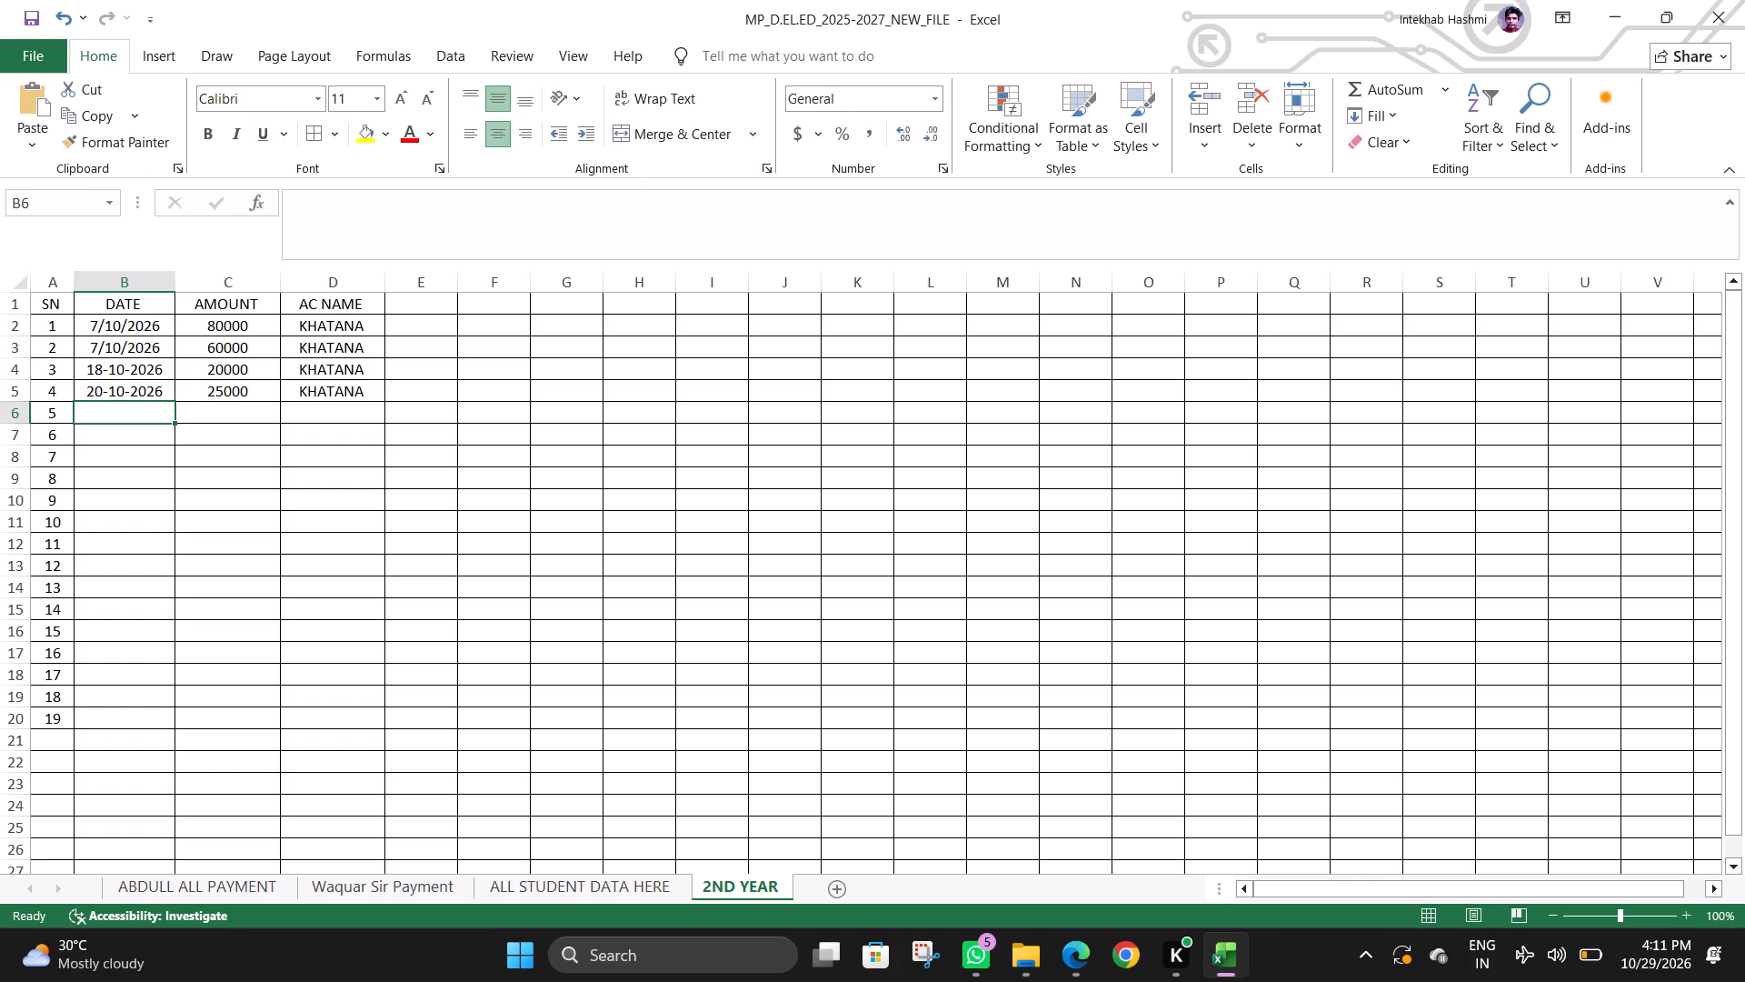
Total the payments of the AMOUNT column with an AutoSum in C11.
left_click(244, 518)
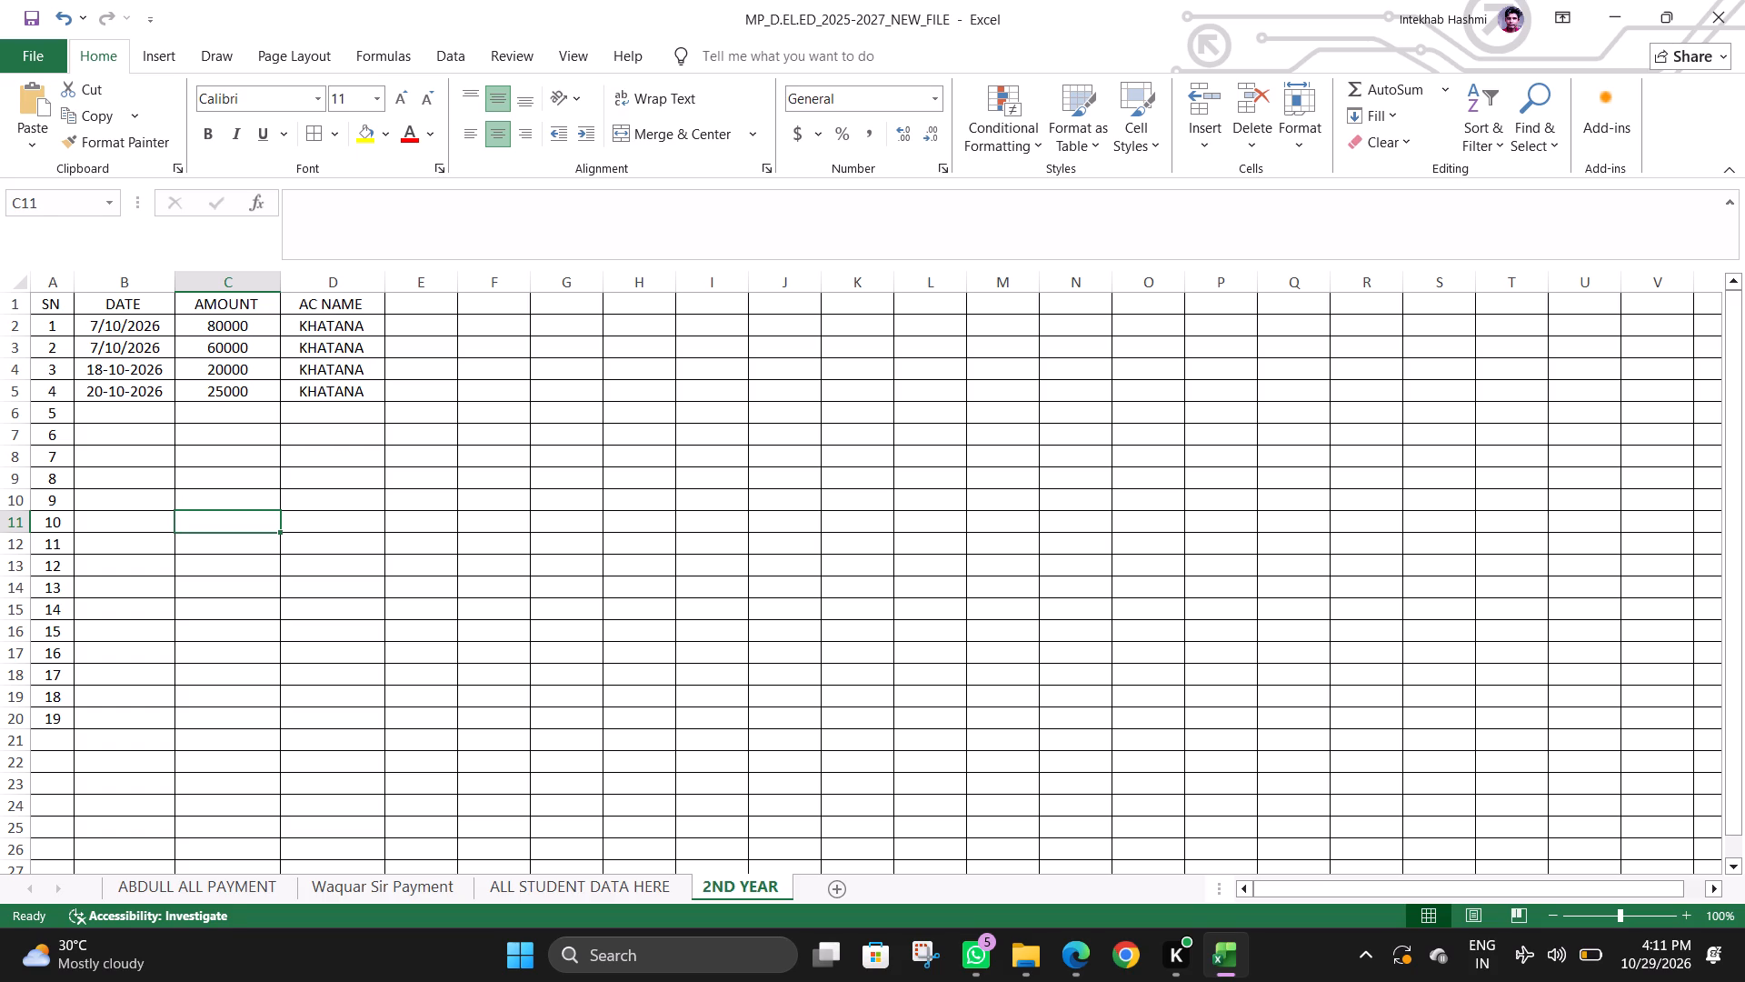
key("alt+equal")
key("Return")
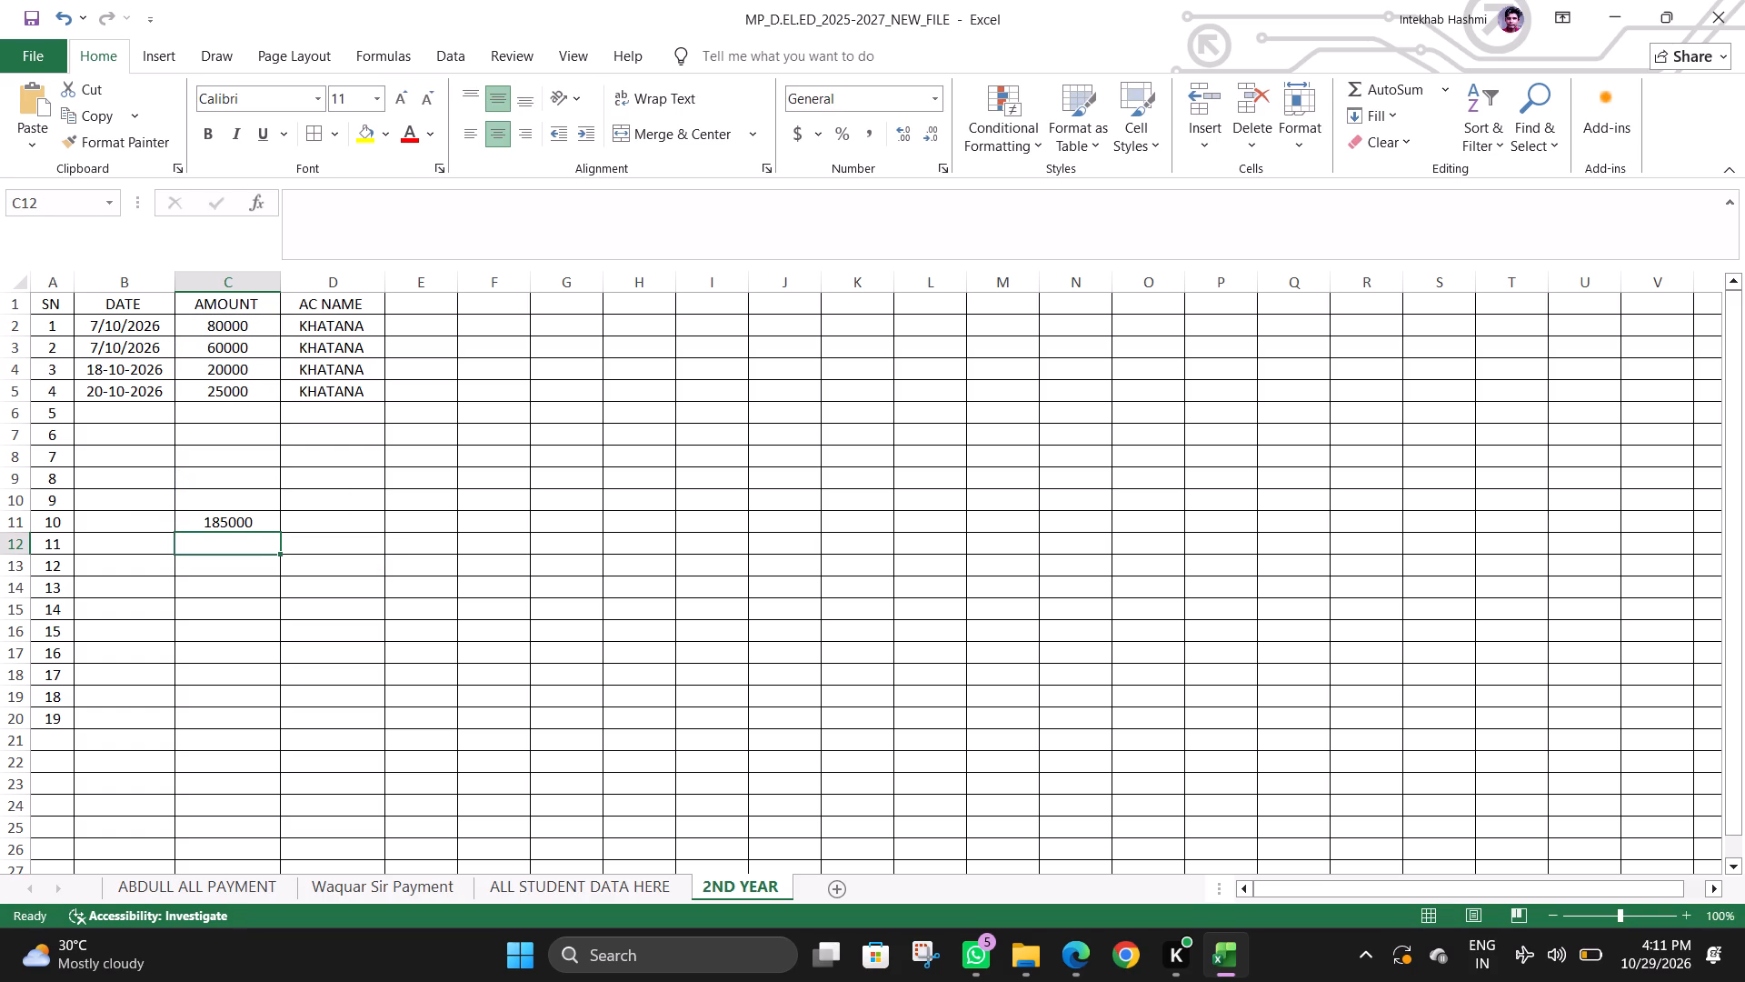
left_click(298, 508)
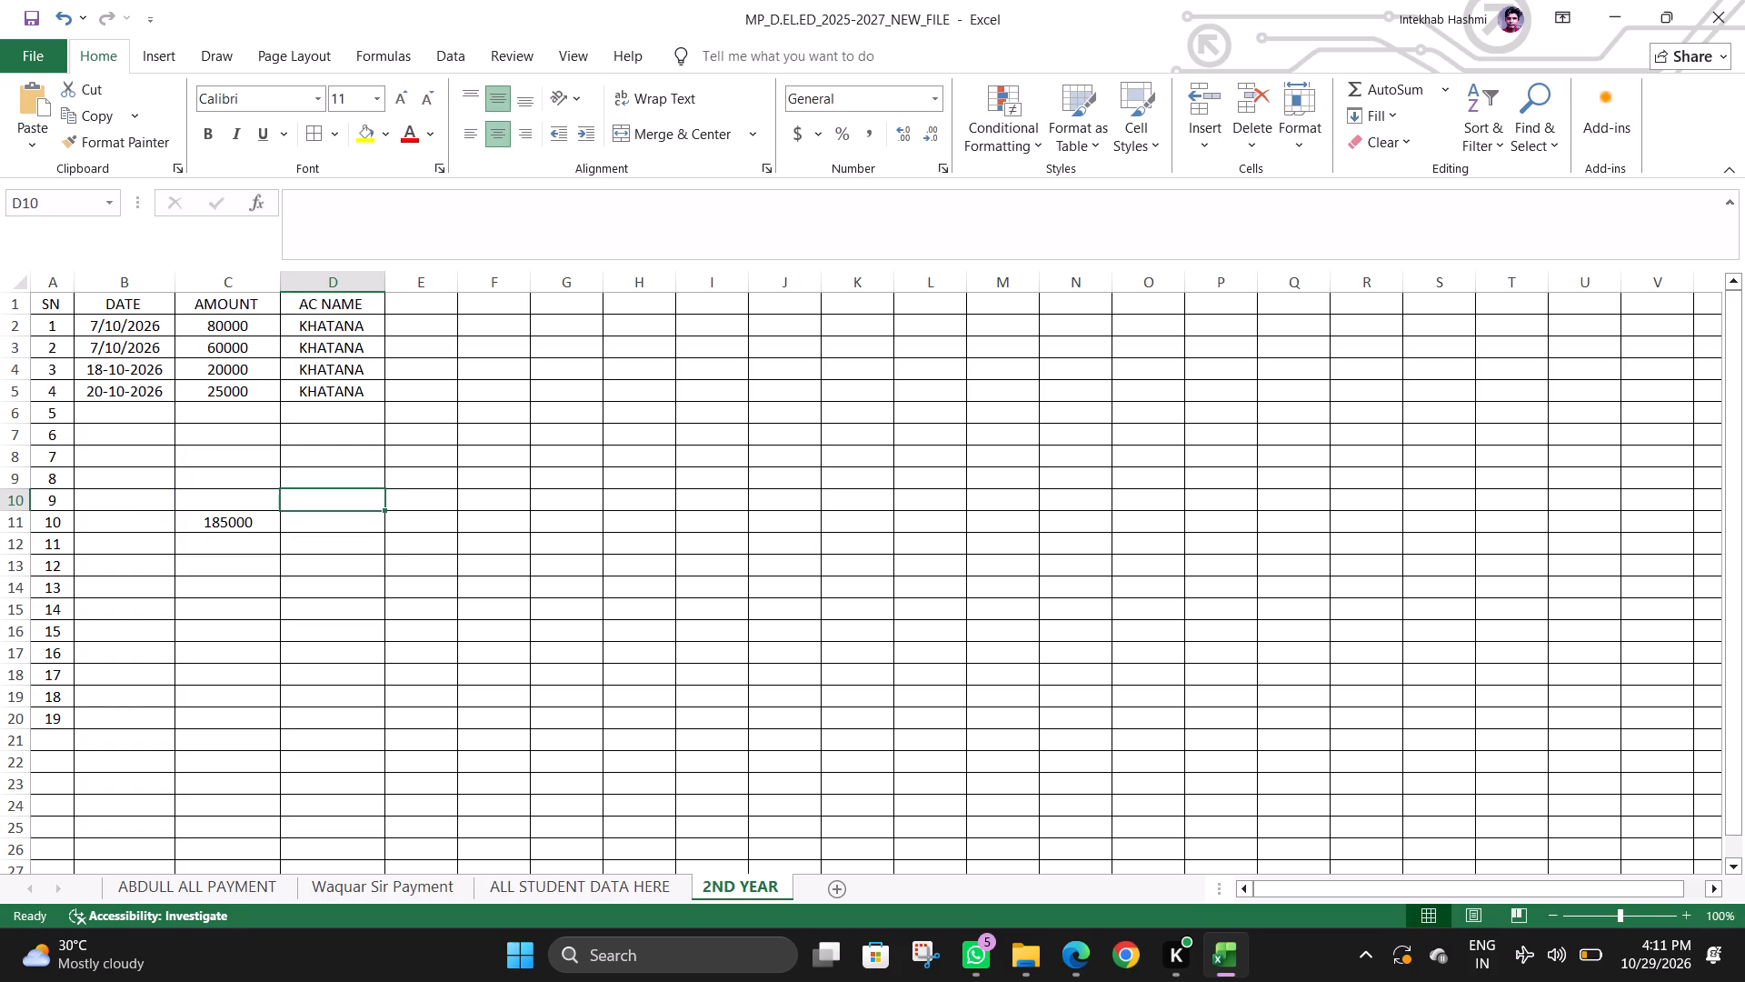
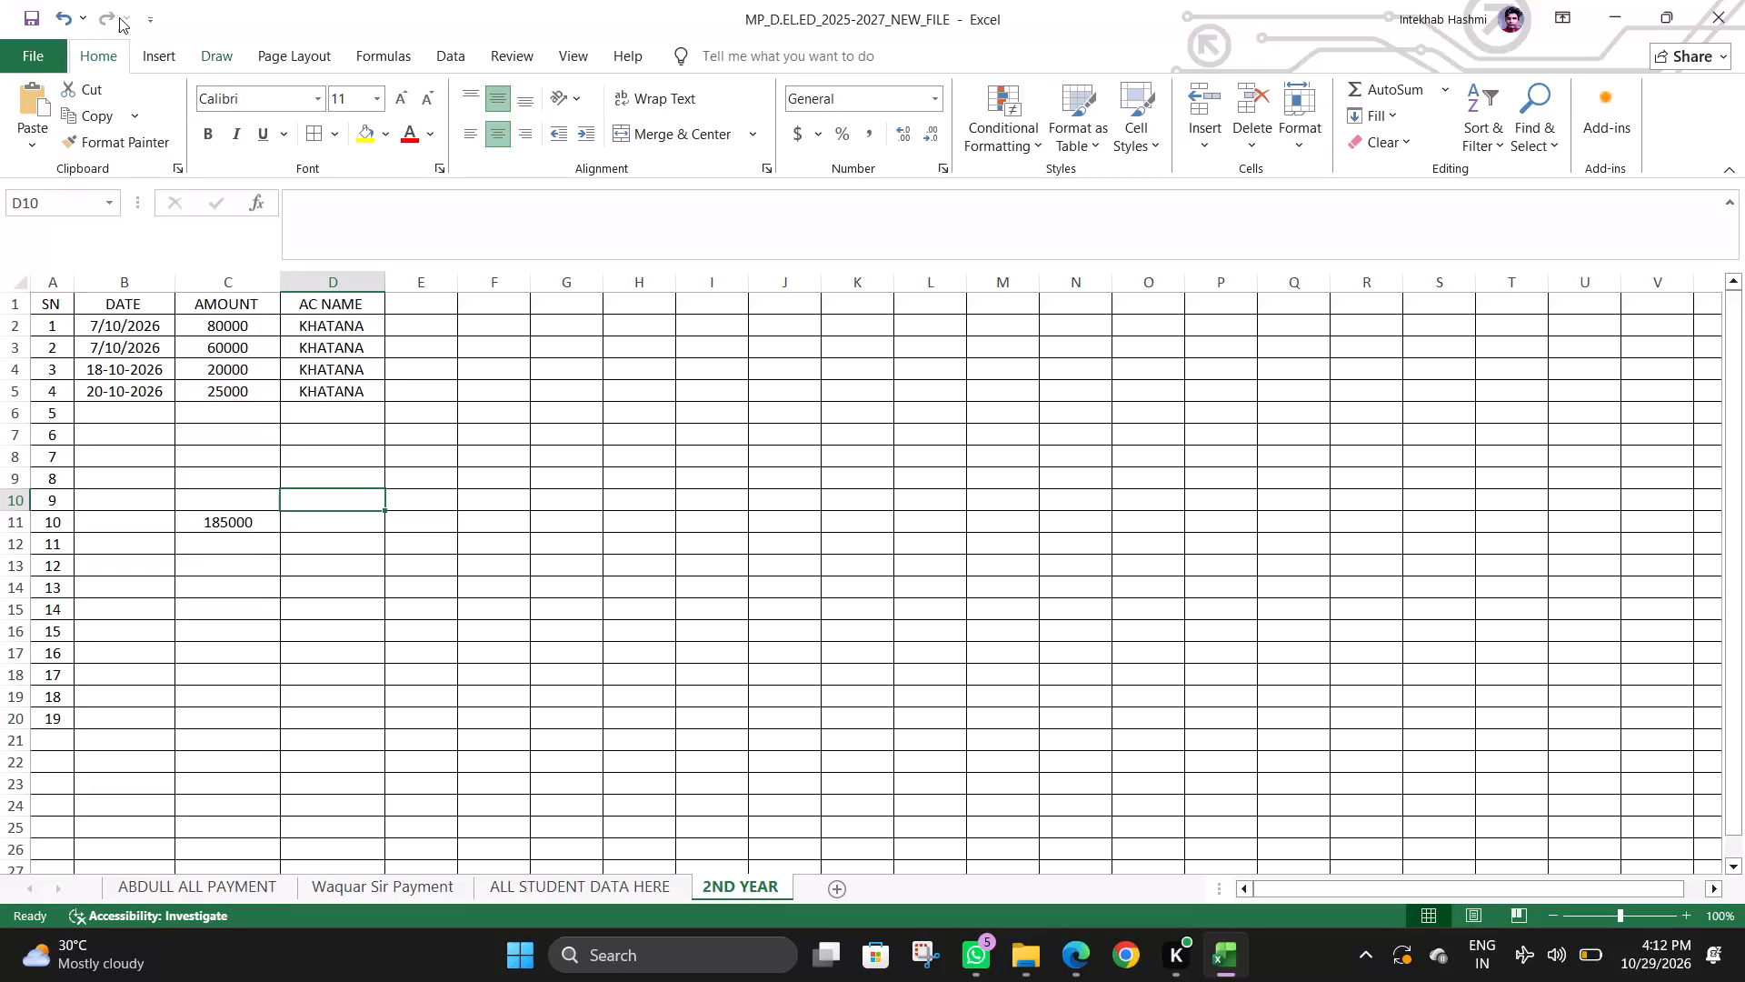
Save the workbook.
triple_click(18, 18)
Insert a blank row at row 124 above the PATIRAM payments total on the ABDULL ALL PAYMENT sheet.
left_click(371, 894)
left_click(507, 903)
left_click(519, 893)
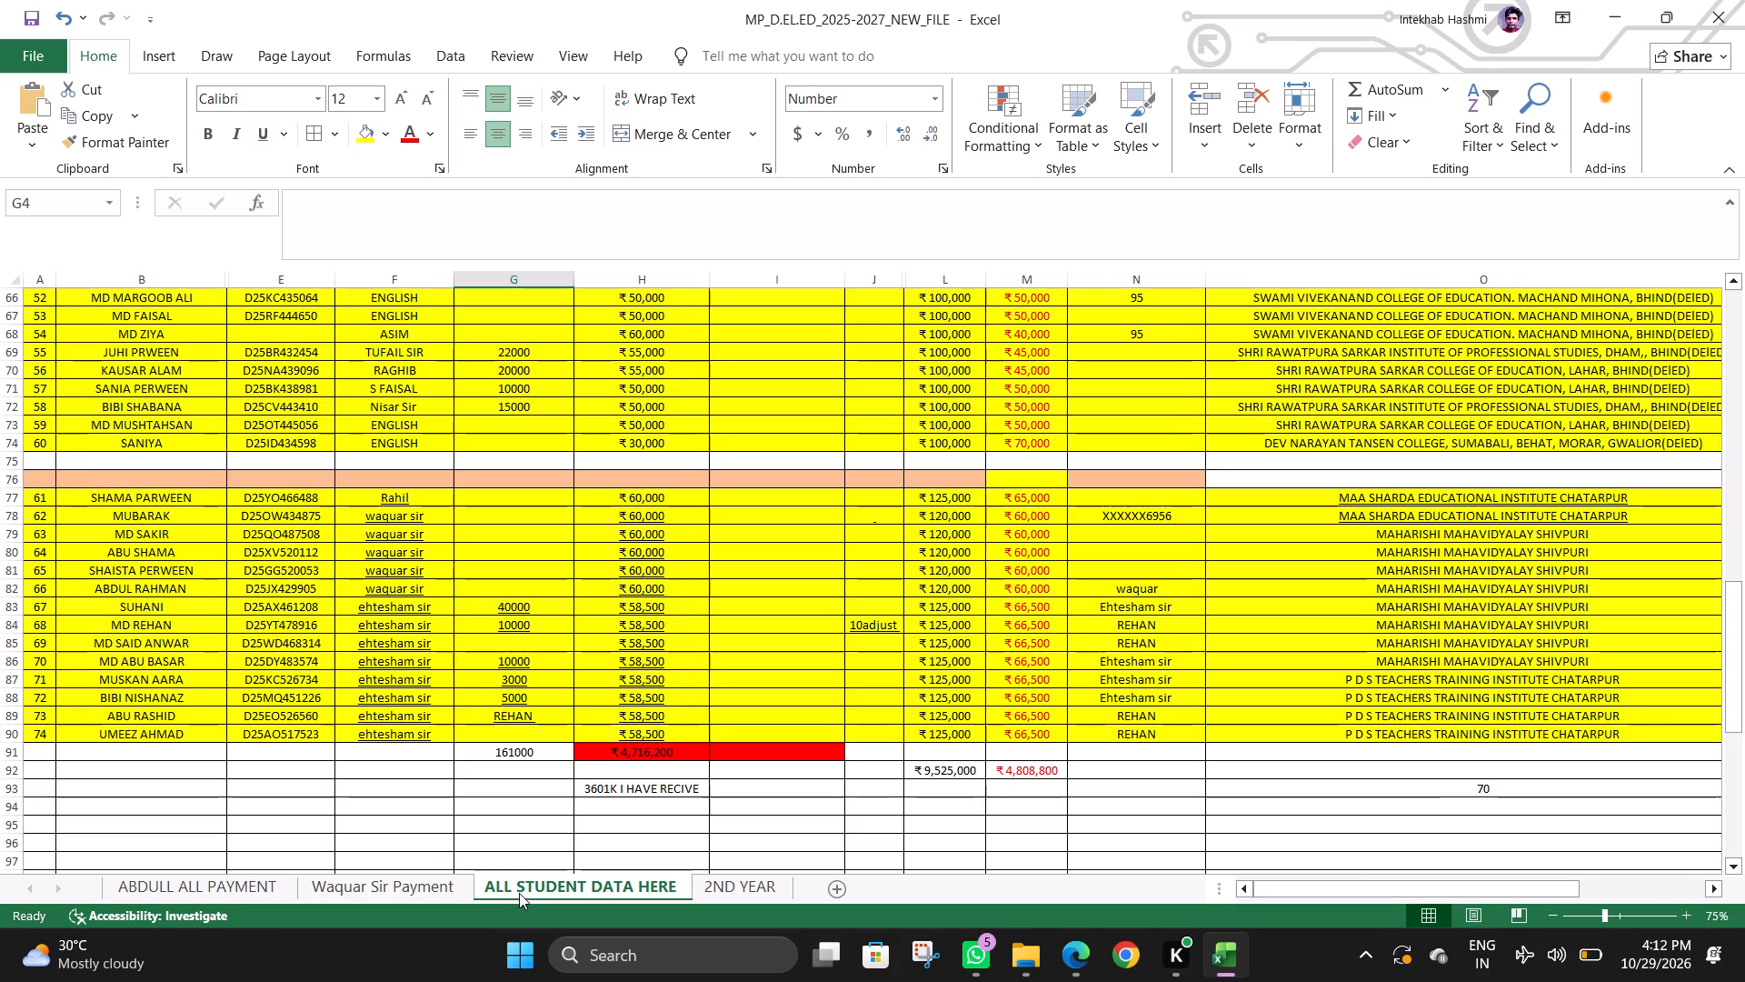
left_click(234, 892)
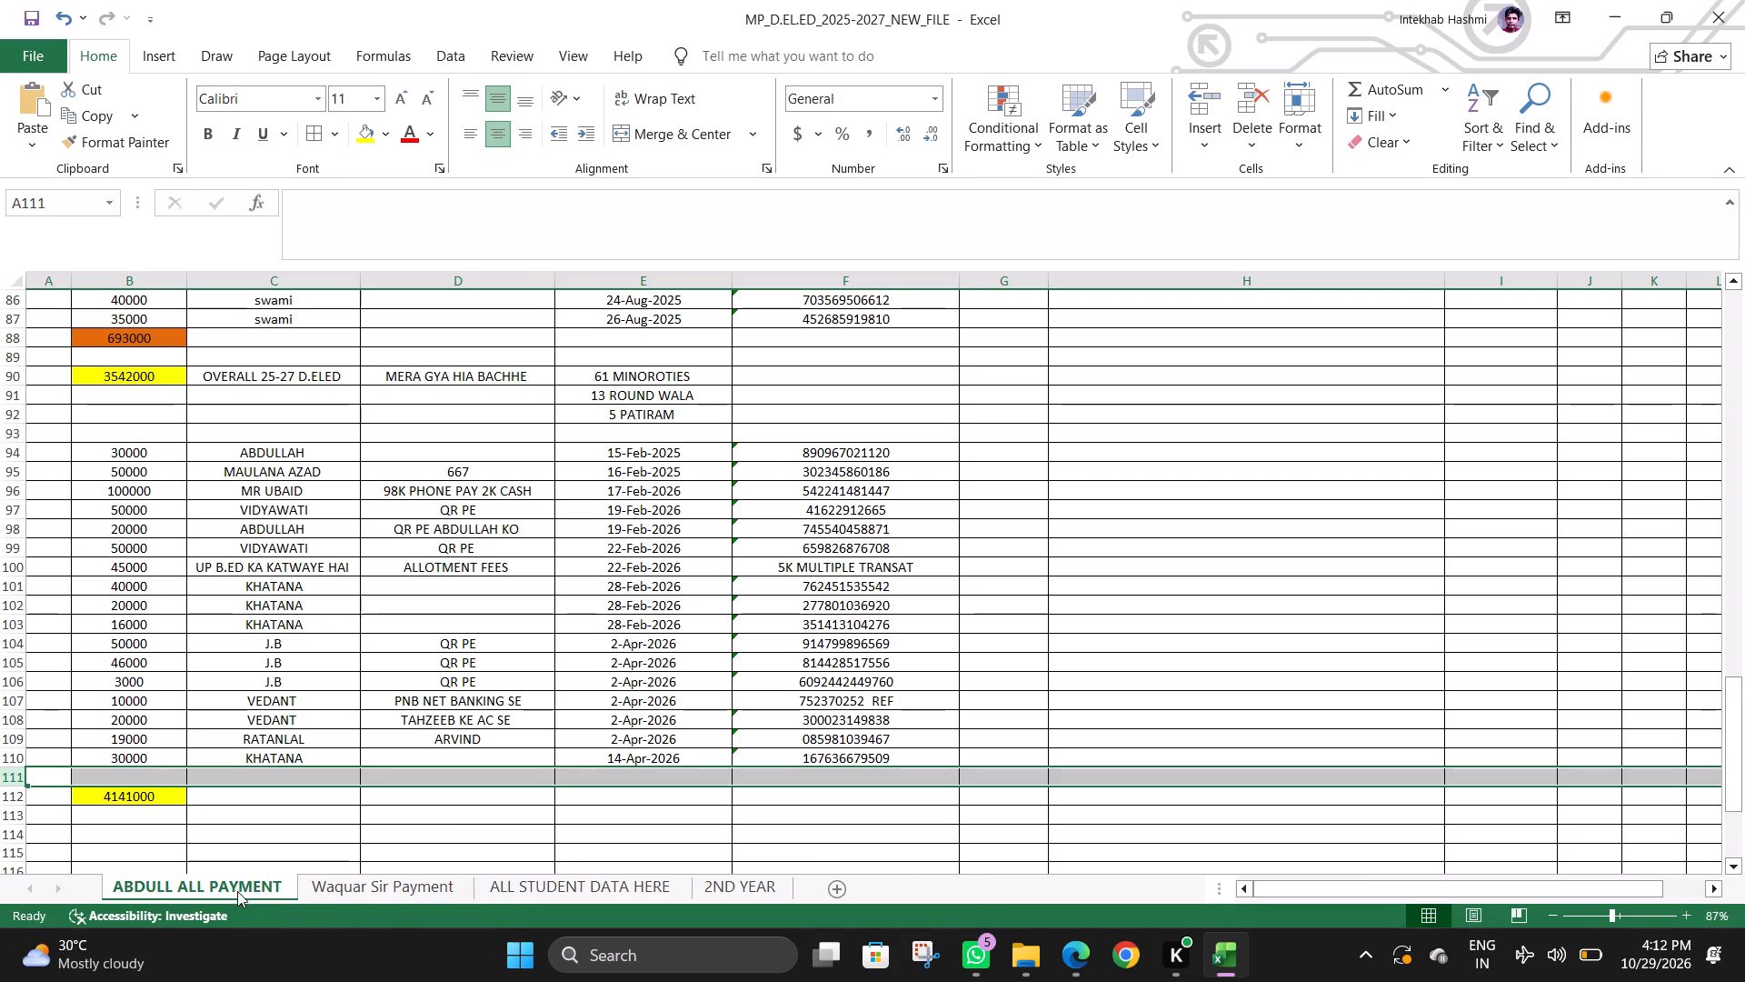
scroll(210, 571, "up", 4)
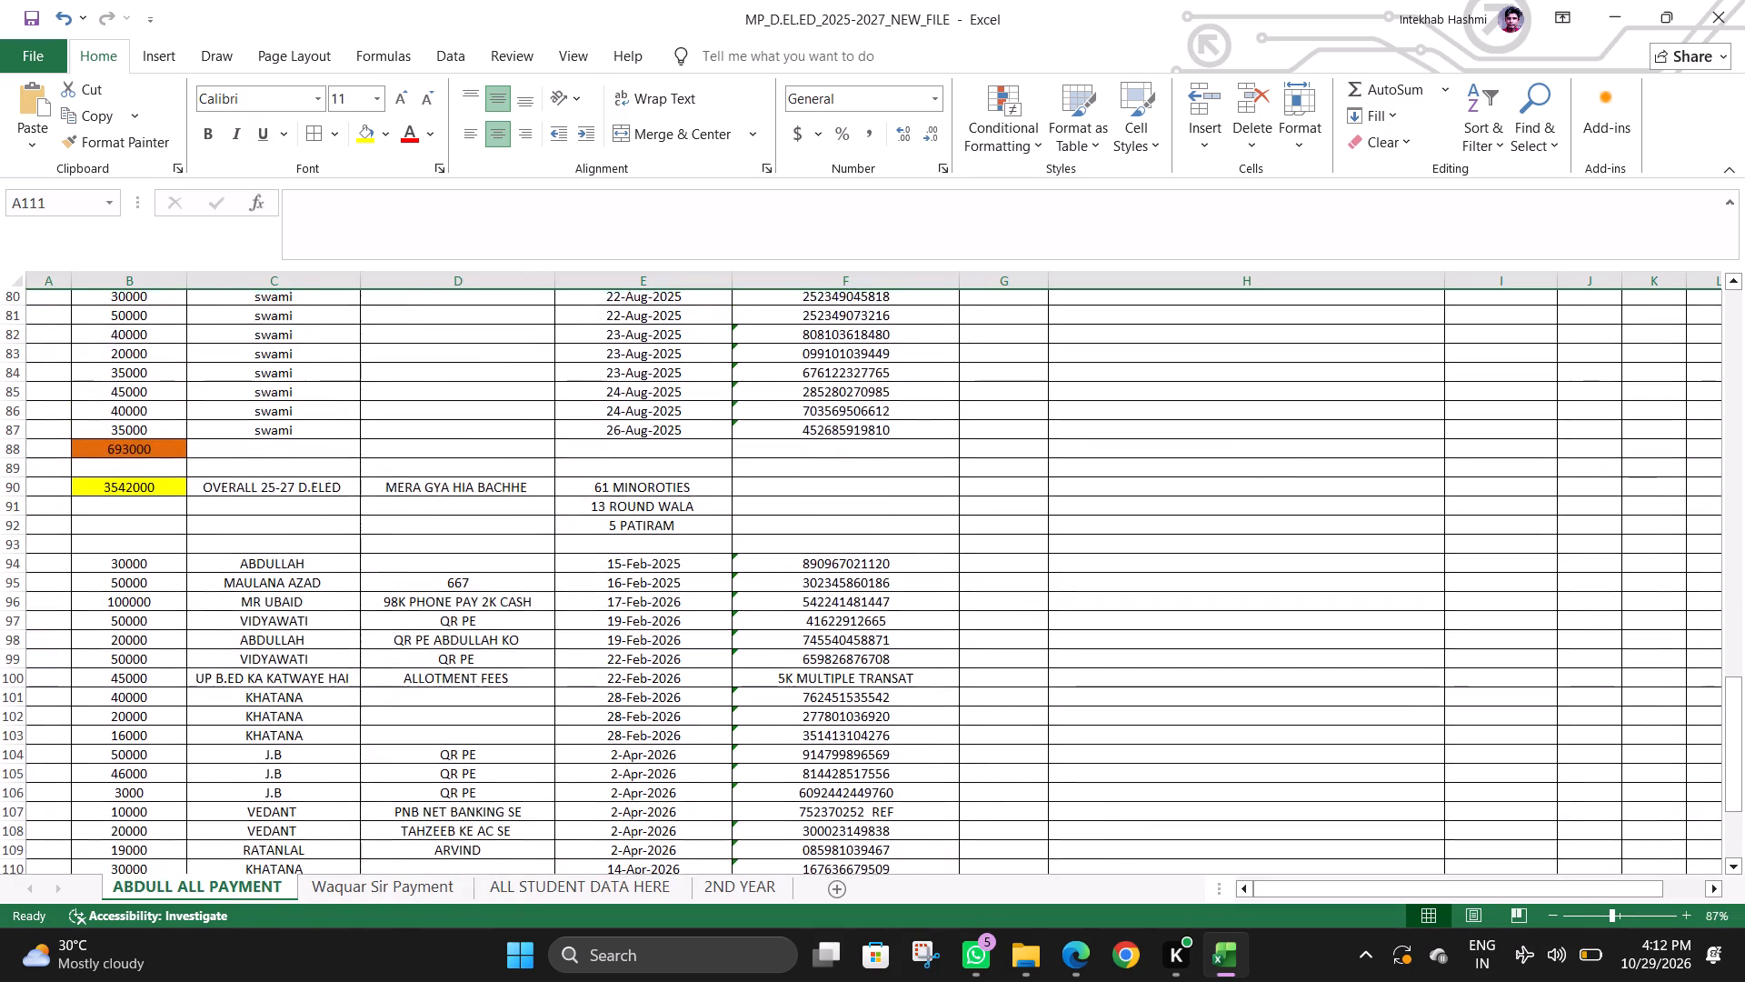
scroll(210, 571, "up", 1)
scroll(210, 571, "down", 5)
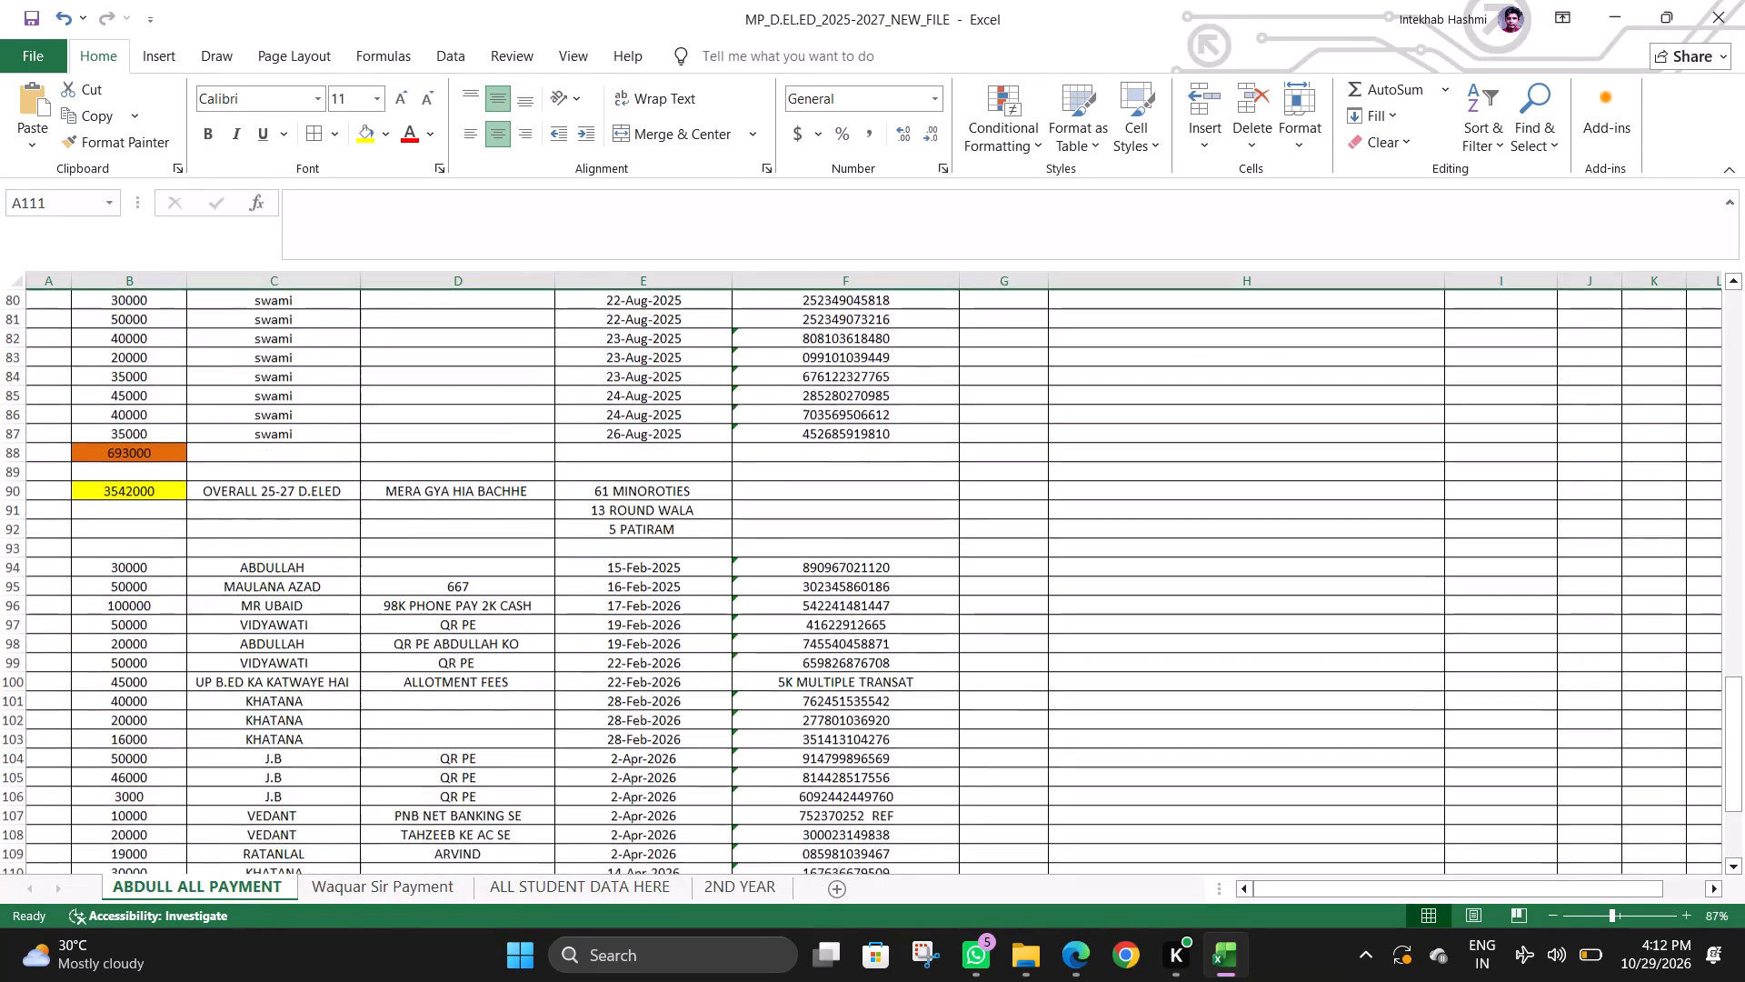
scroll(210, 571, "down", 3)
left_click(152, 492)
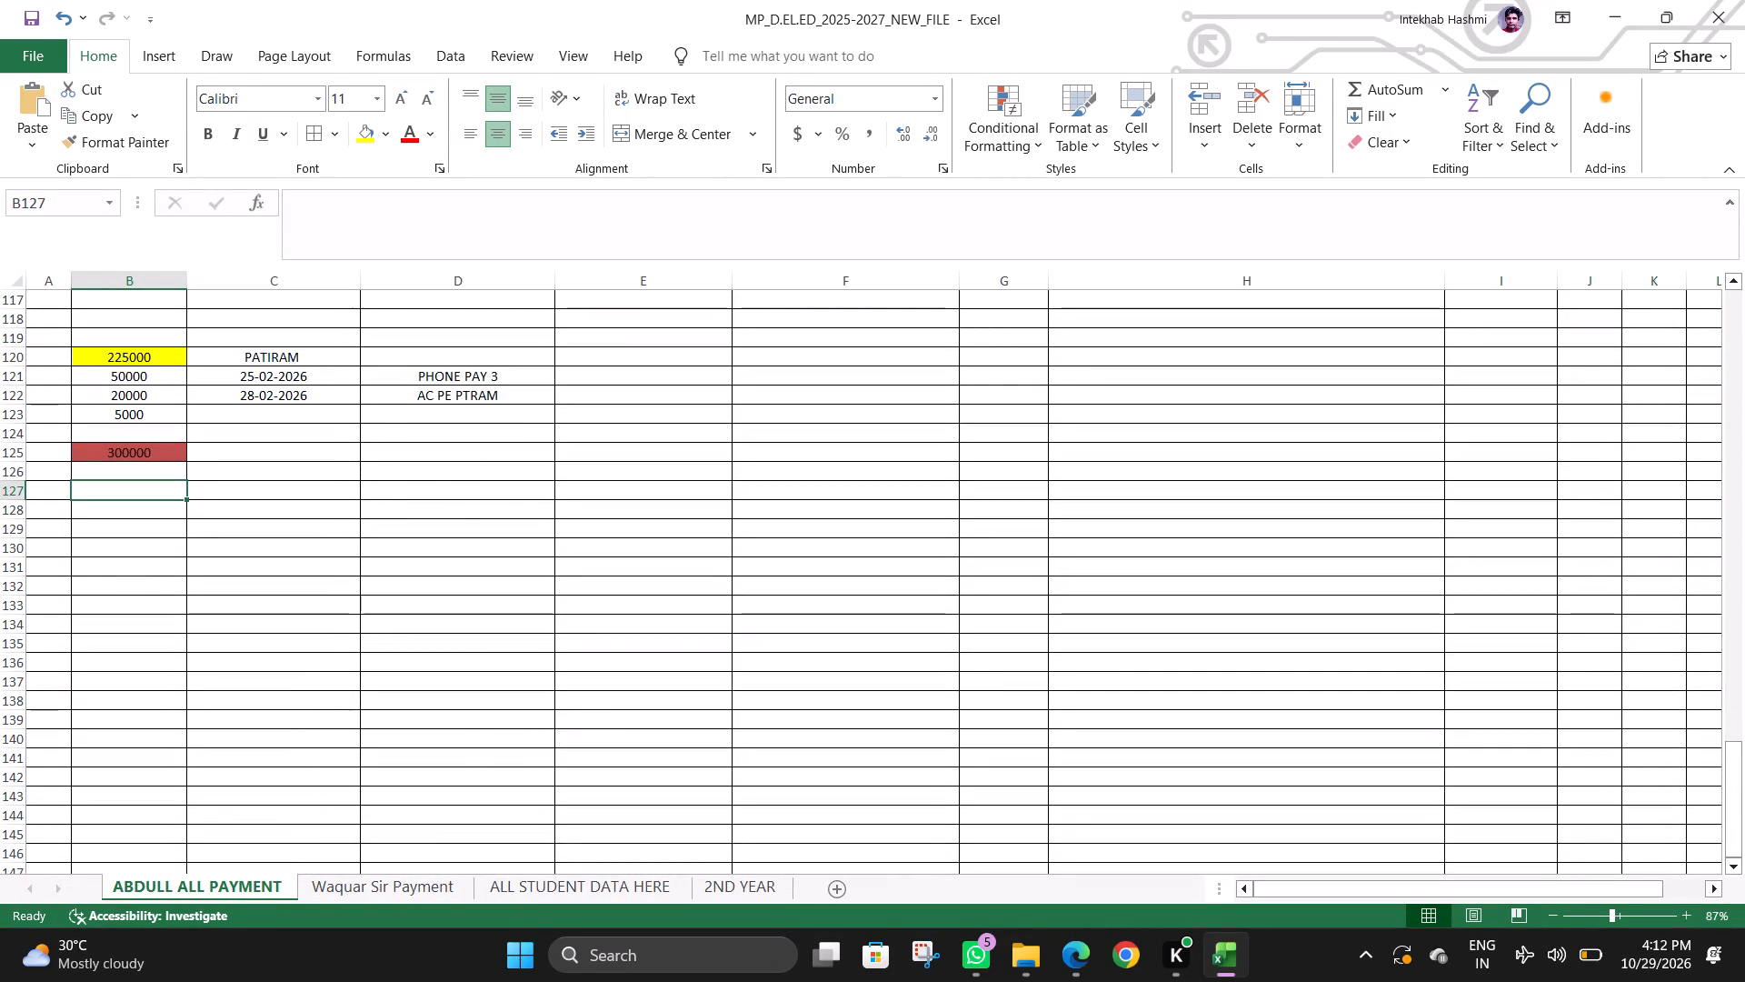
left_click(136, 435)
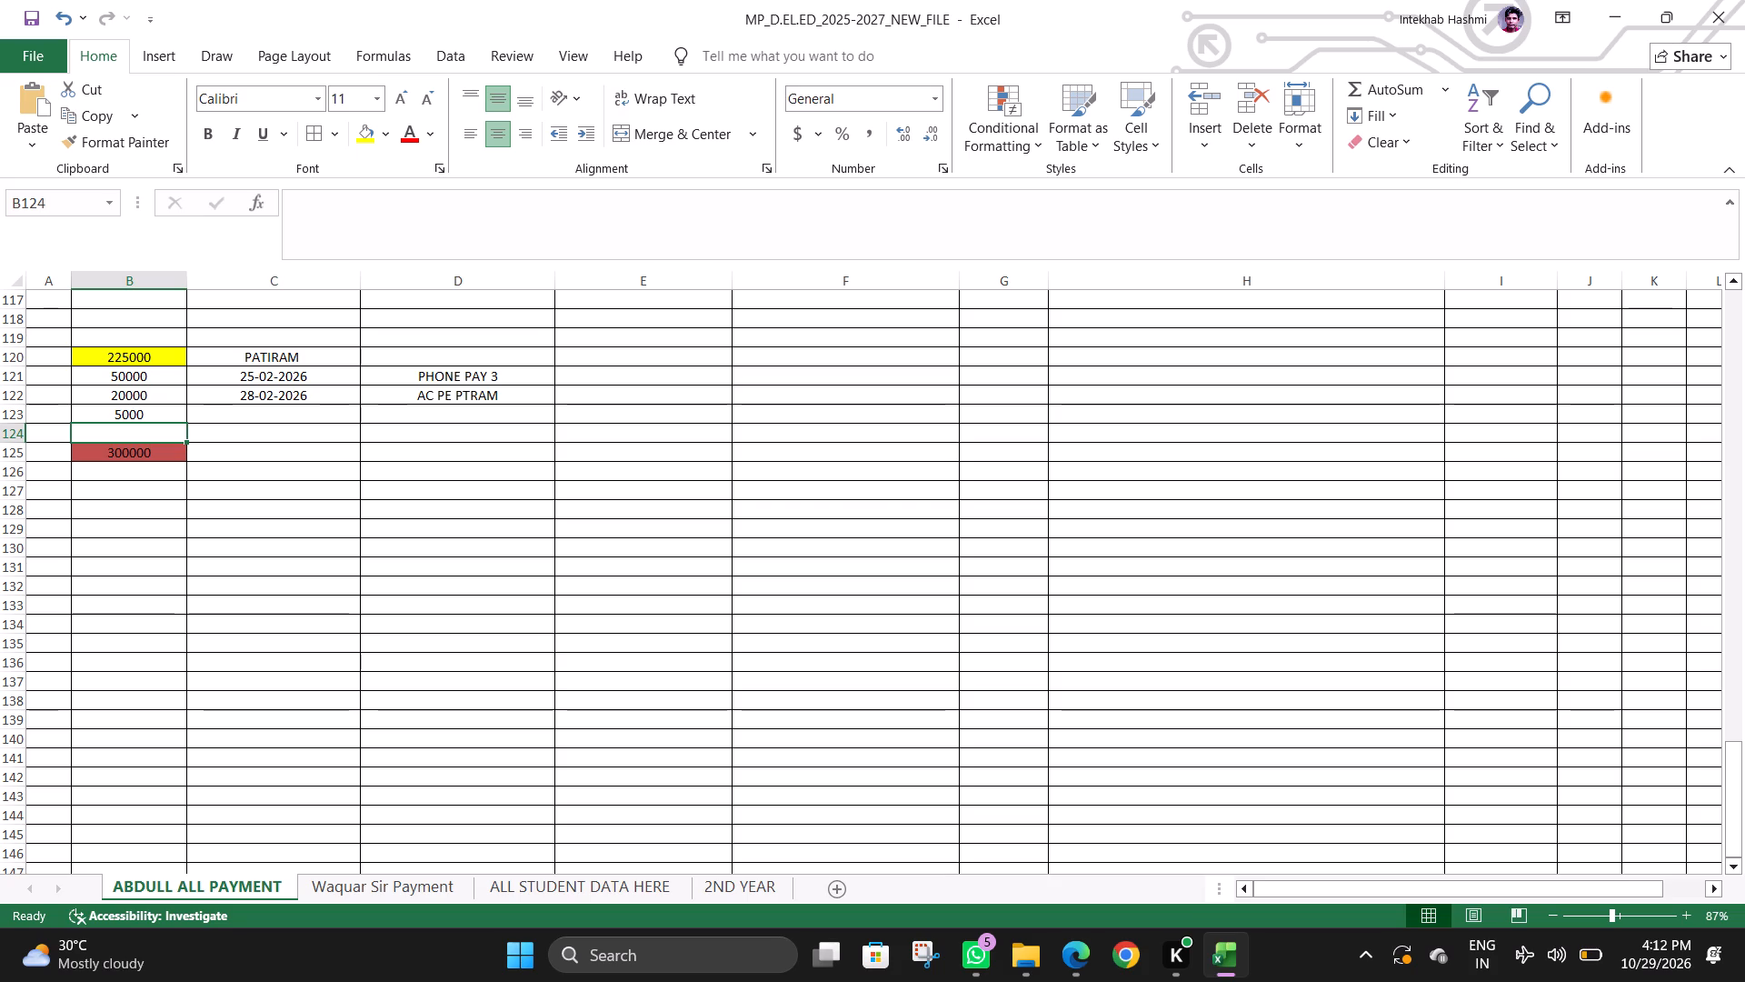
left_click(12, 434)
right_click(12, 434)
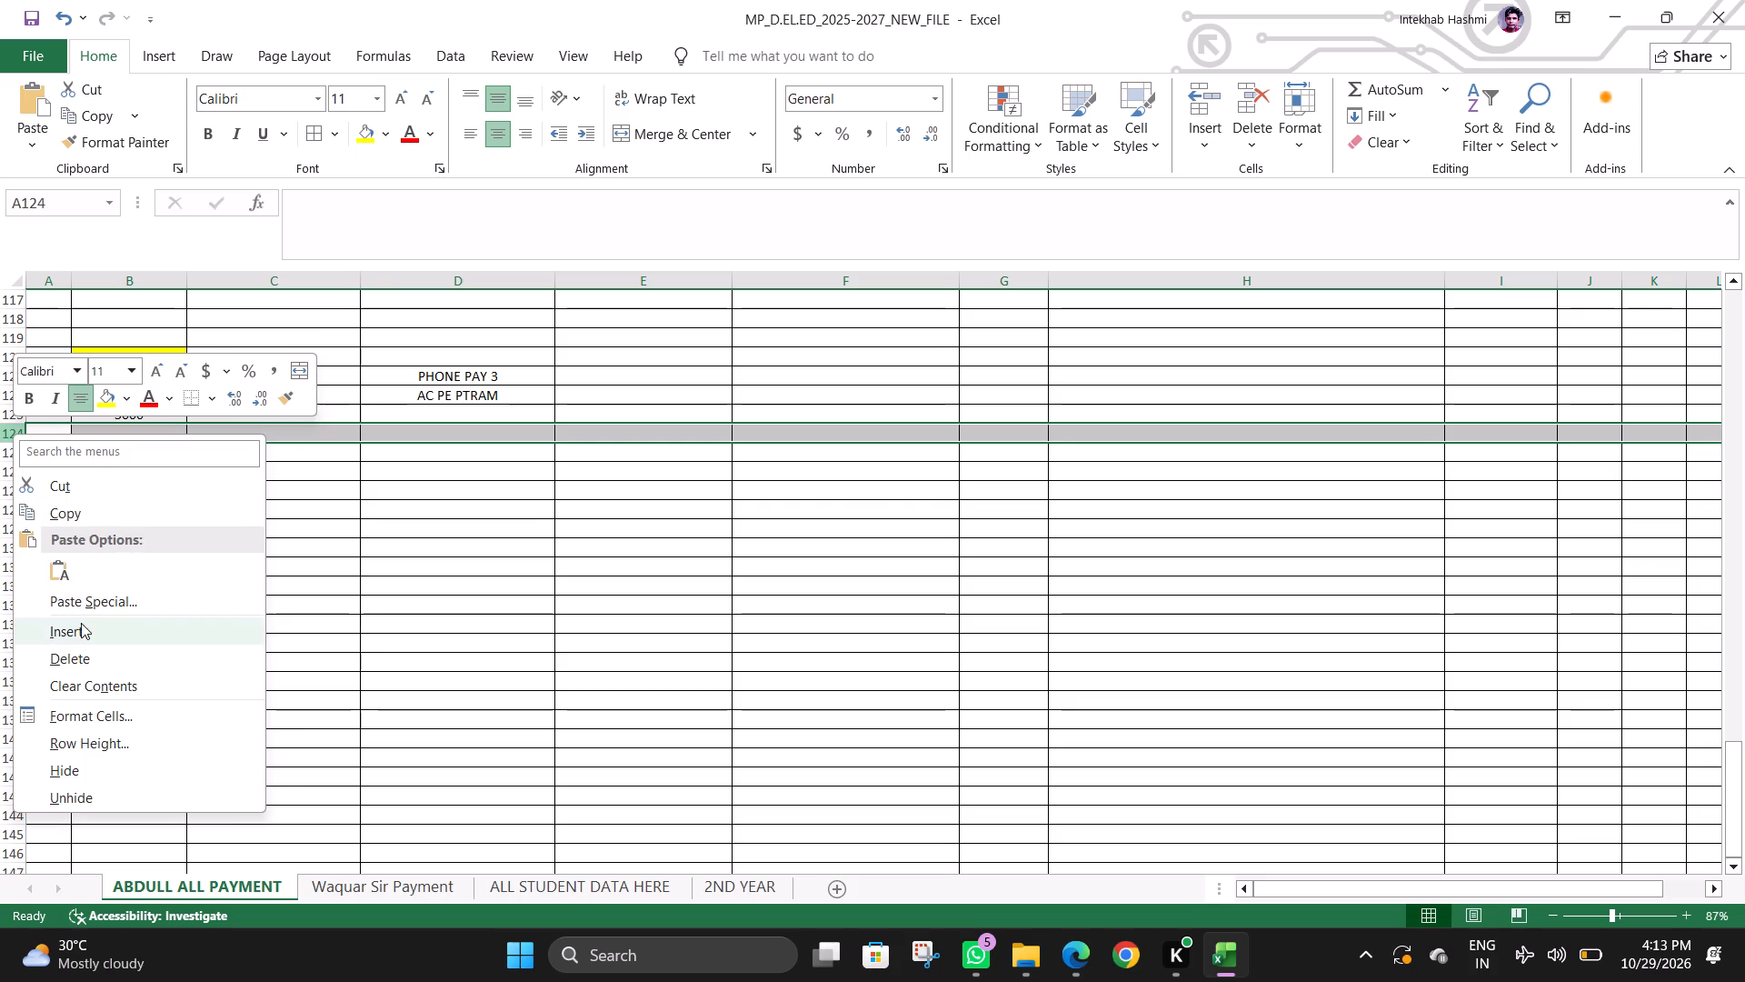
left_click(76, 640)
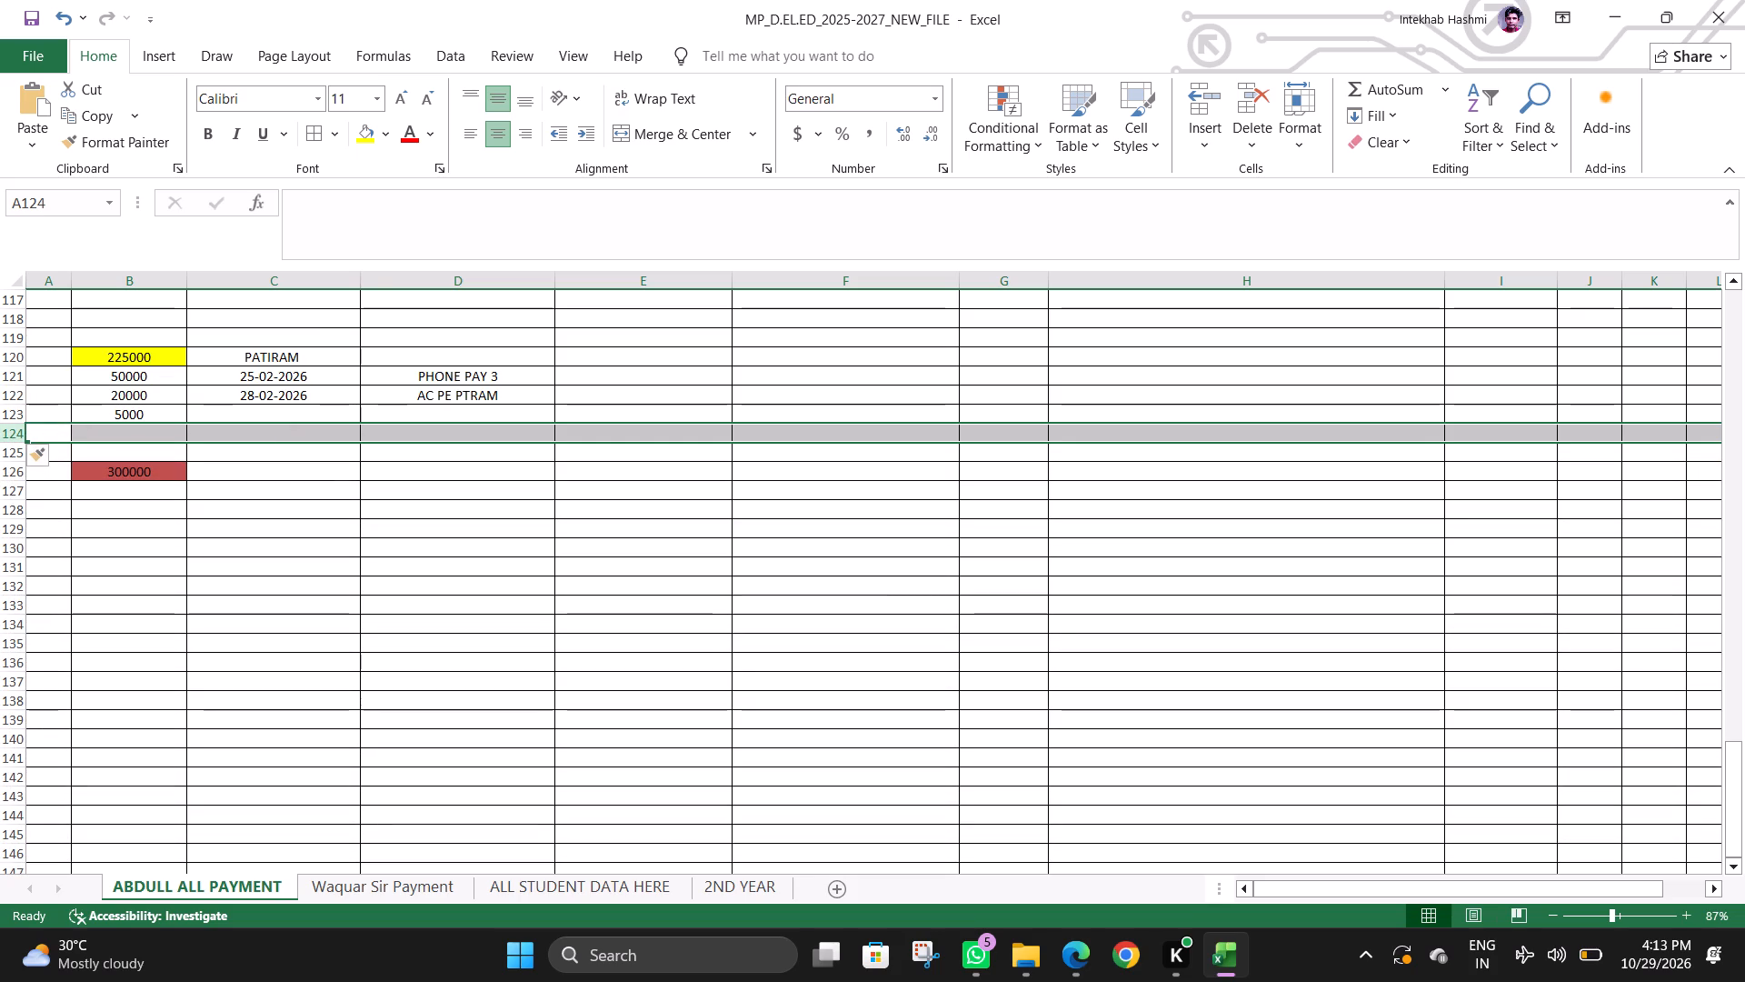
Record a payment of 45000 in B125 with the date 28-09-2026 in C125.
left_click(120, 450)
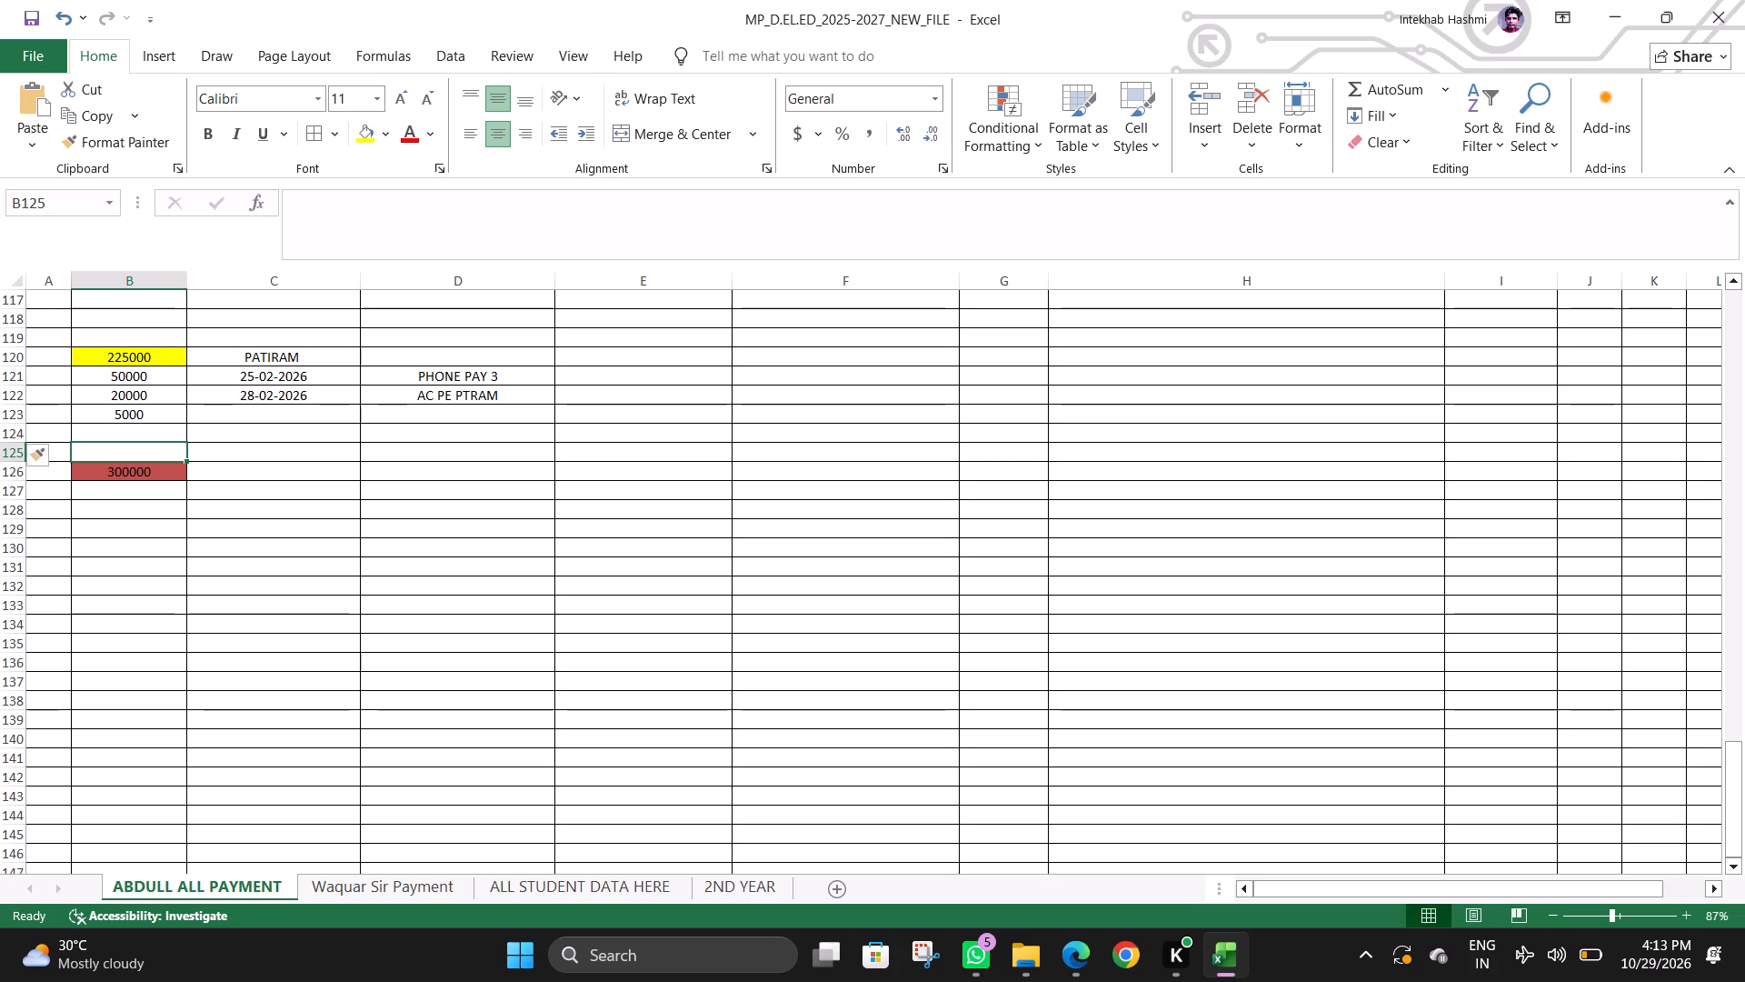
left_click(602, 376)
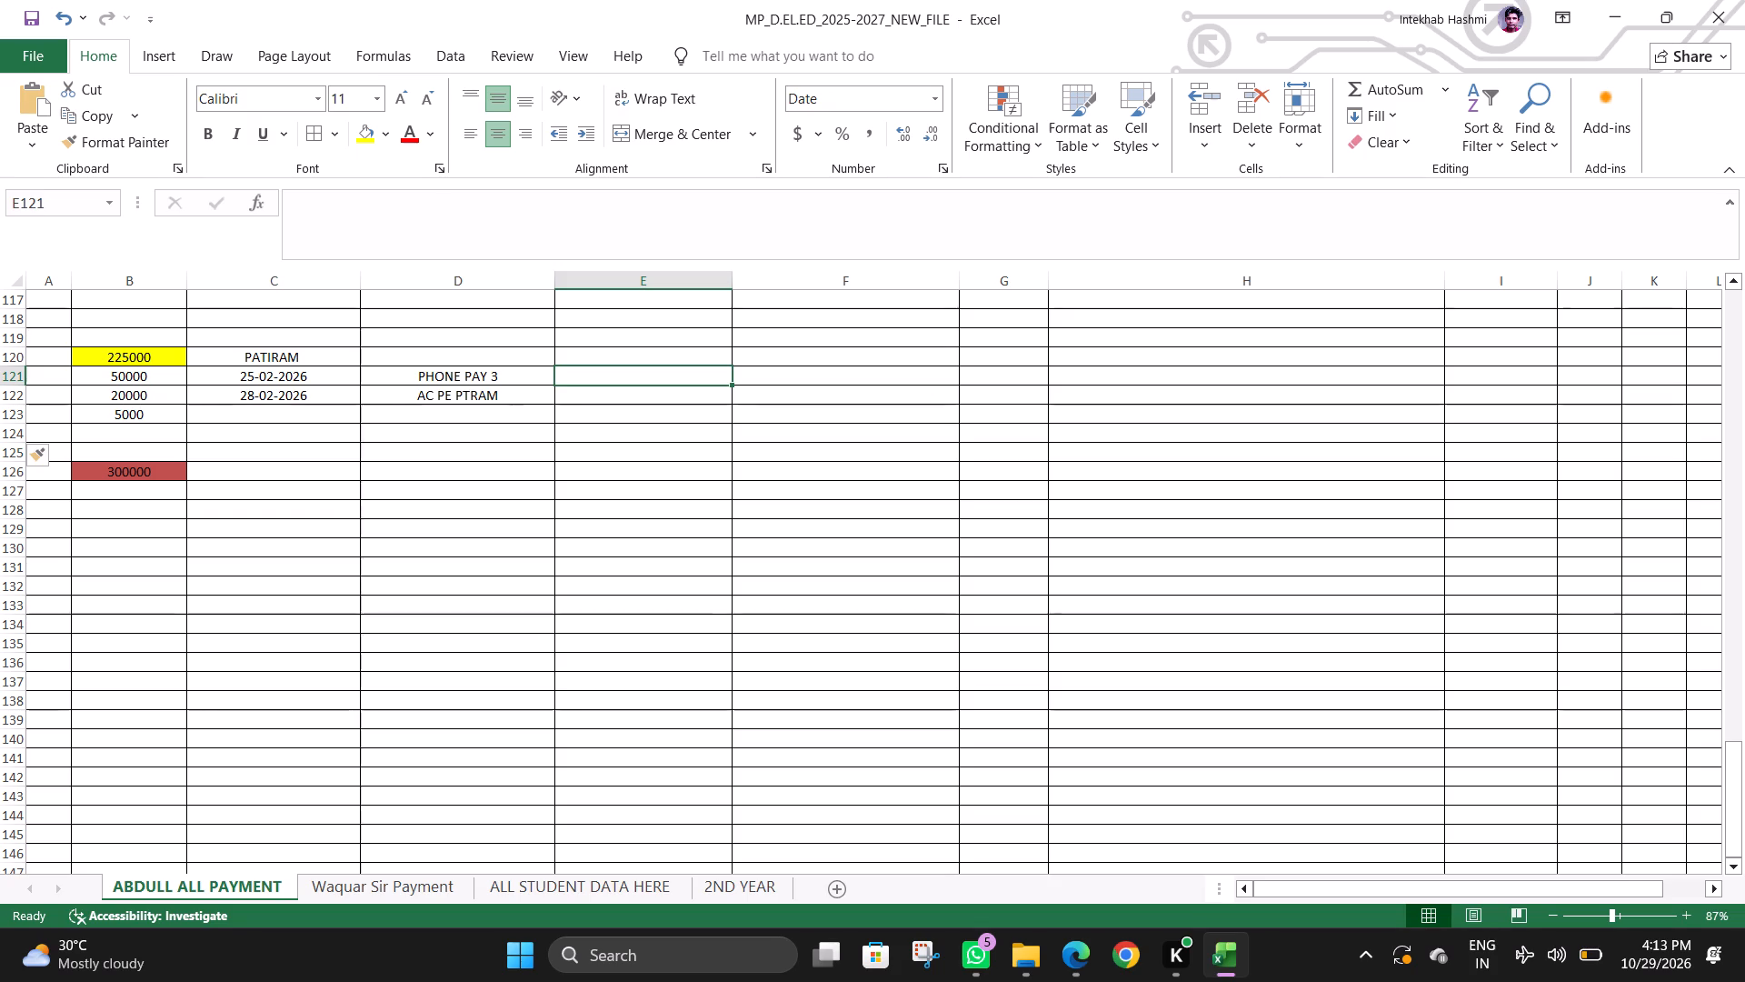
left_click(120, 454)
type("45000")
key("Return")
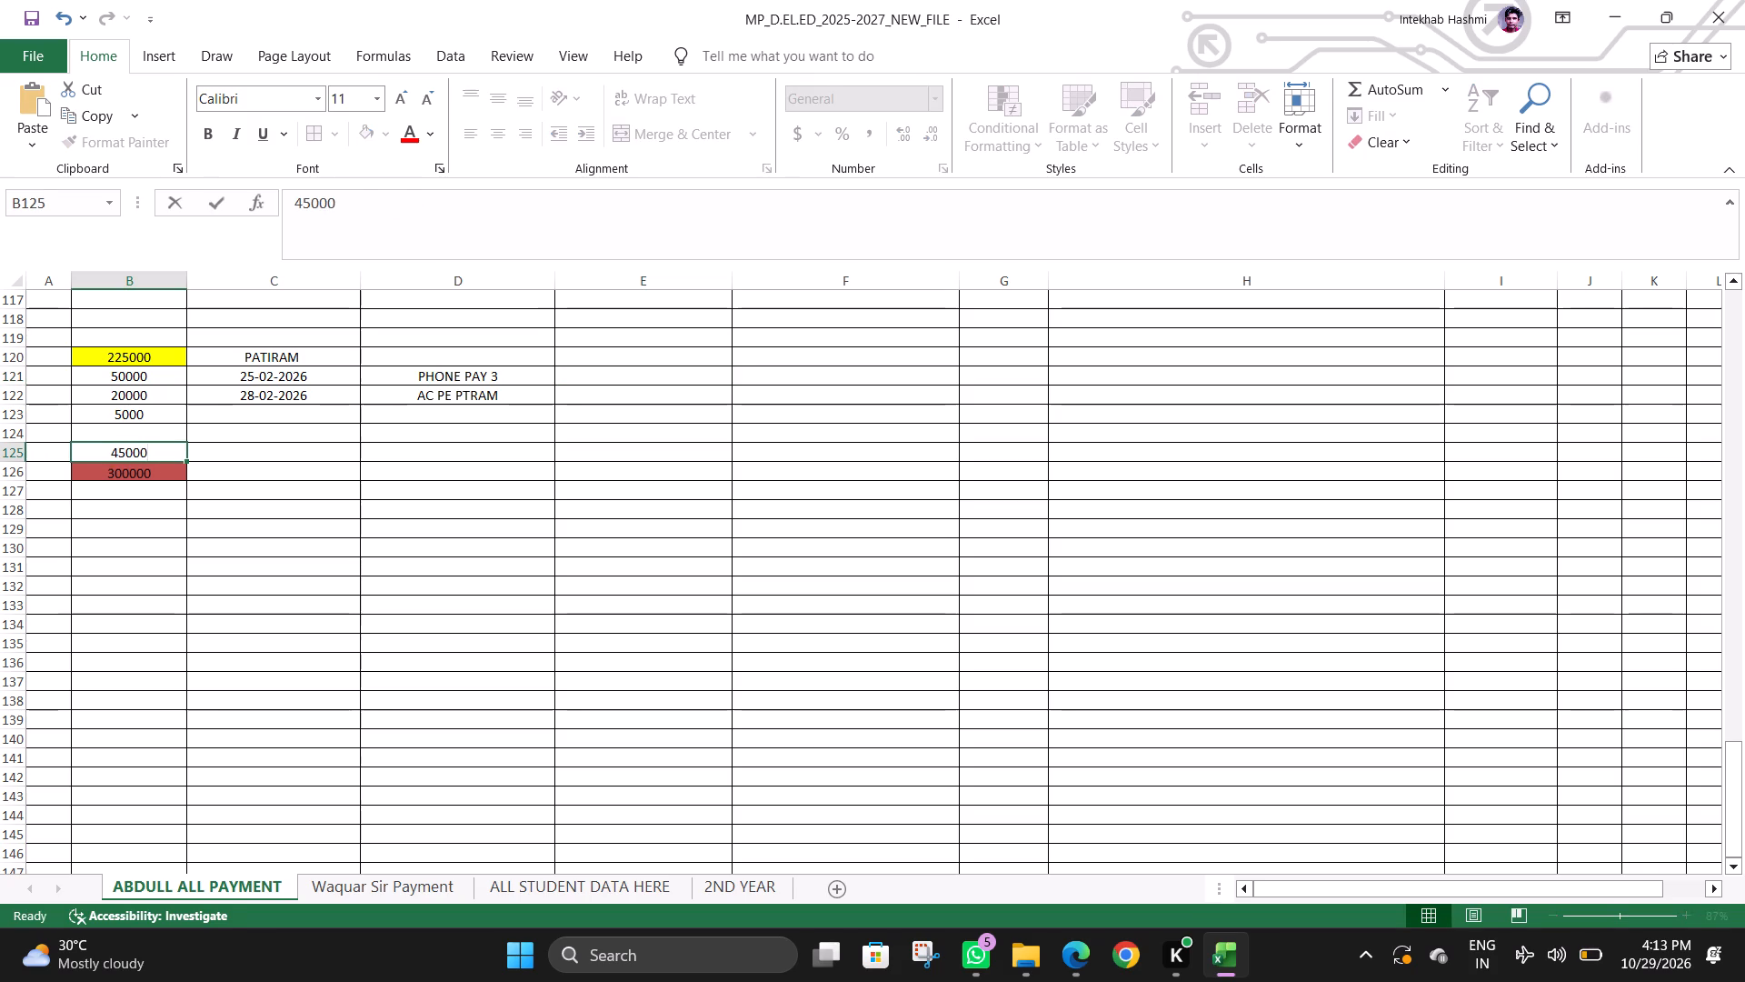
left_click(274, 456)
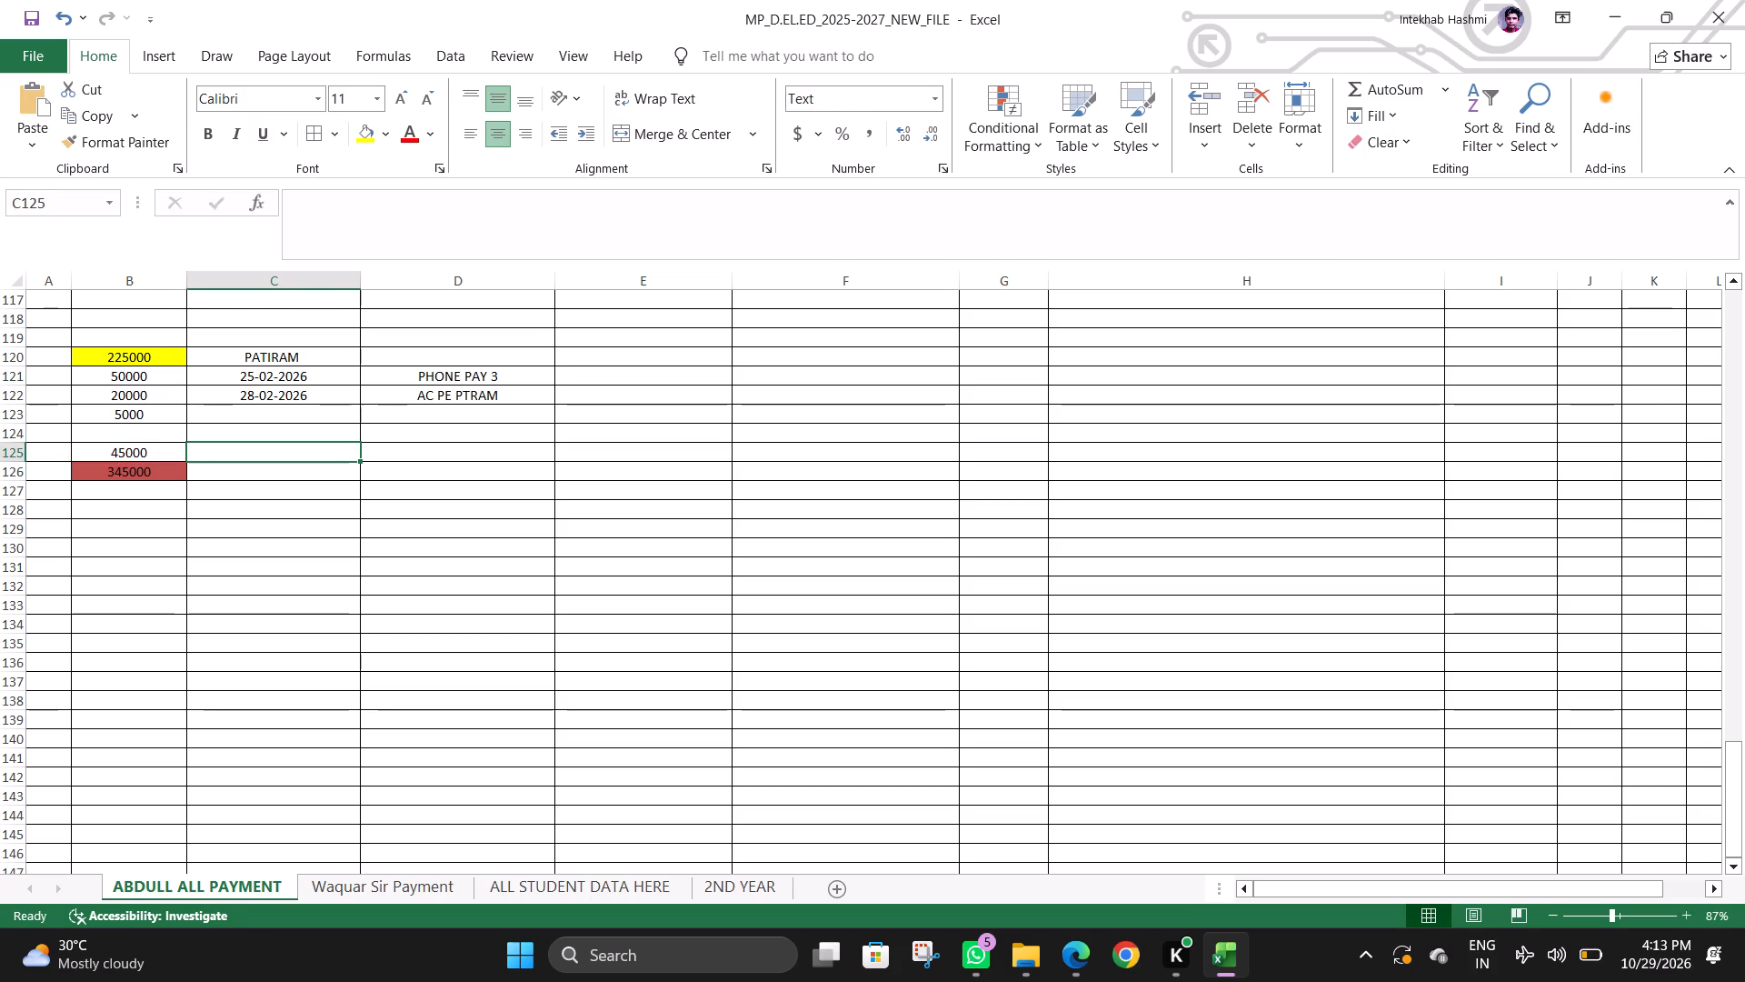
key("2")
type("8-0")
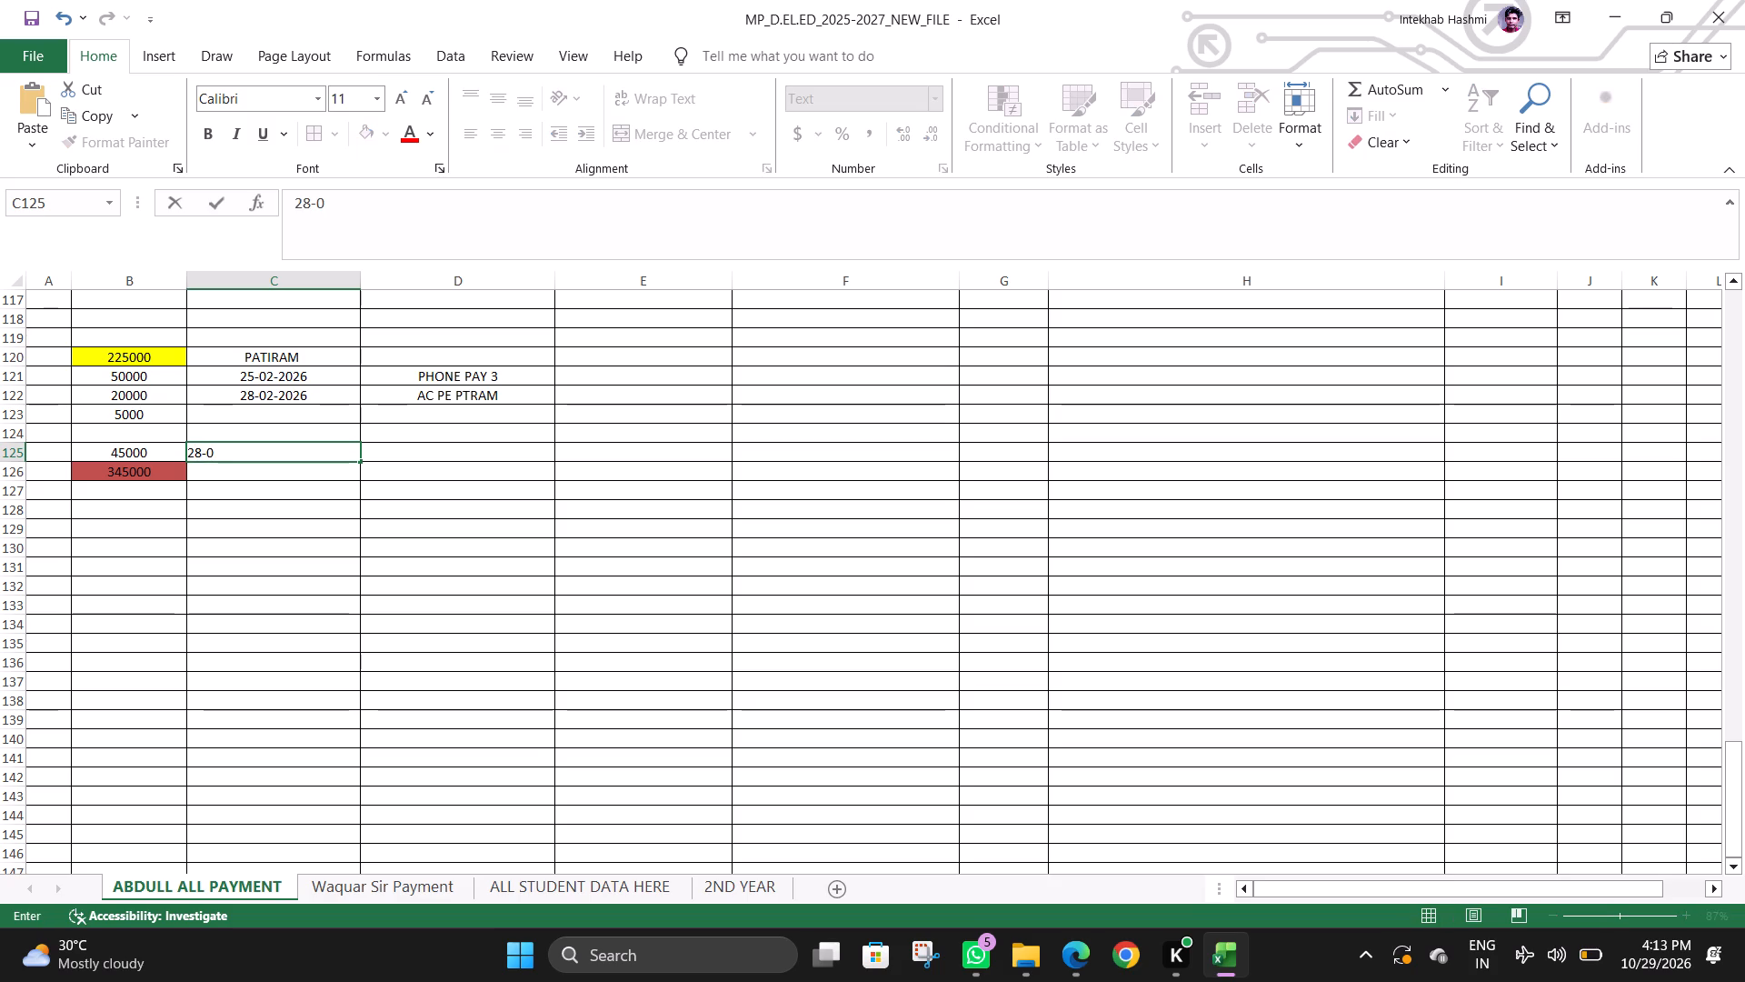
type("9-2026")
key("Return")
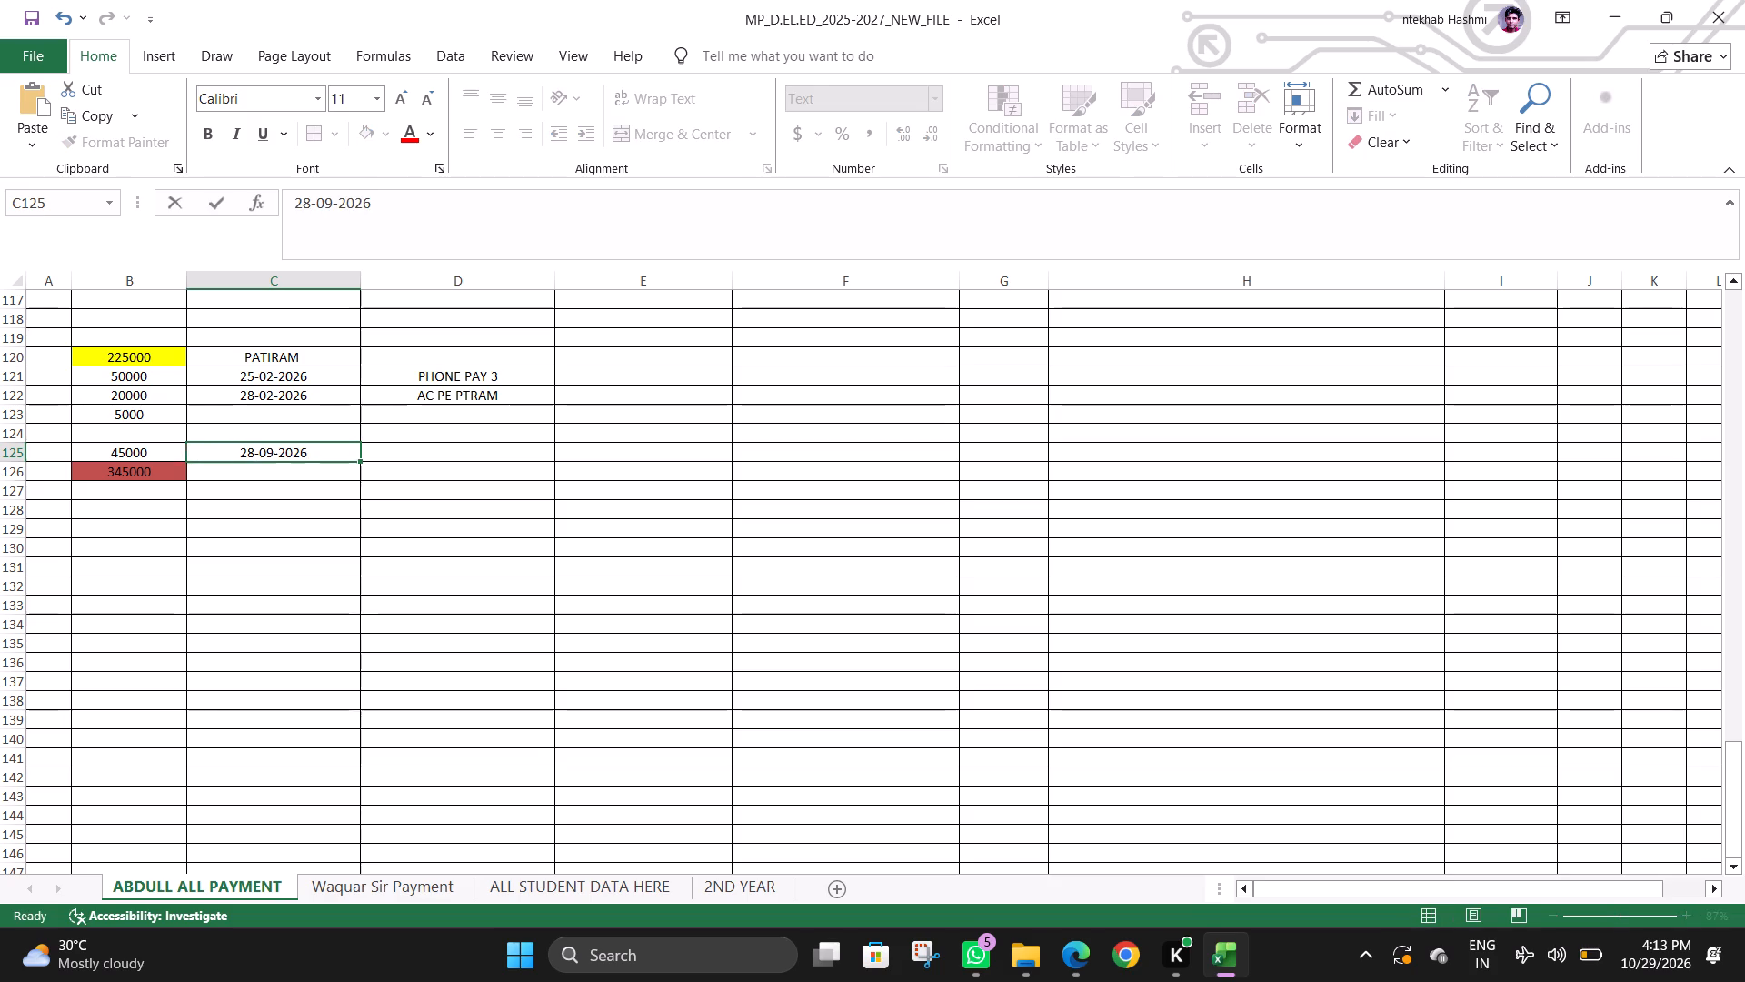
left_click(406, 458)
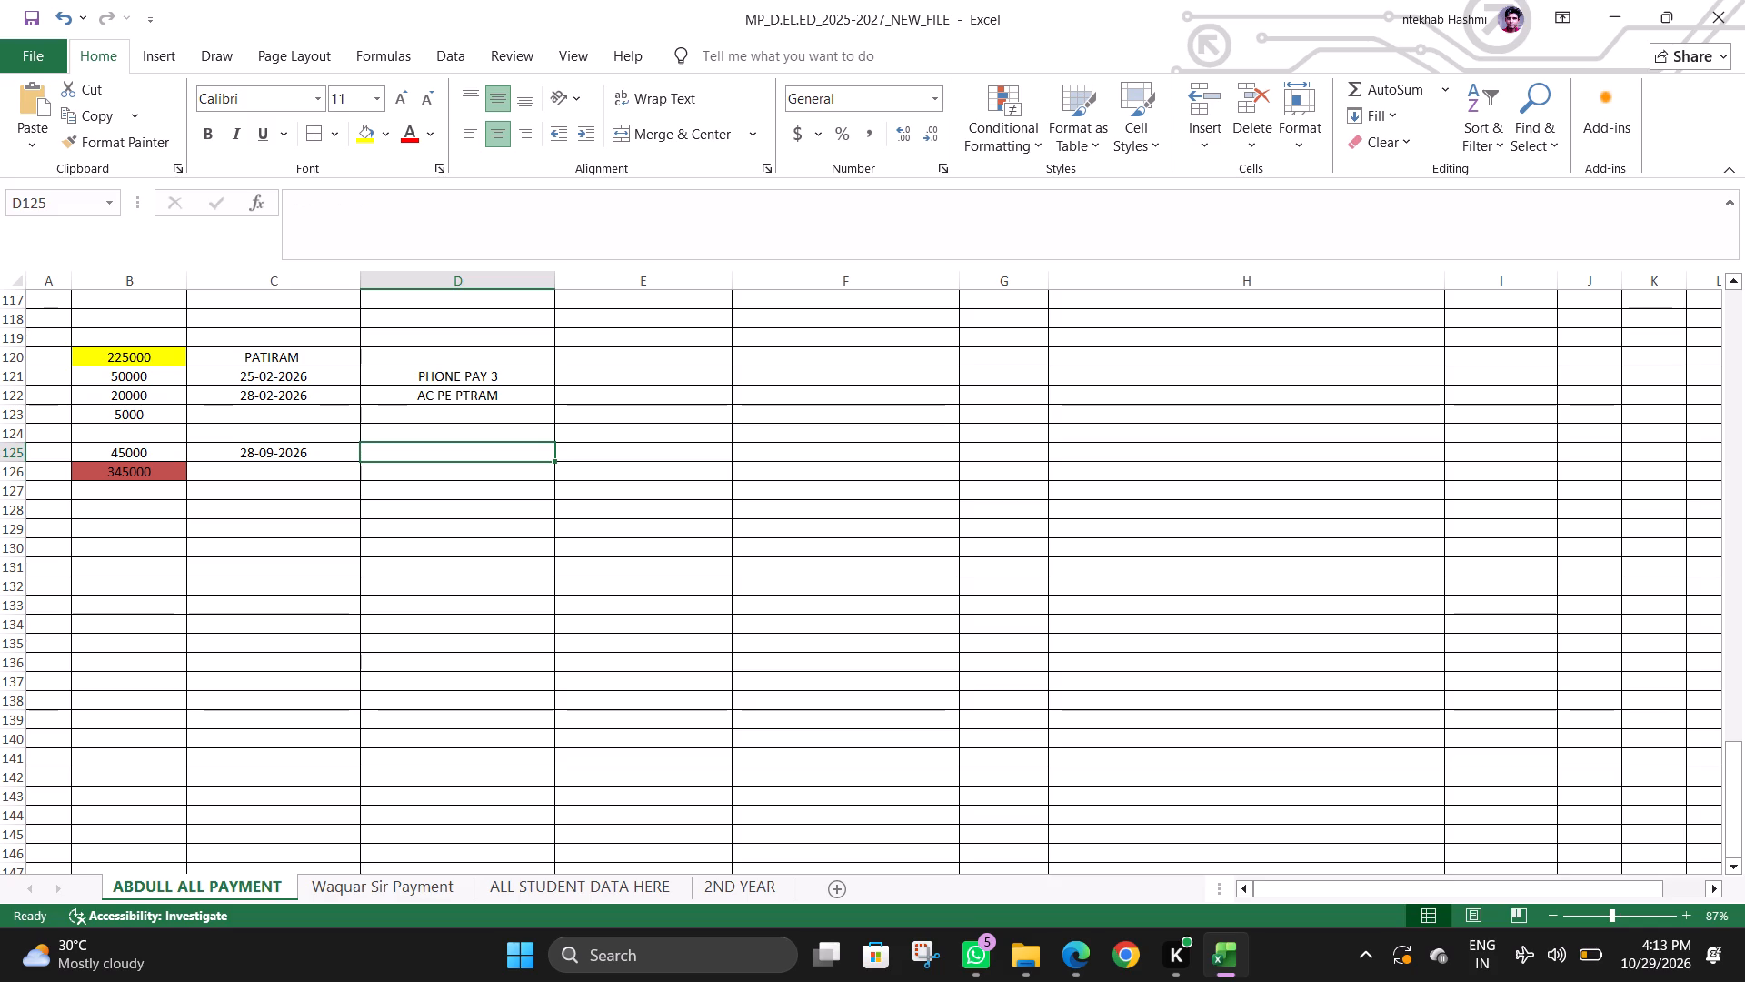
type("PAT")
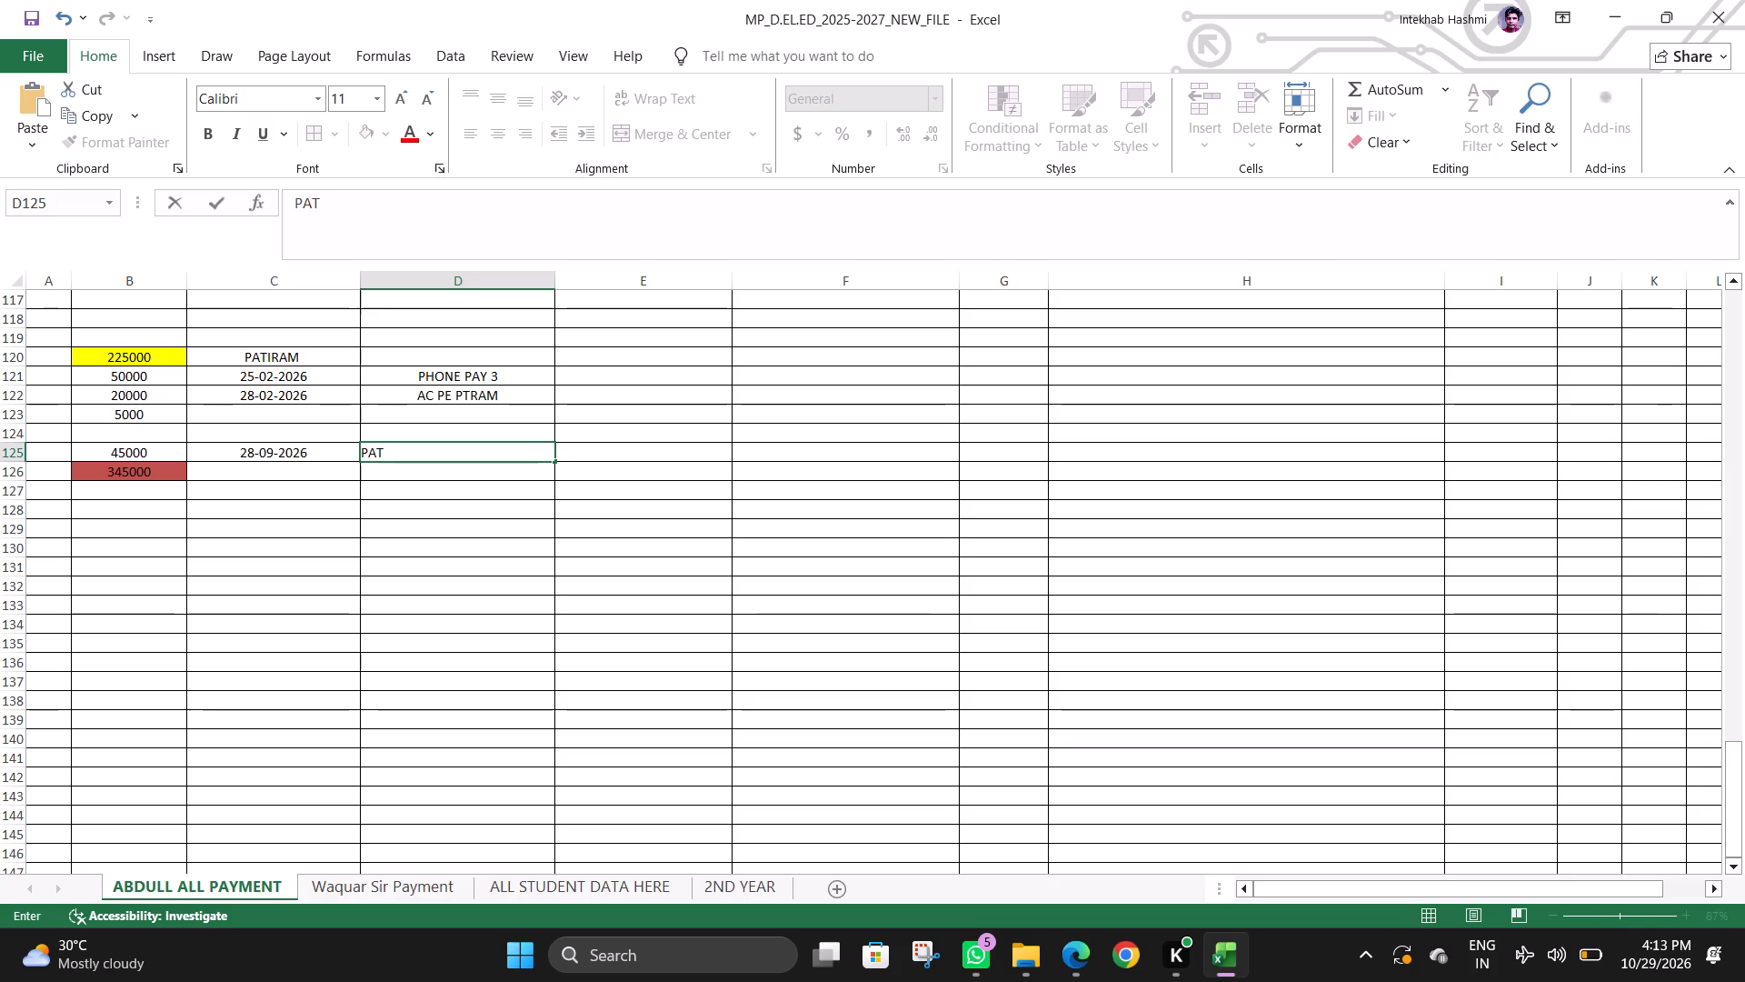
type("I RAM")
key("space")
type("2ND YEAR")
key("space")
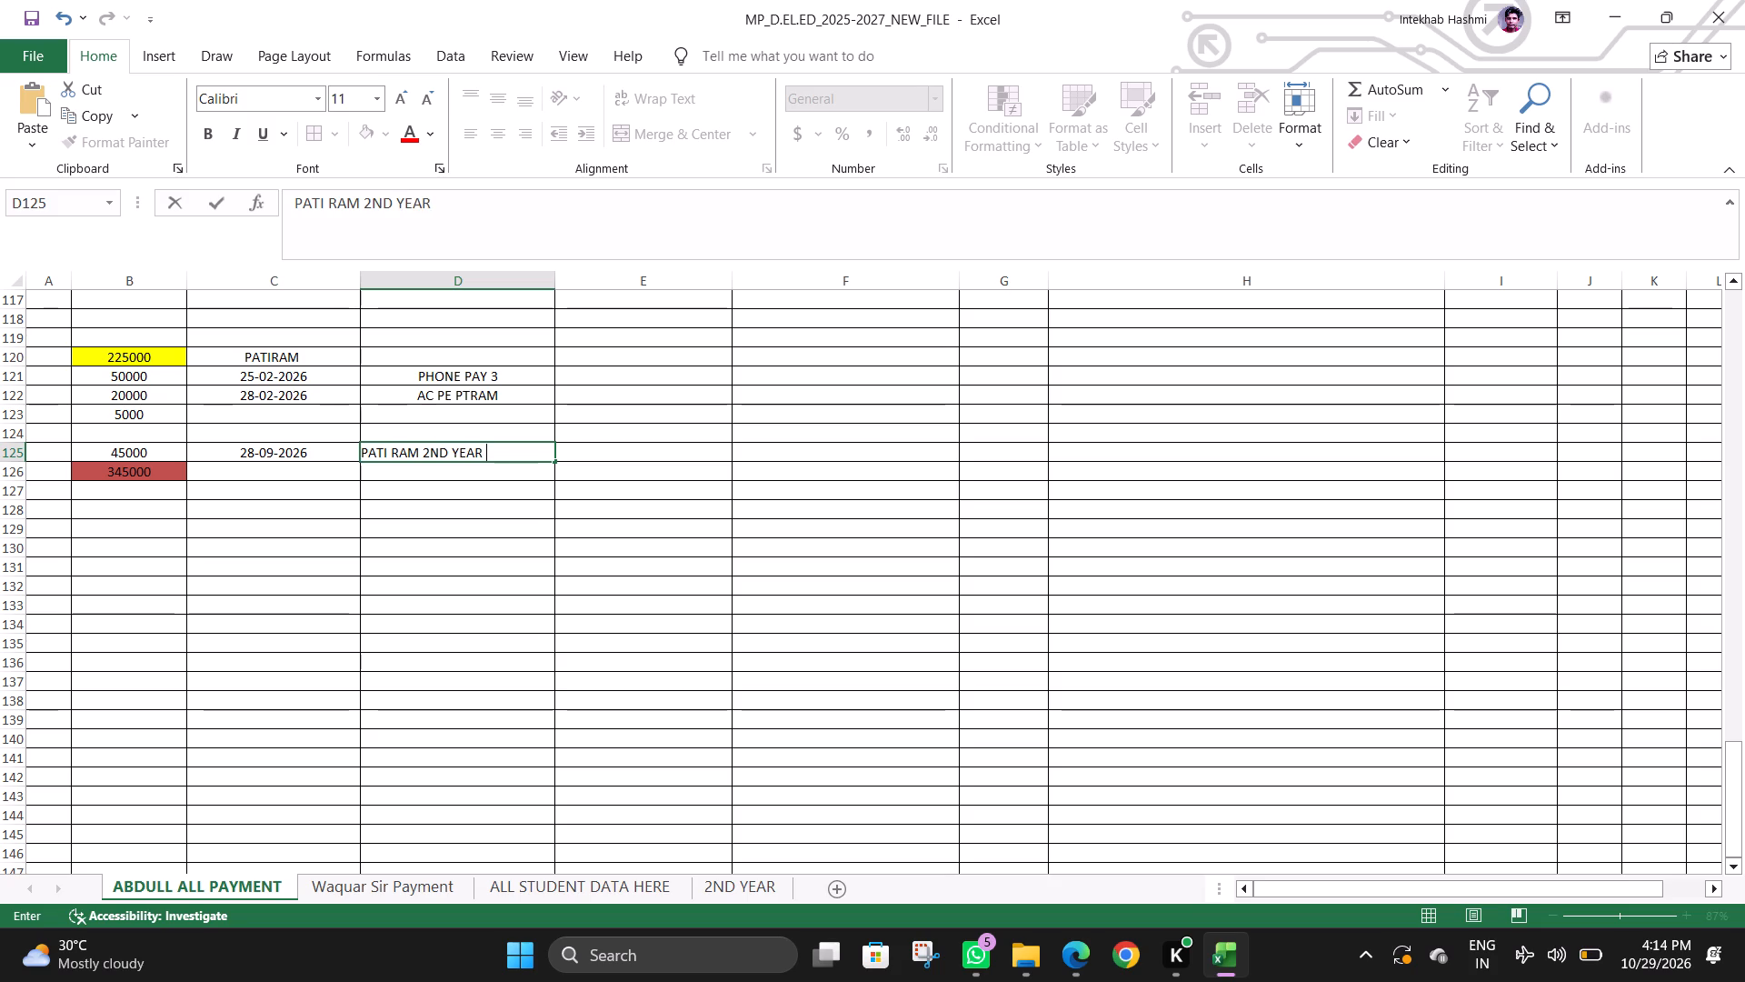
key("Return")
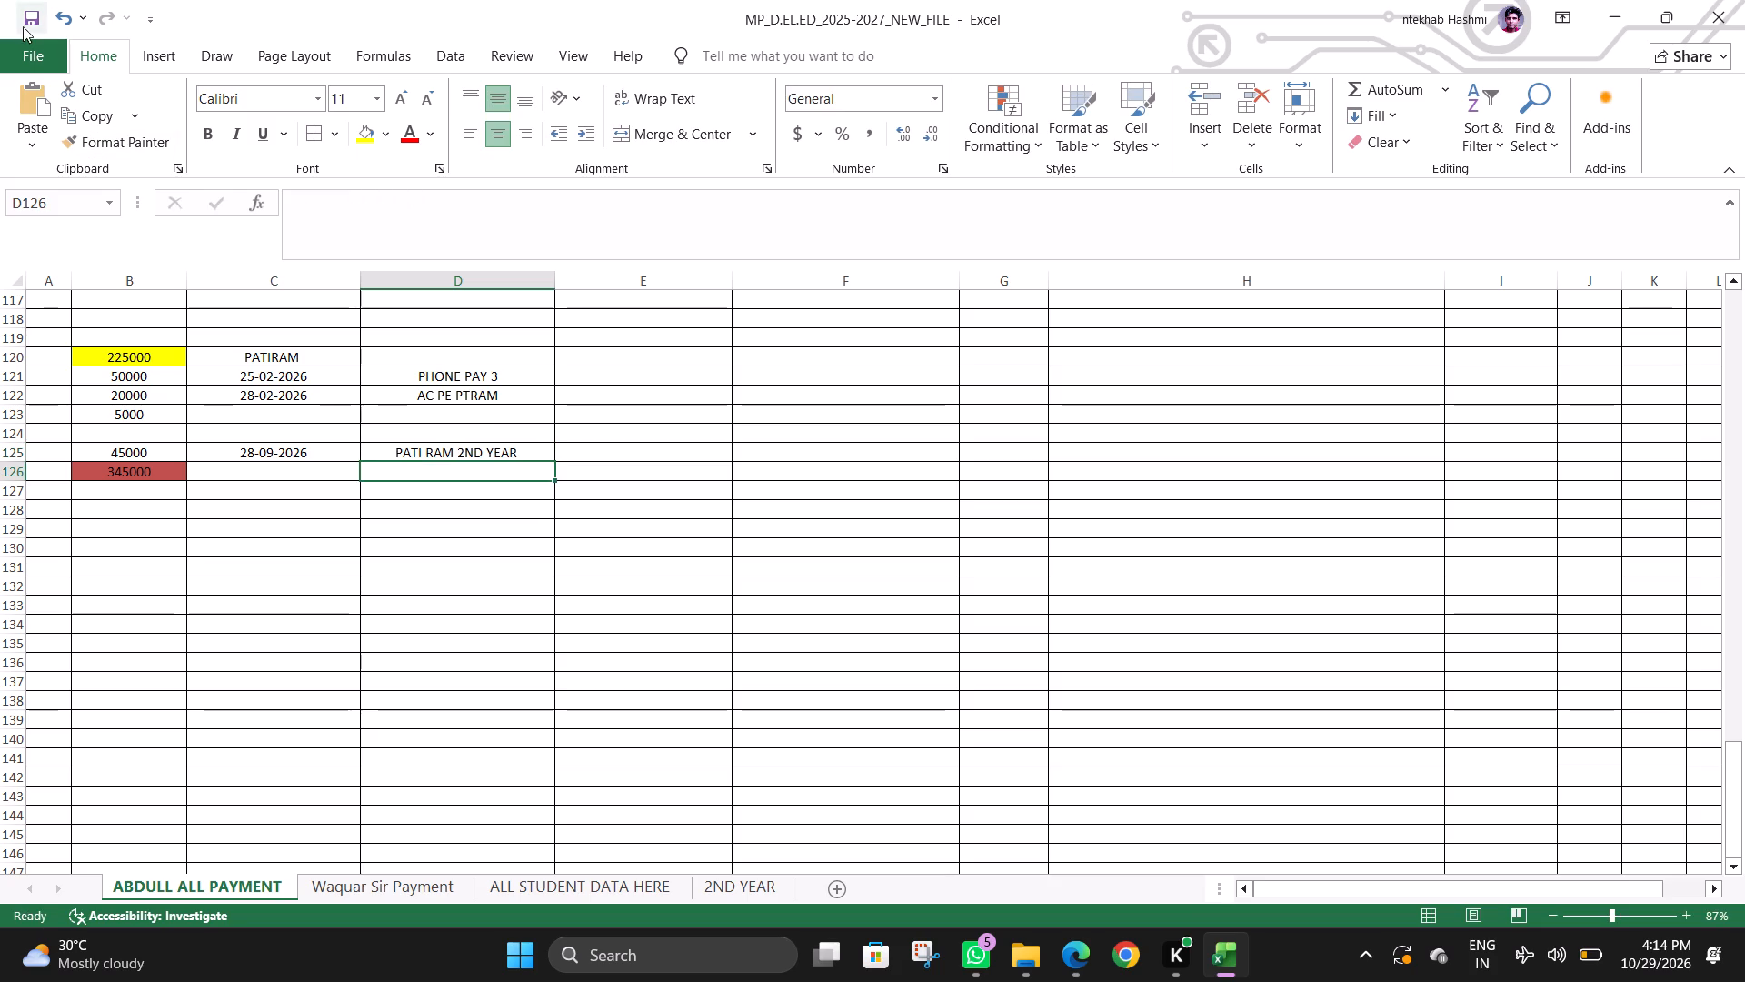
Save the workbook.
triple_click(30, 17)
Examine the column H amounts in rows 83 to 90 of the ALL STUDENT DATA HERE sheet.
left_click(558, 886)
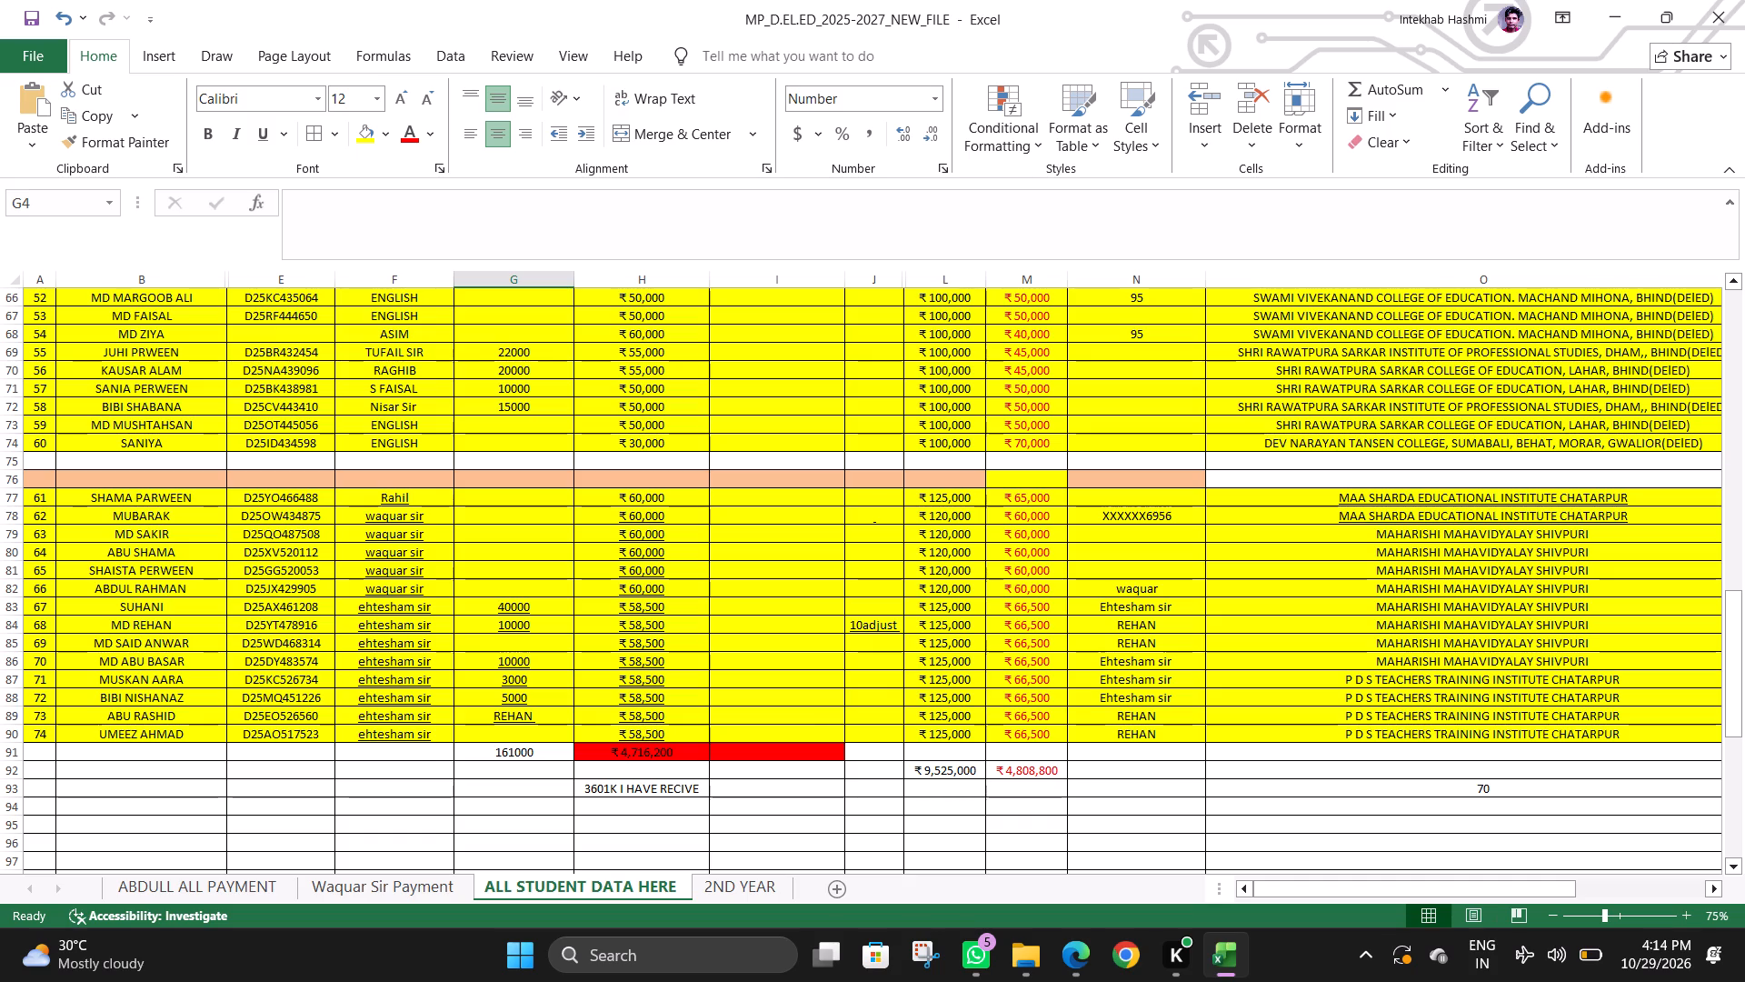
left_click(655, 607)
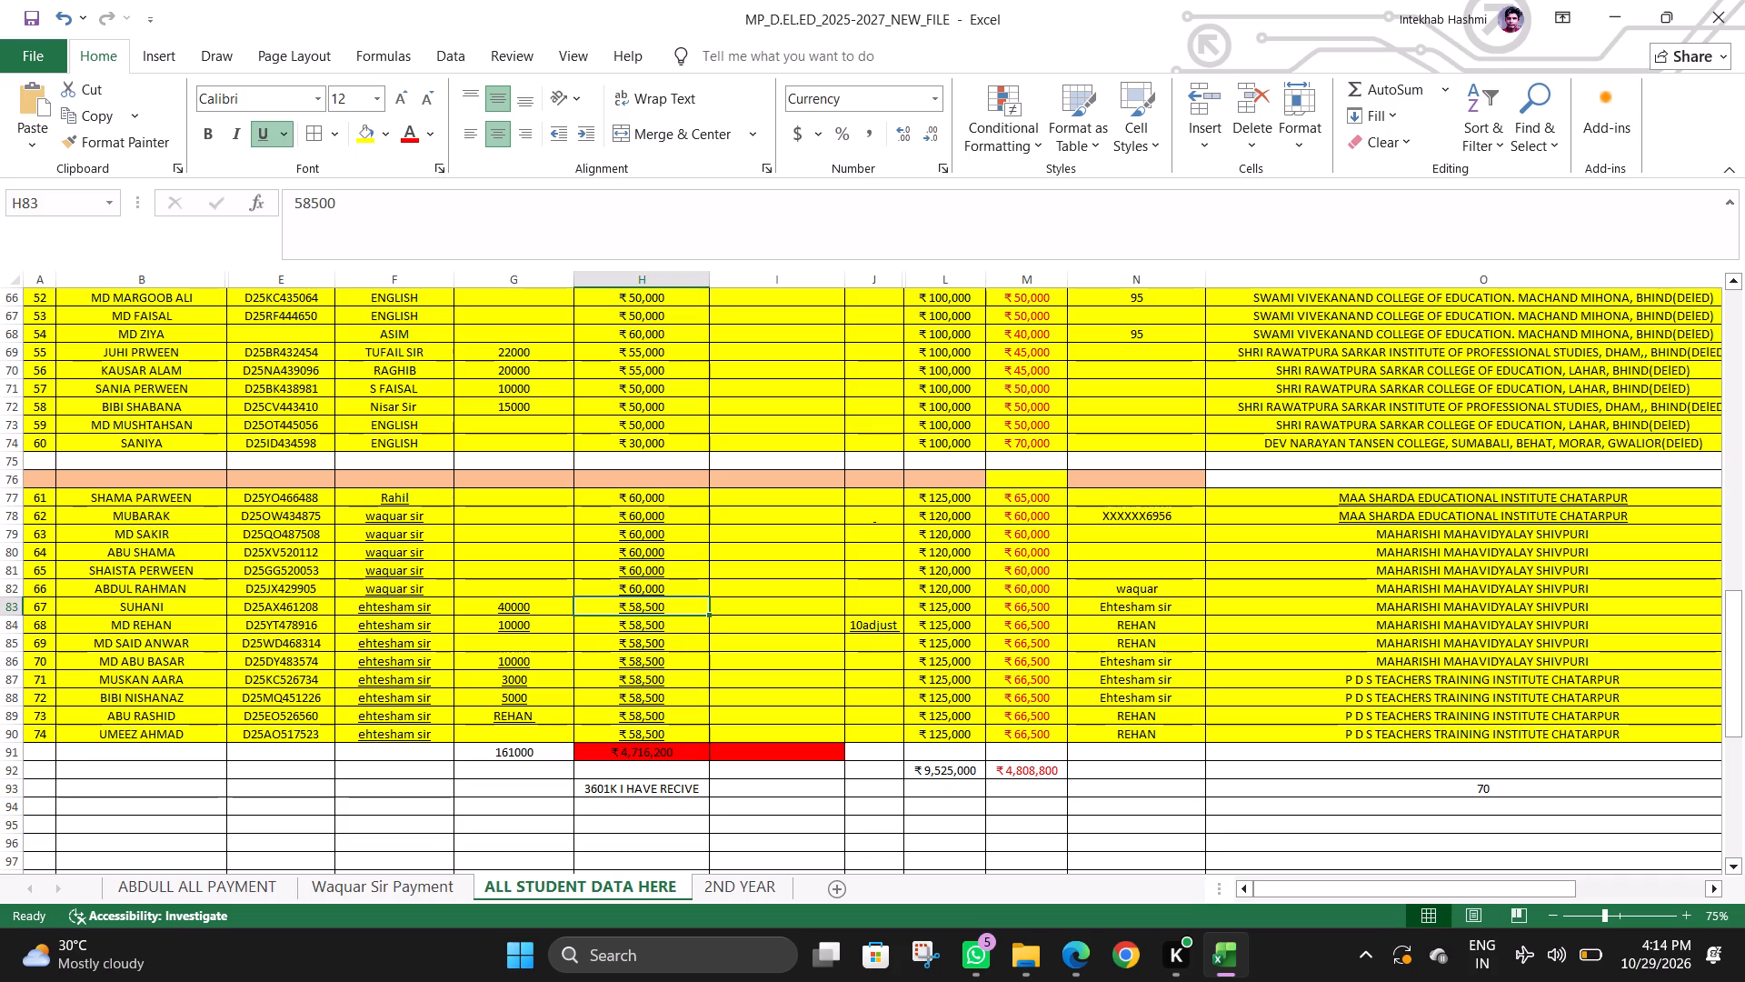
key("Down")
key("Down")
key("Down")
key("Down")
key("Down")
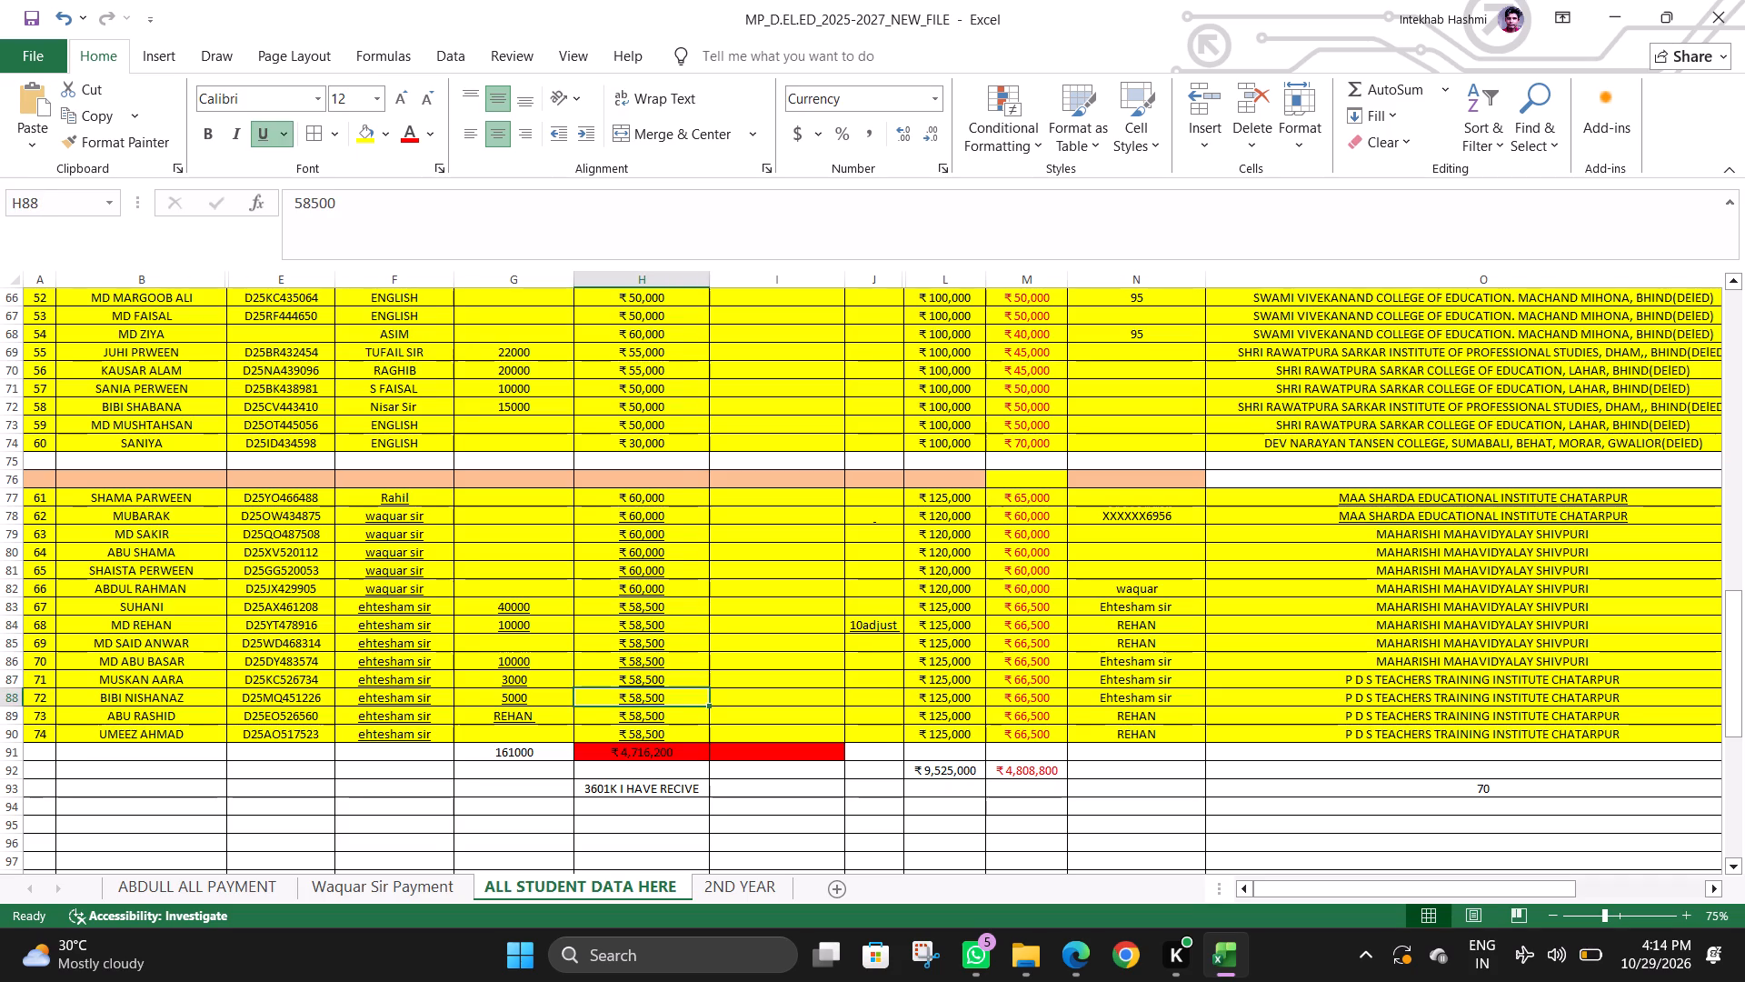
key("Down")
key("Down")
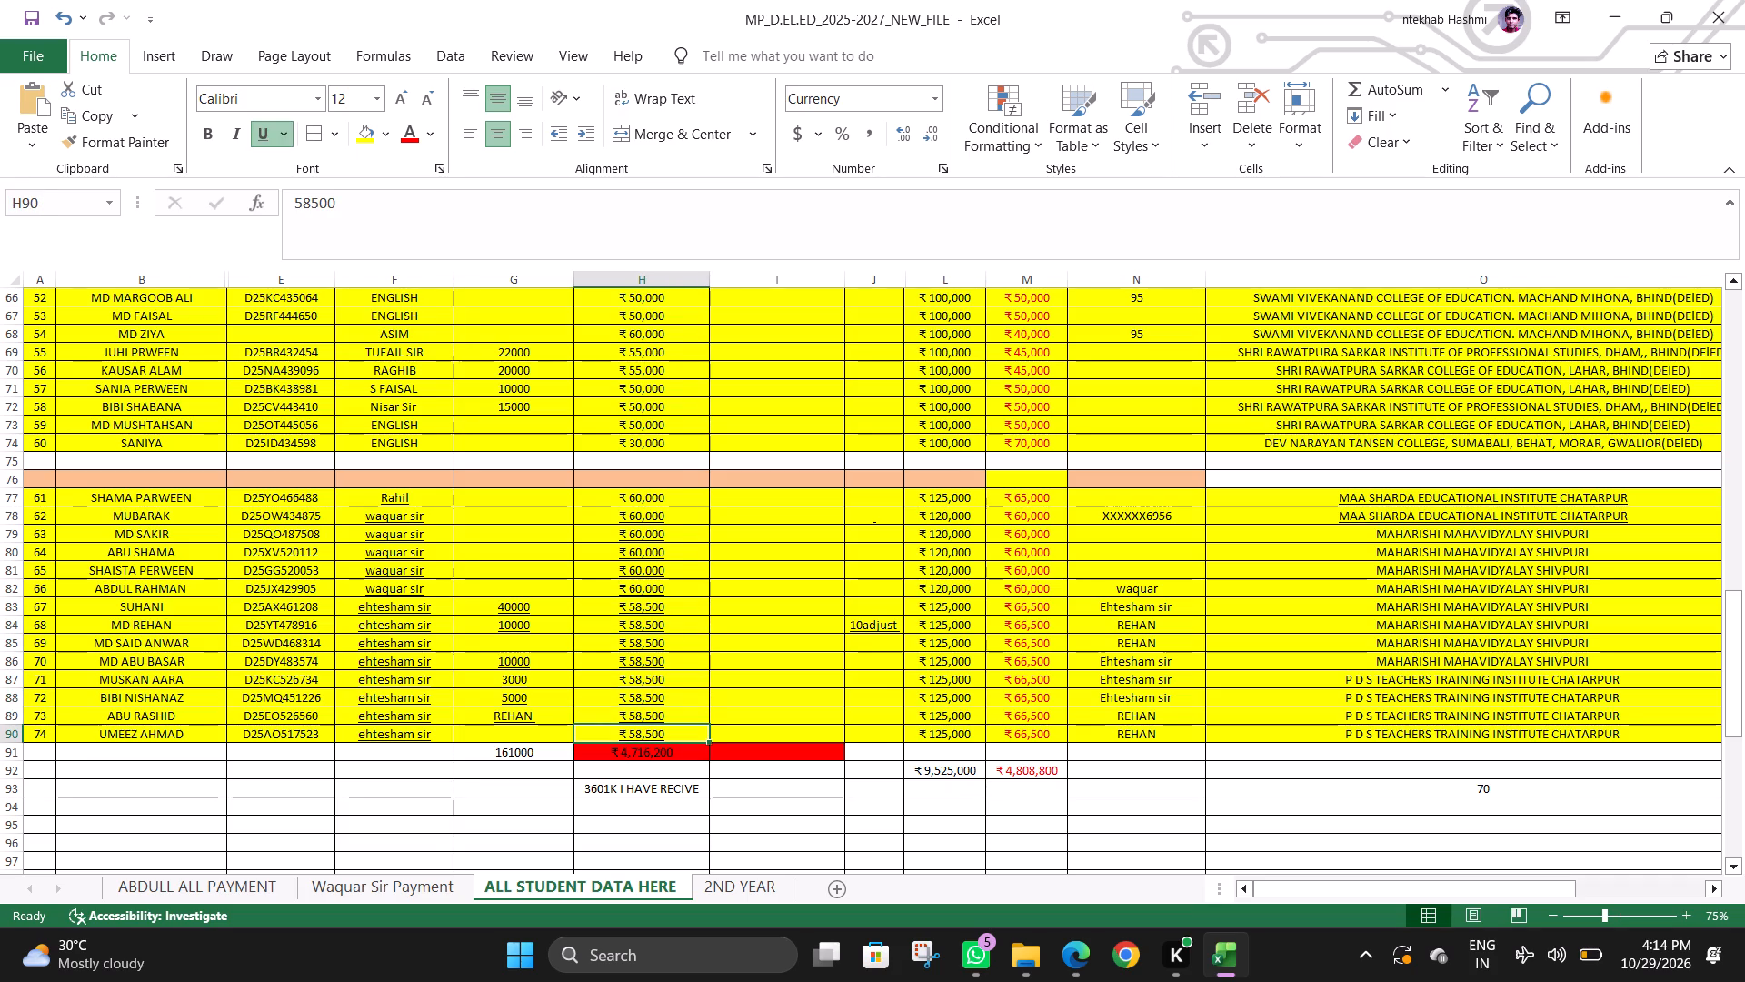
left_click(759, 648)
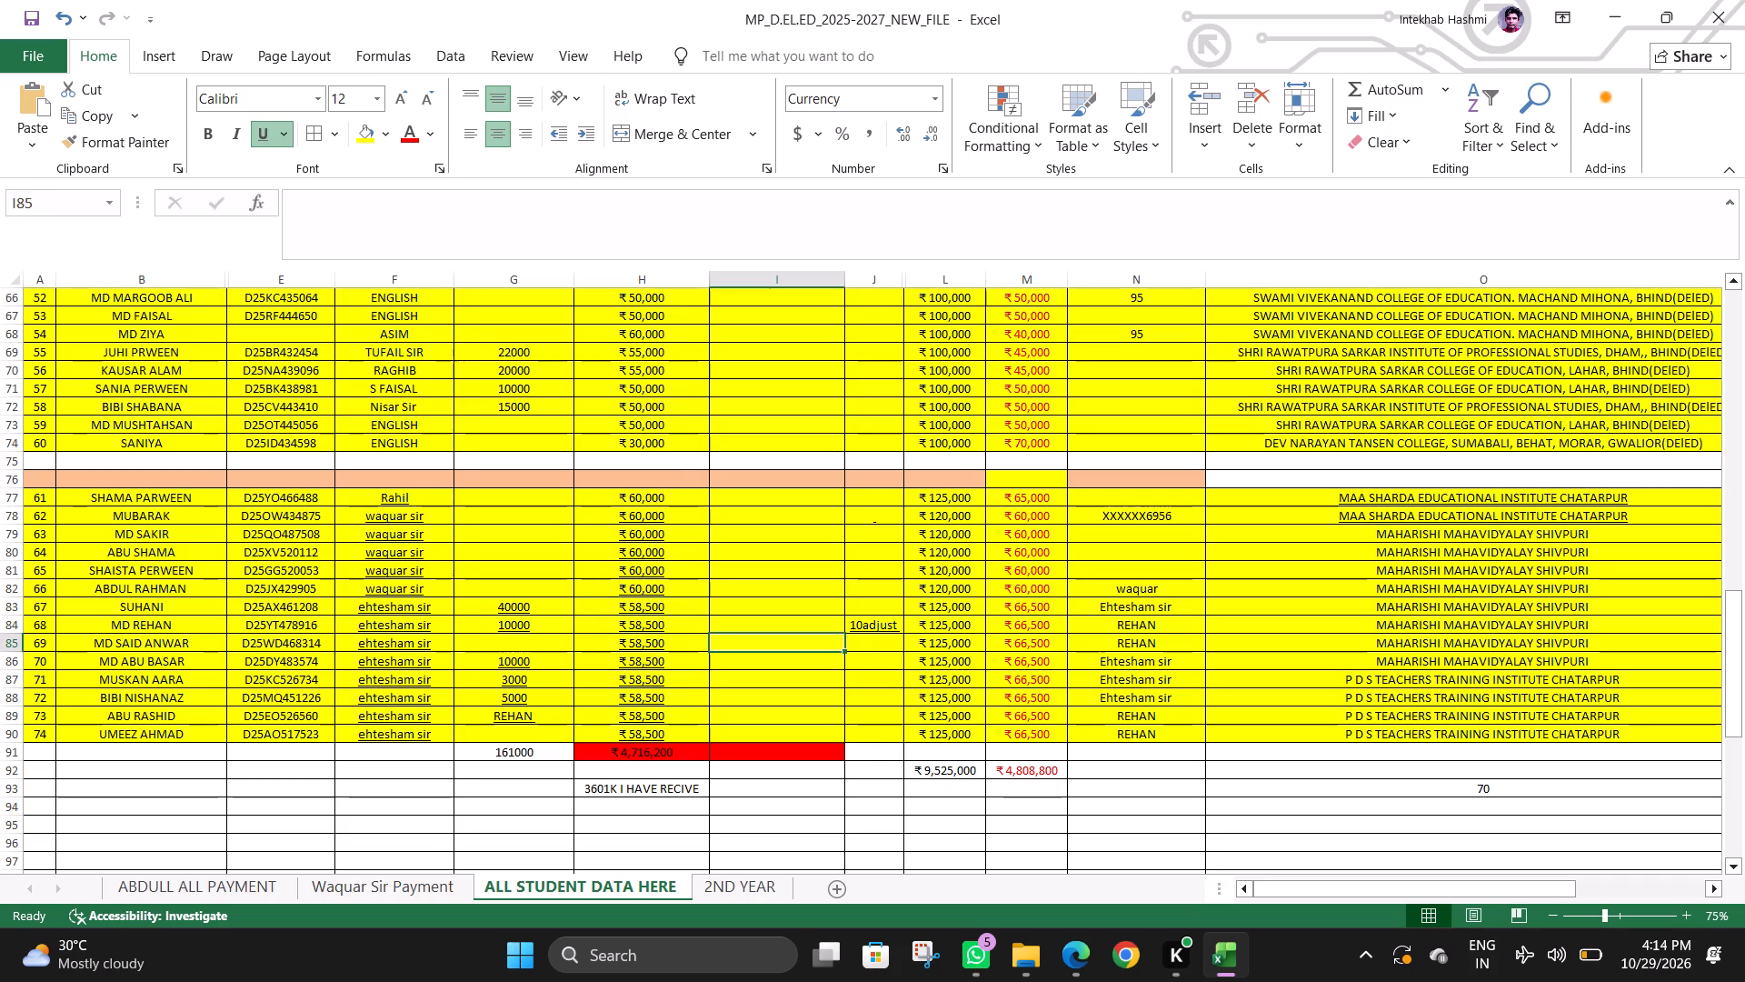
left_click(650, 607)
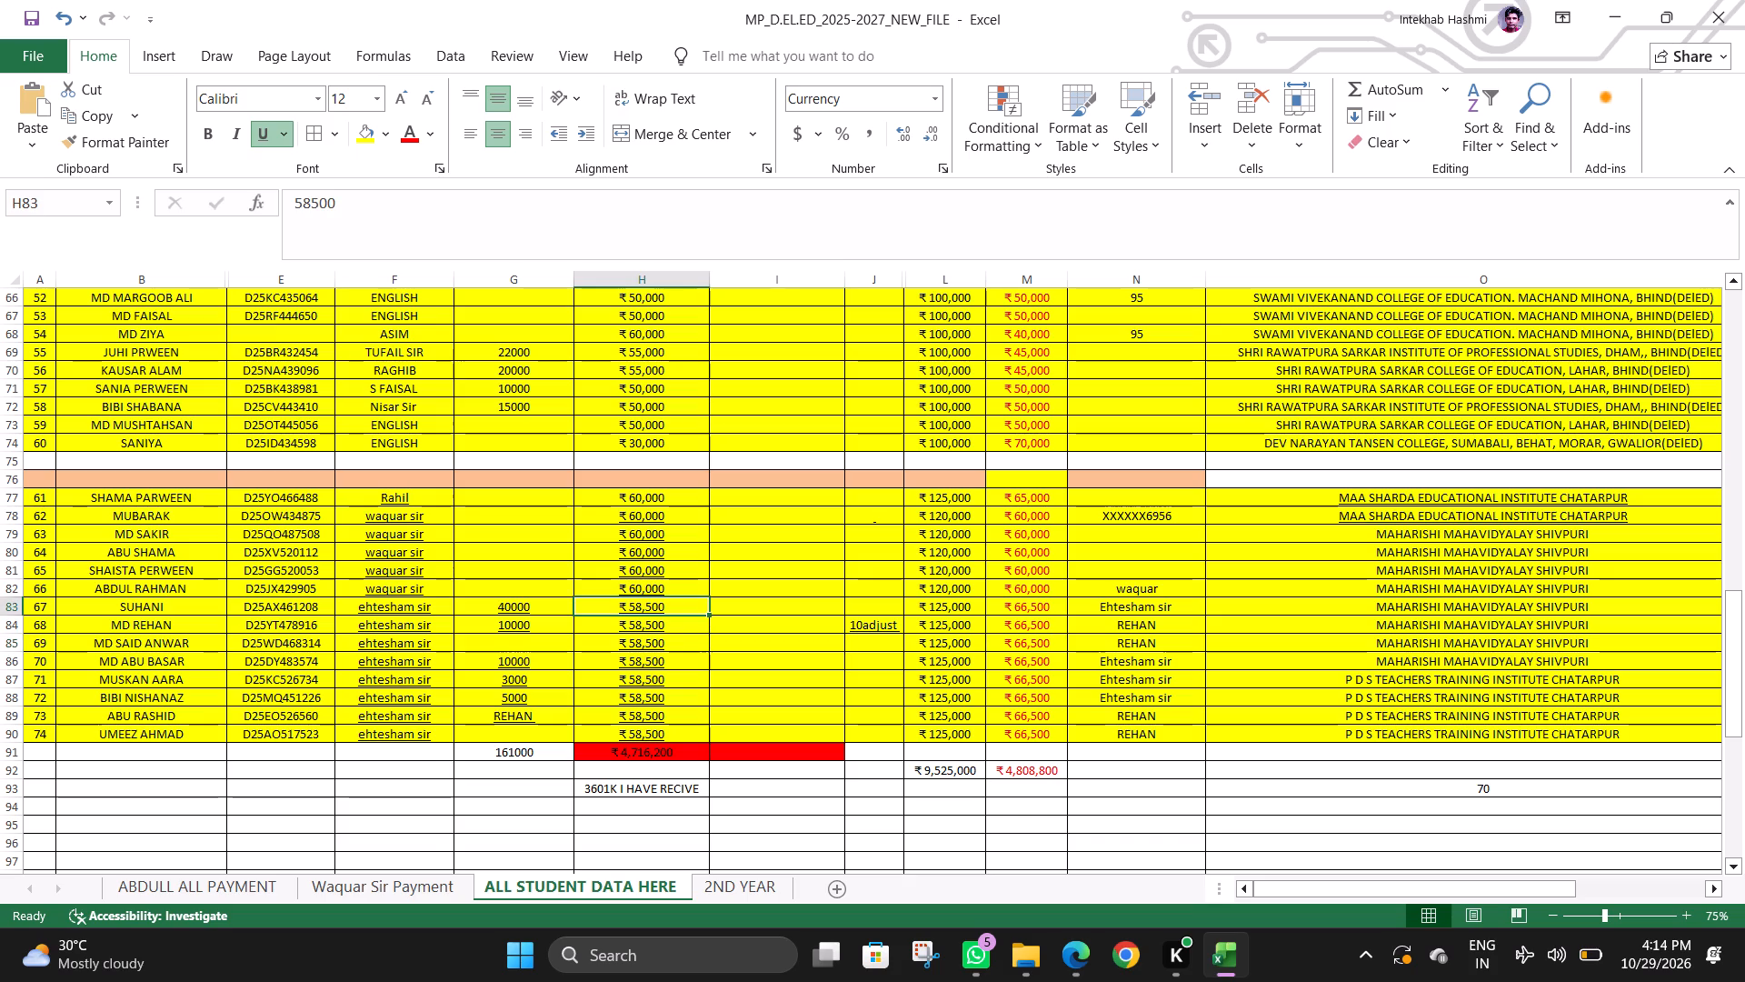
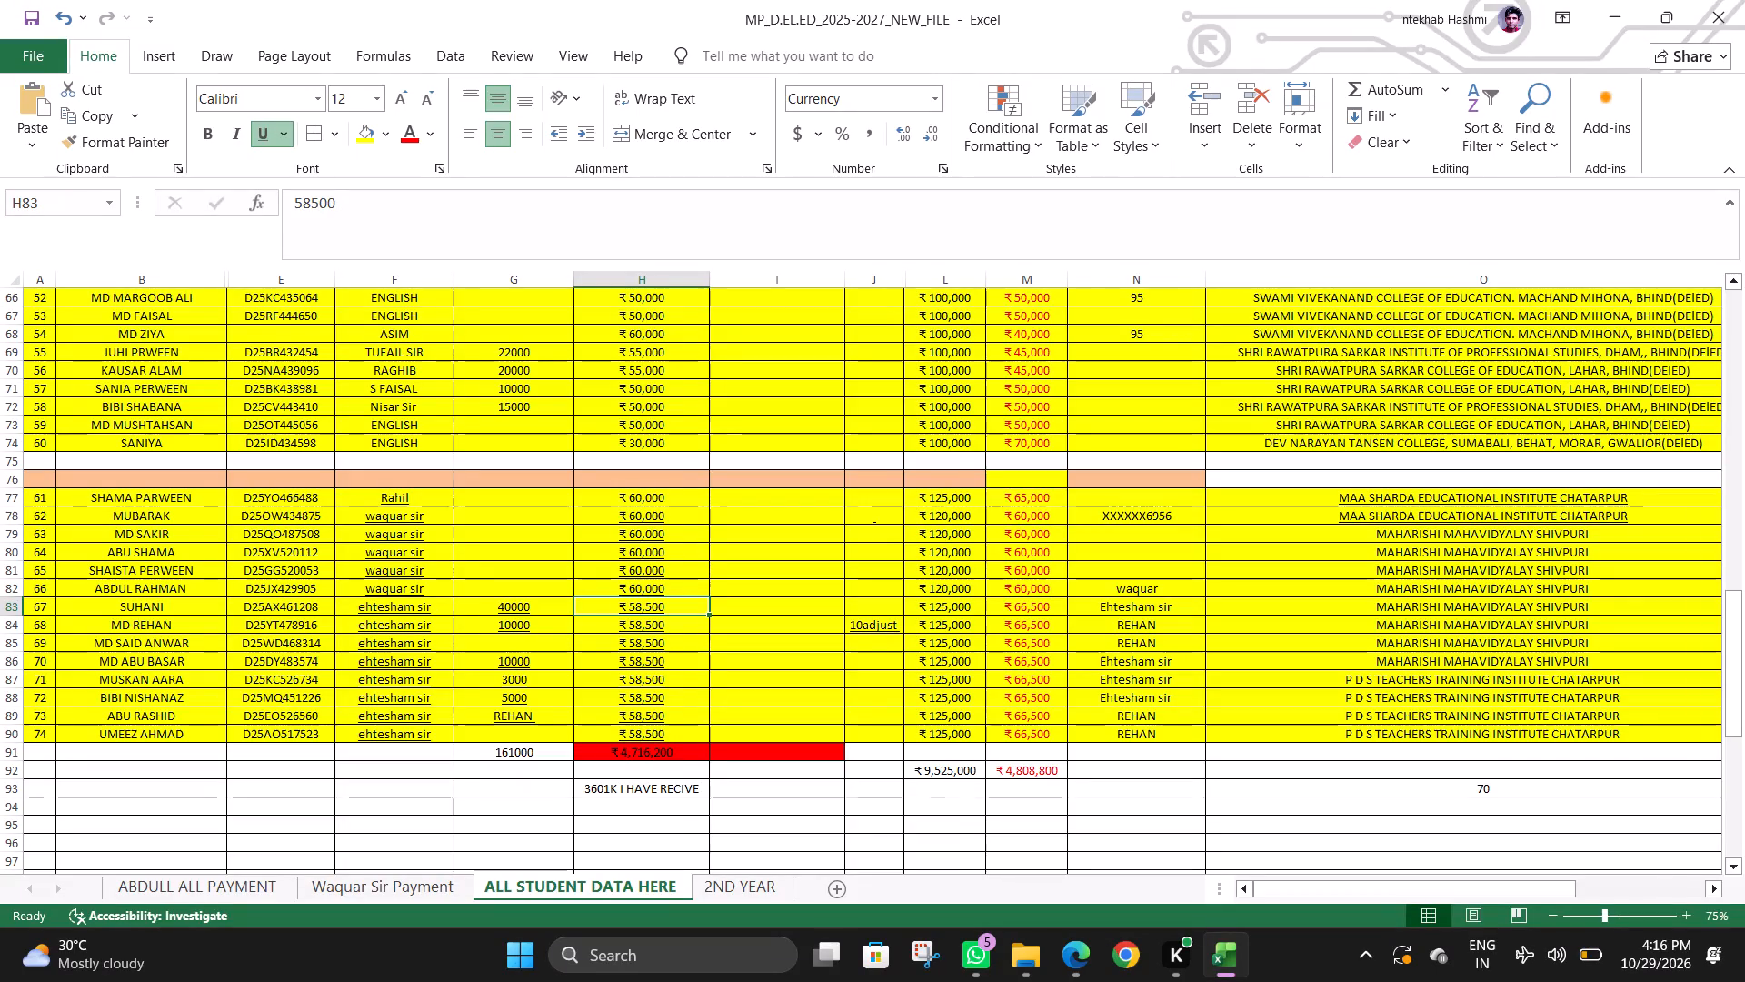
Examine the 2ND INSTALLMENT amounts in G83 to G88 and the column total formula in G91.
left_click(544, 610)
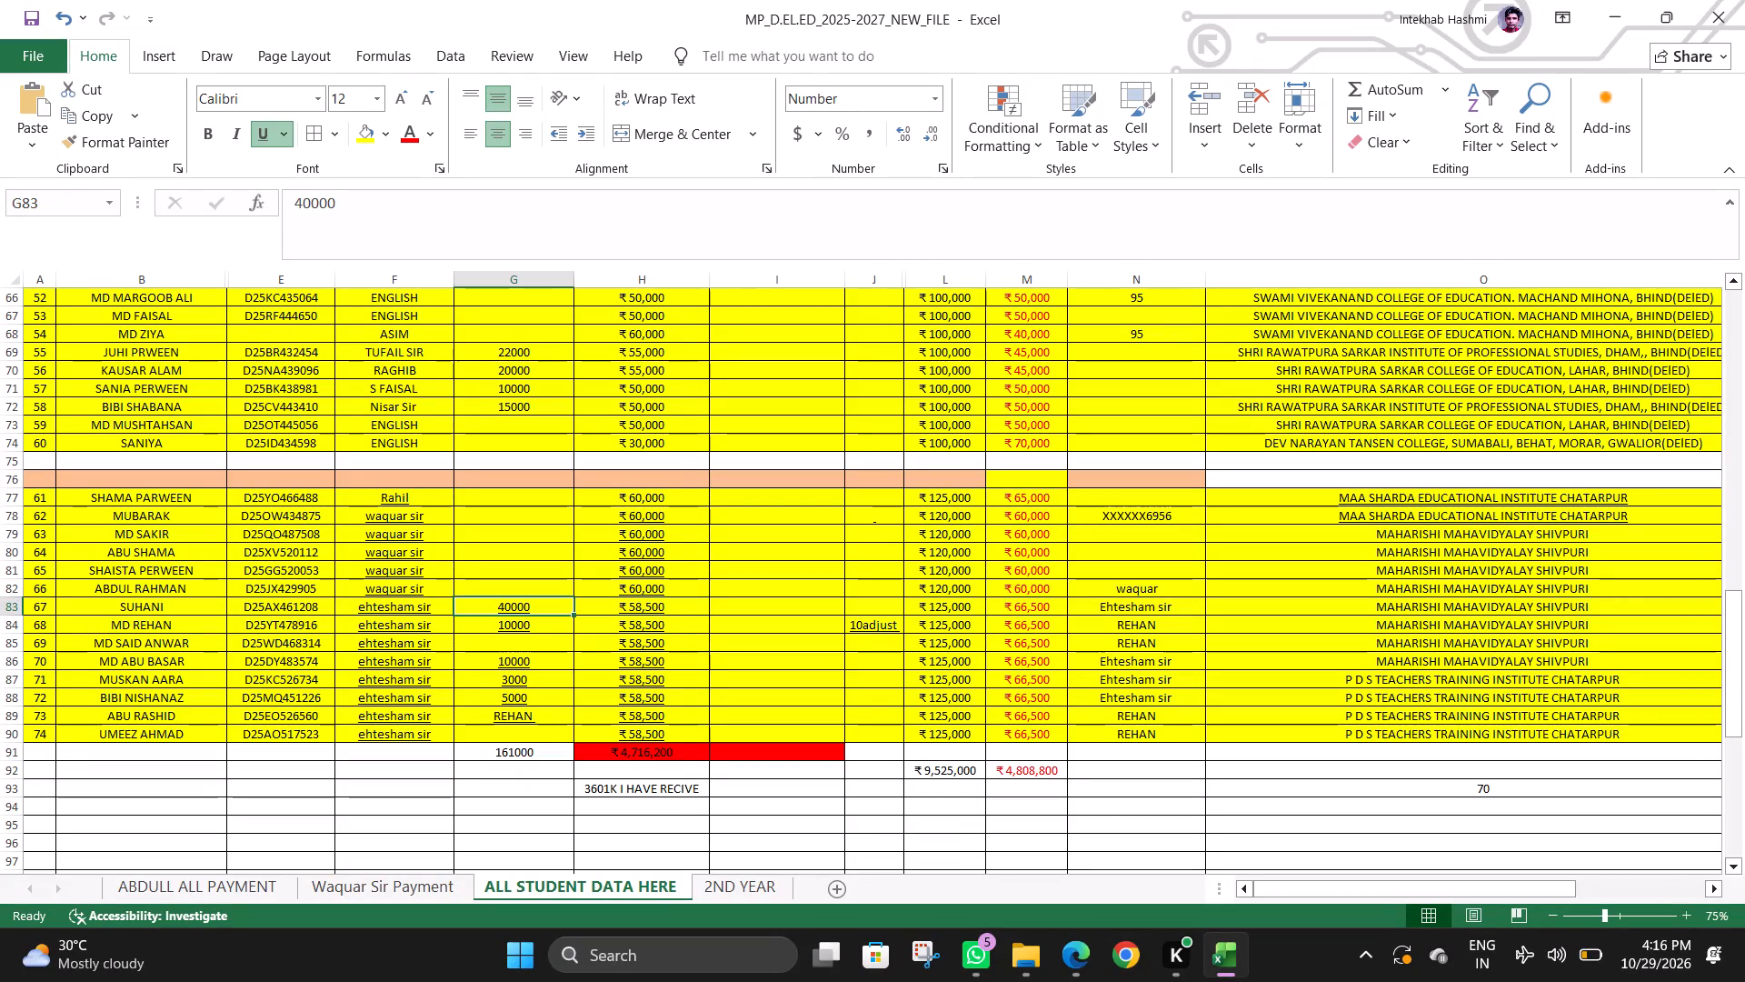
left_click(696, 604)
left_click(743, 611)
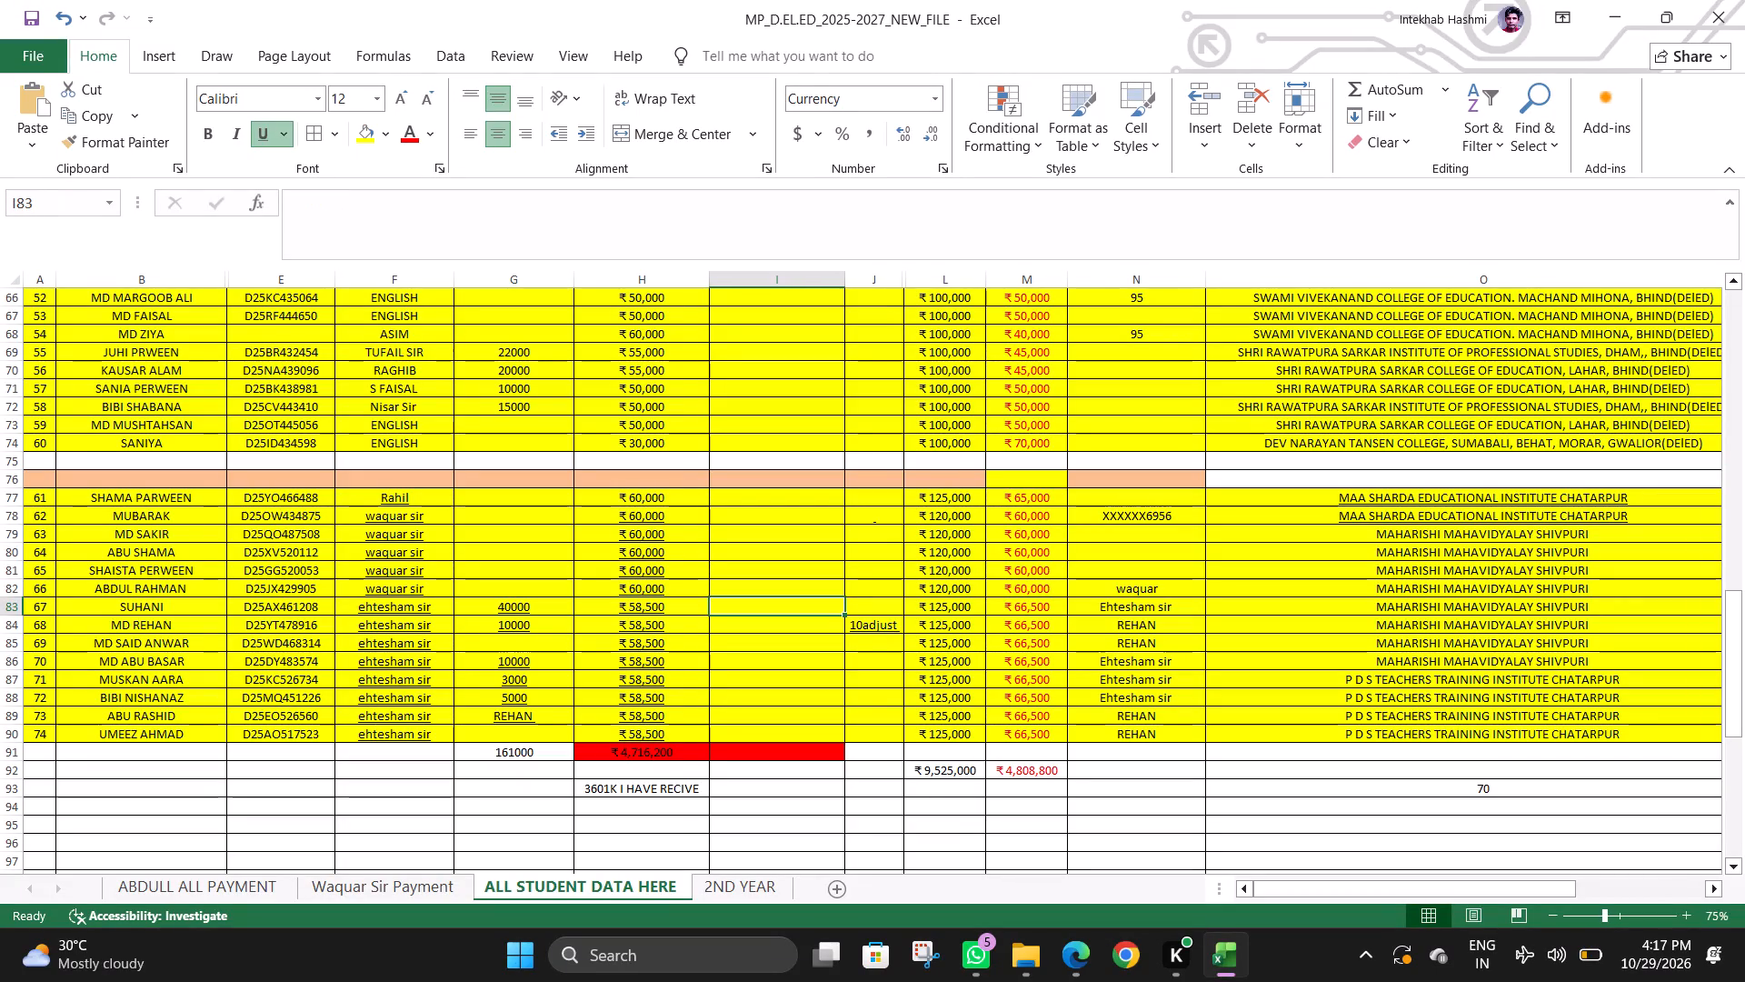
left_click(525, 603)
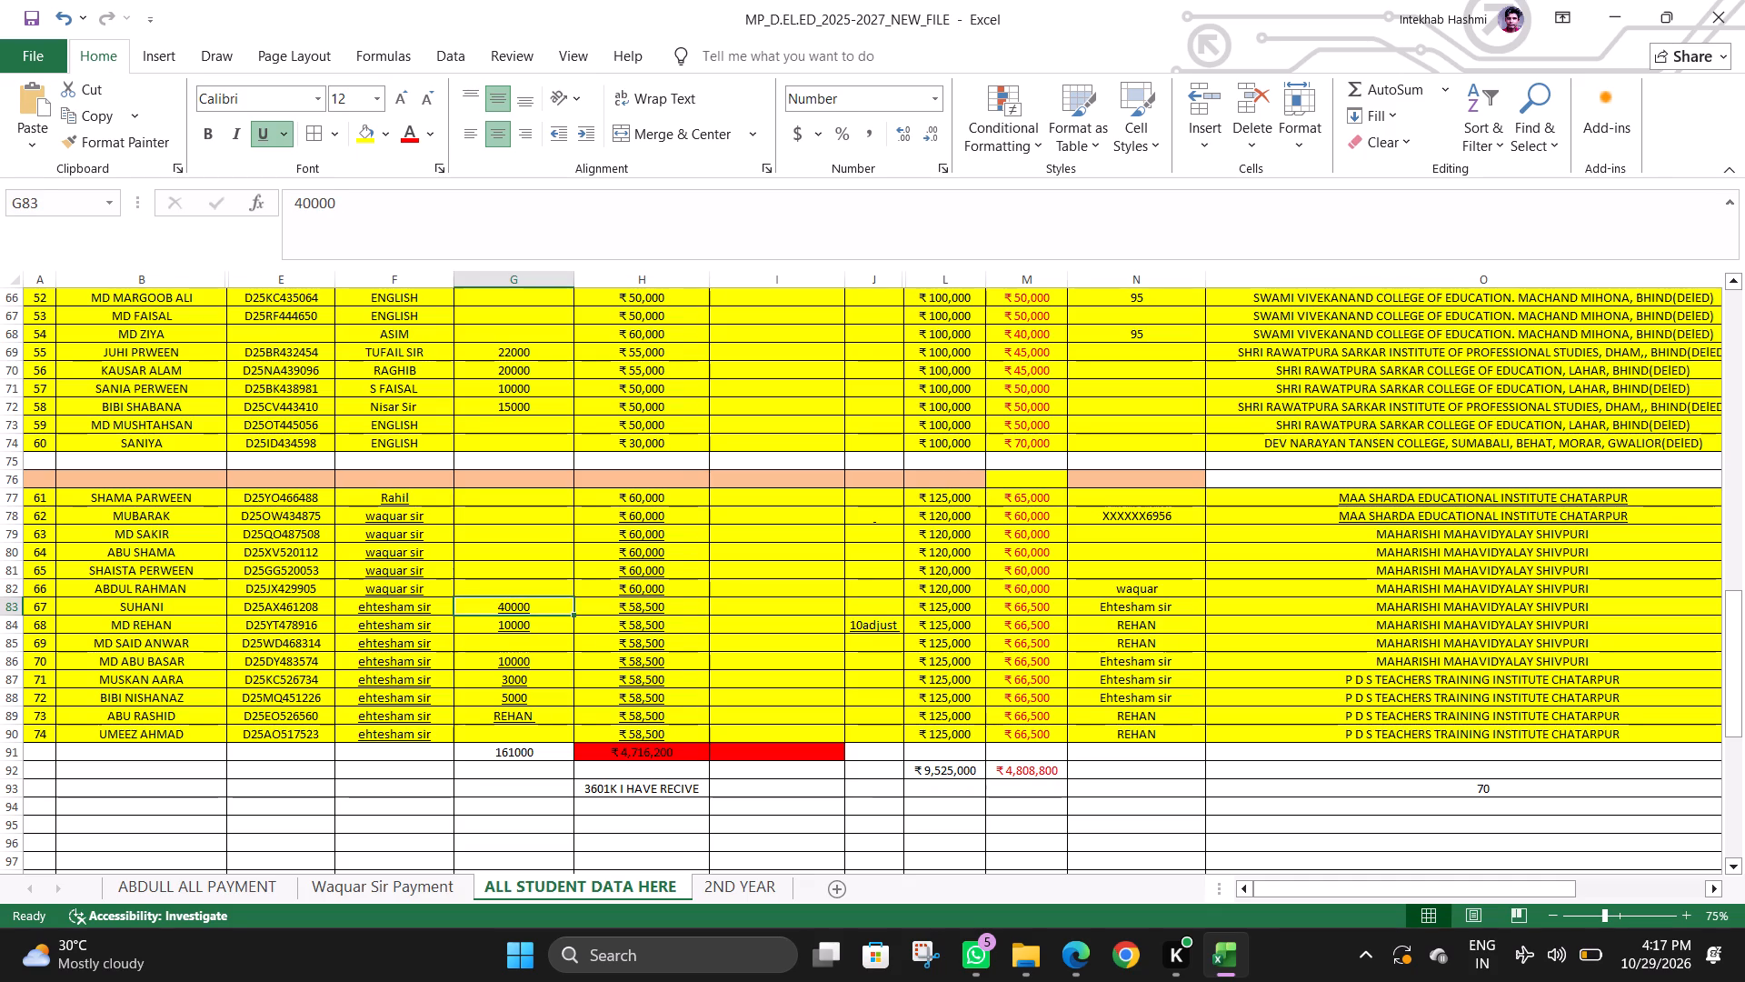
left_click(527, 624)
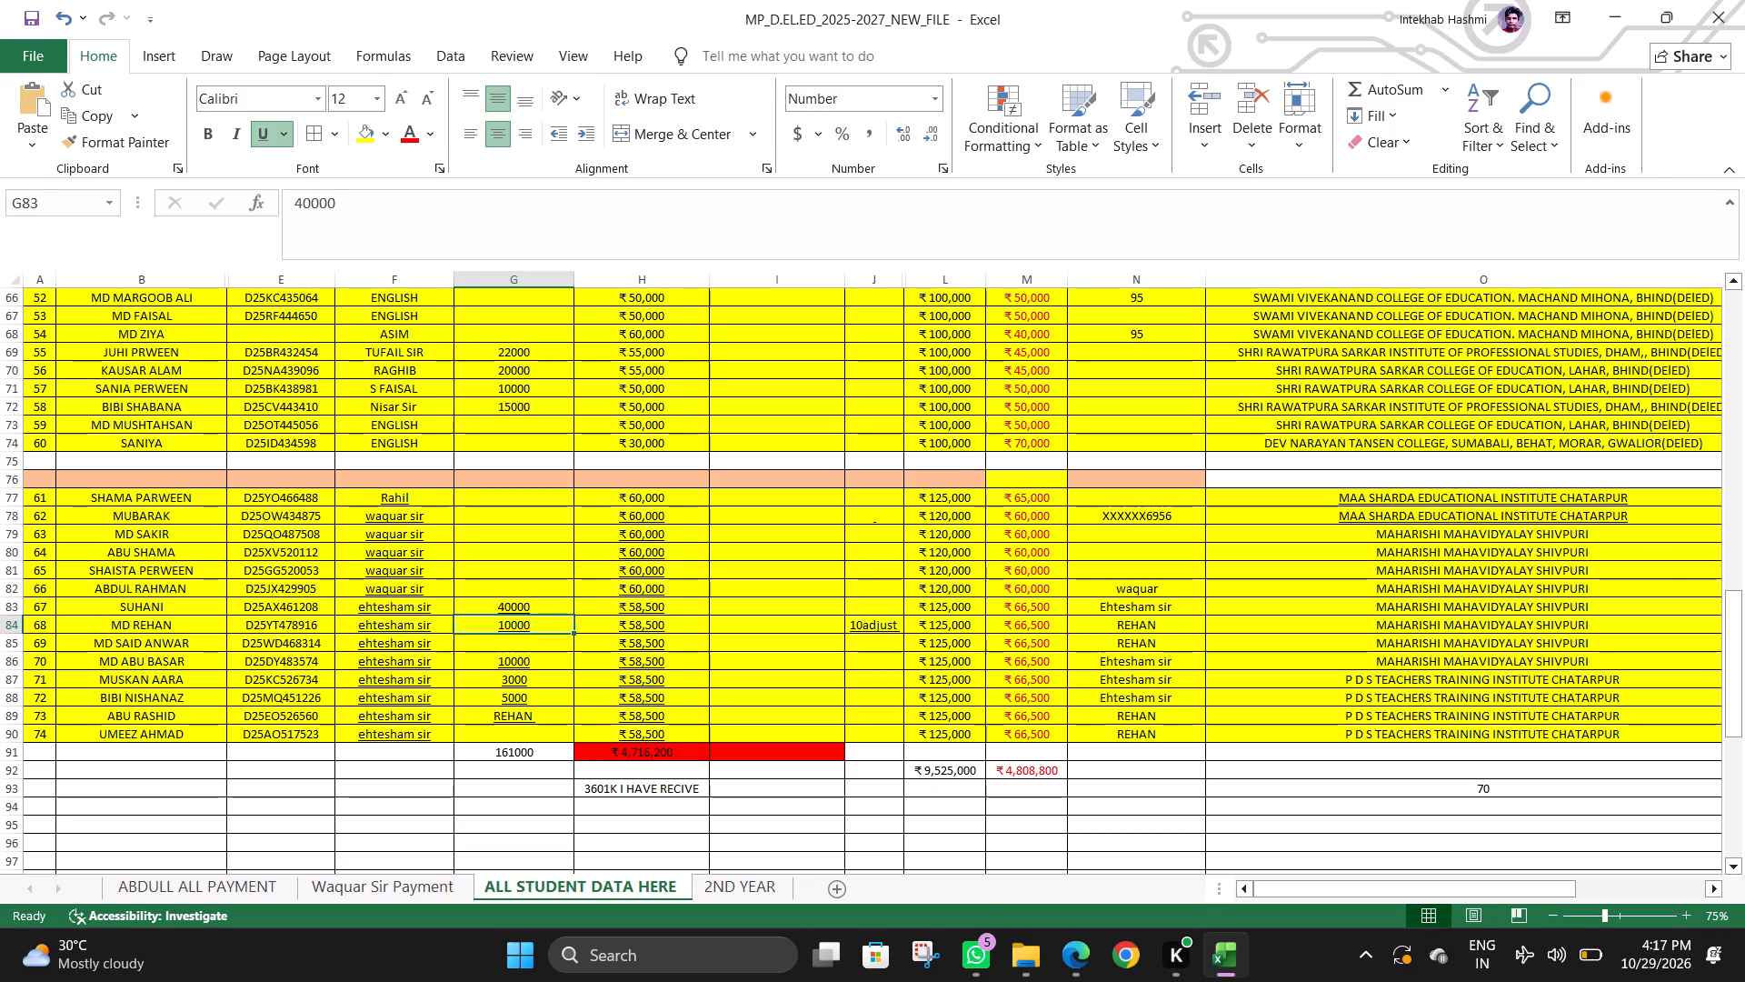
left_click(527, 666)
left_click(512, 685)
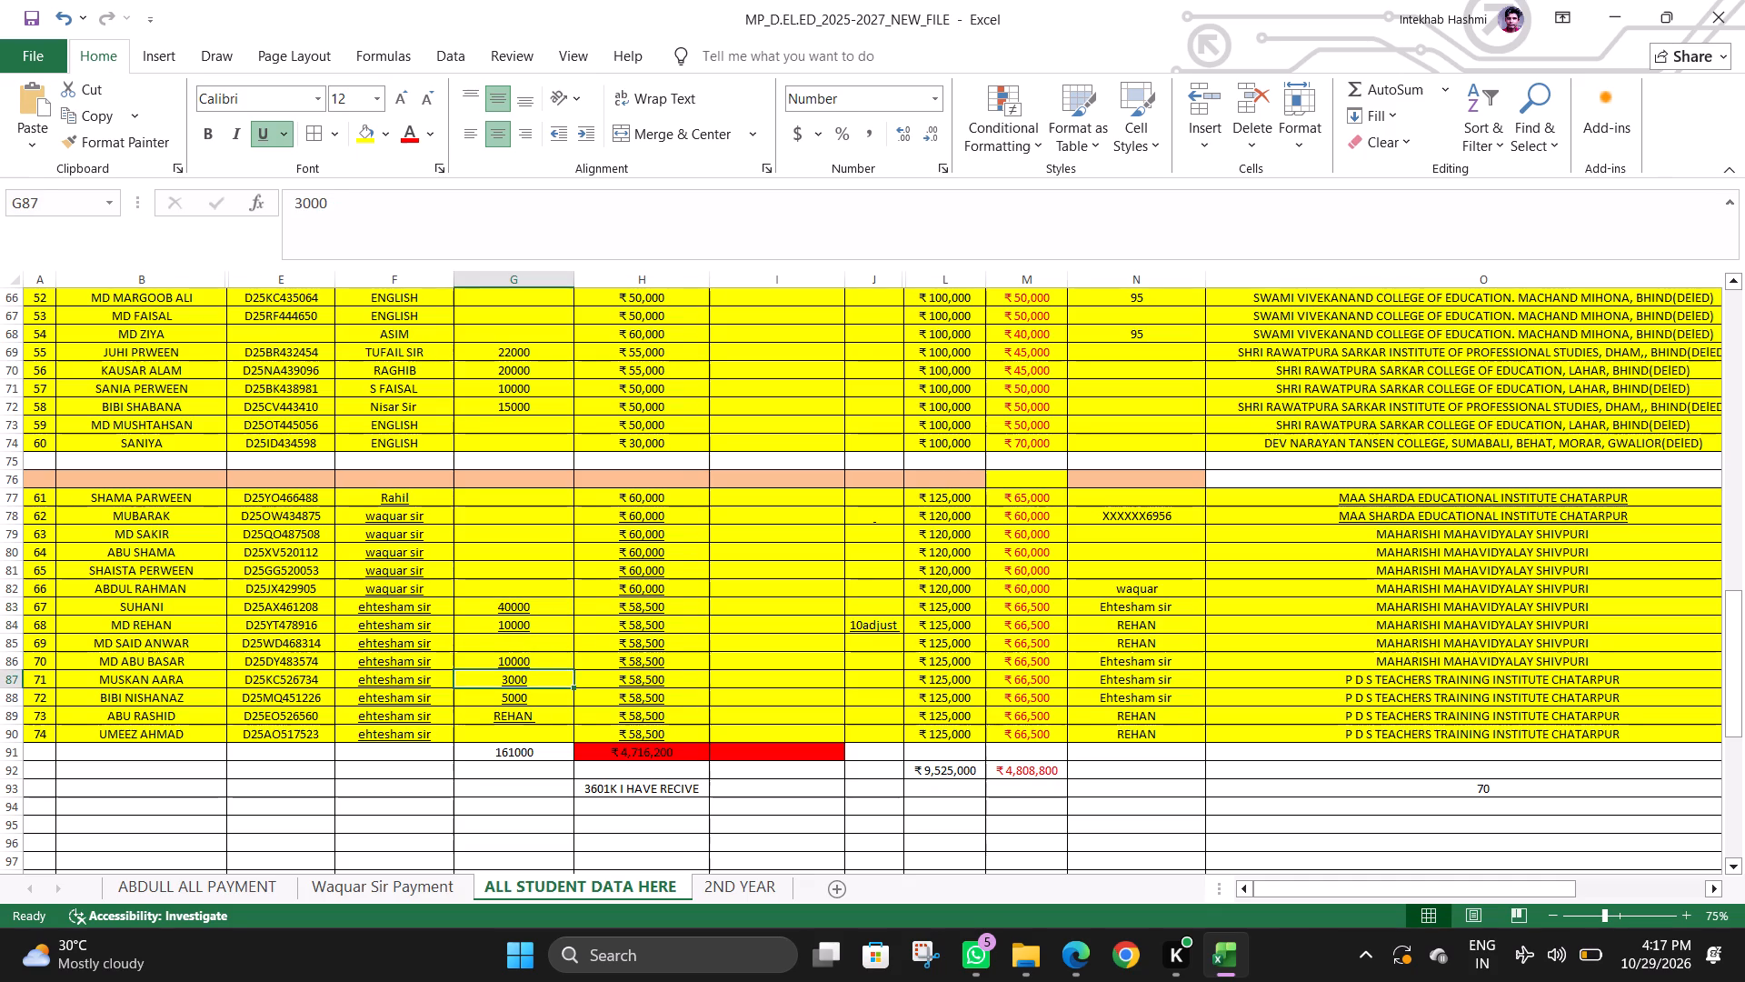
left_click(508, 702)
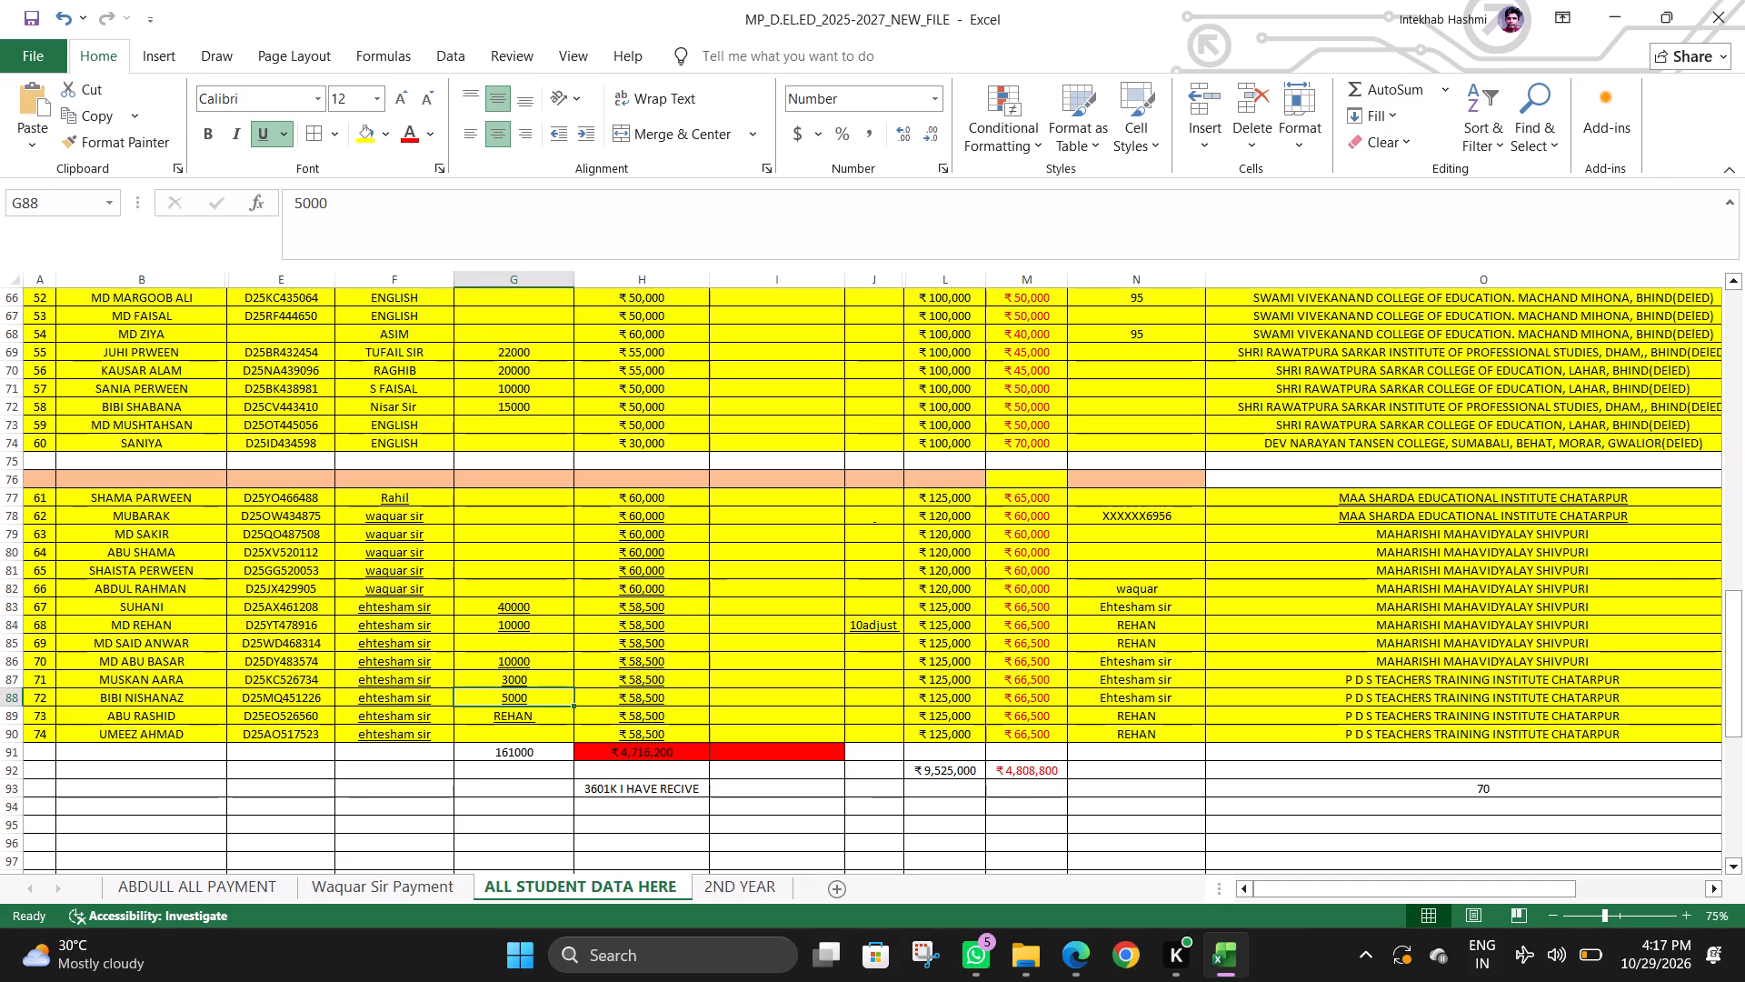
left_click(491, 757)
Examine the 2ND YEAR column I entries from the first student row down to the last student group.
scroll(703, 573, "up", 9)
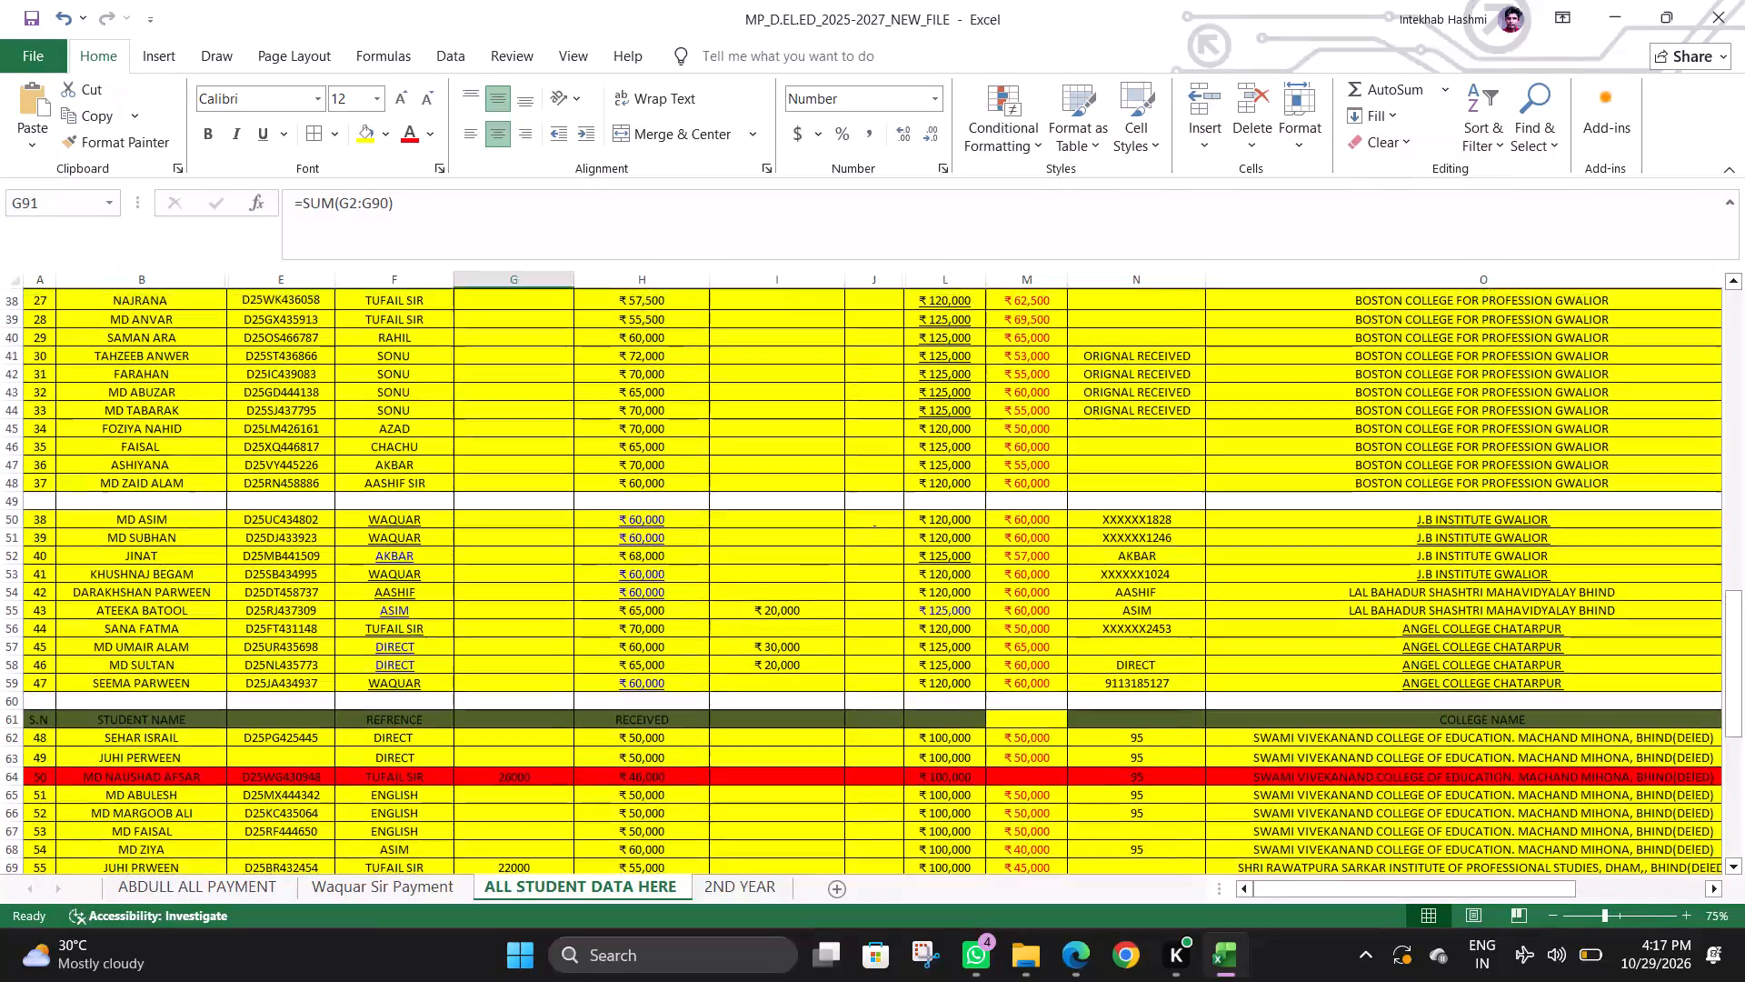
scroll(703, 573, "up", 8)
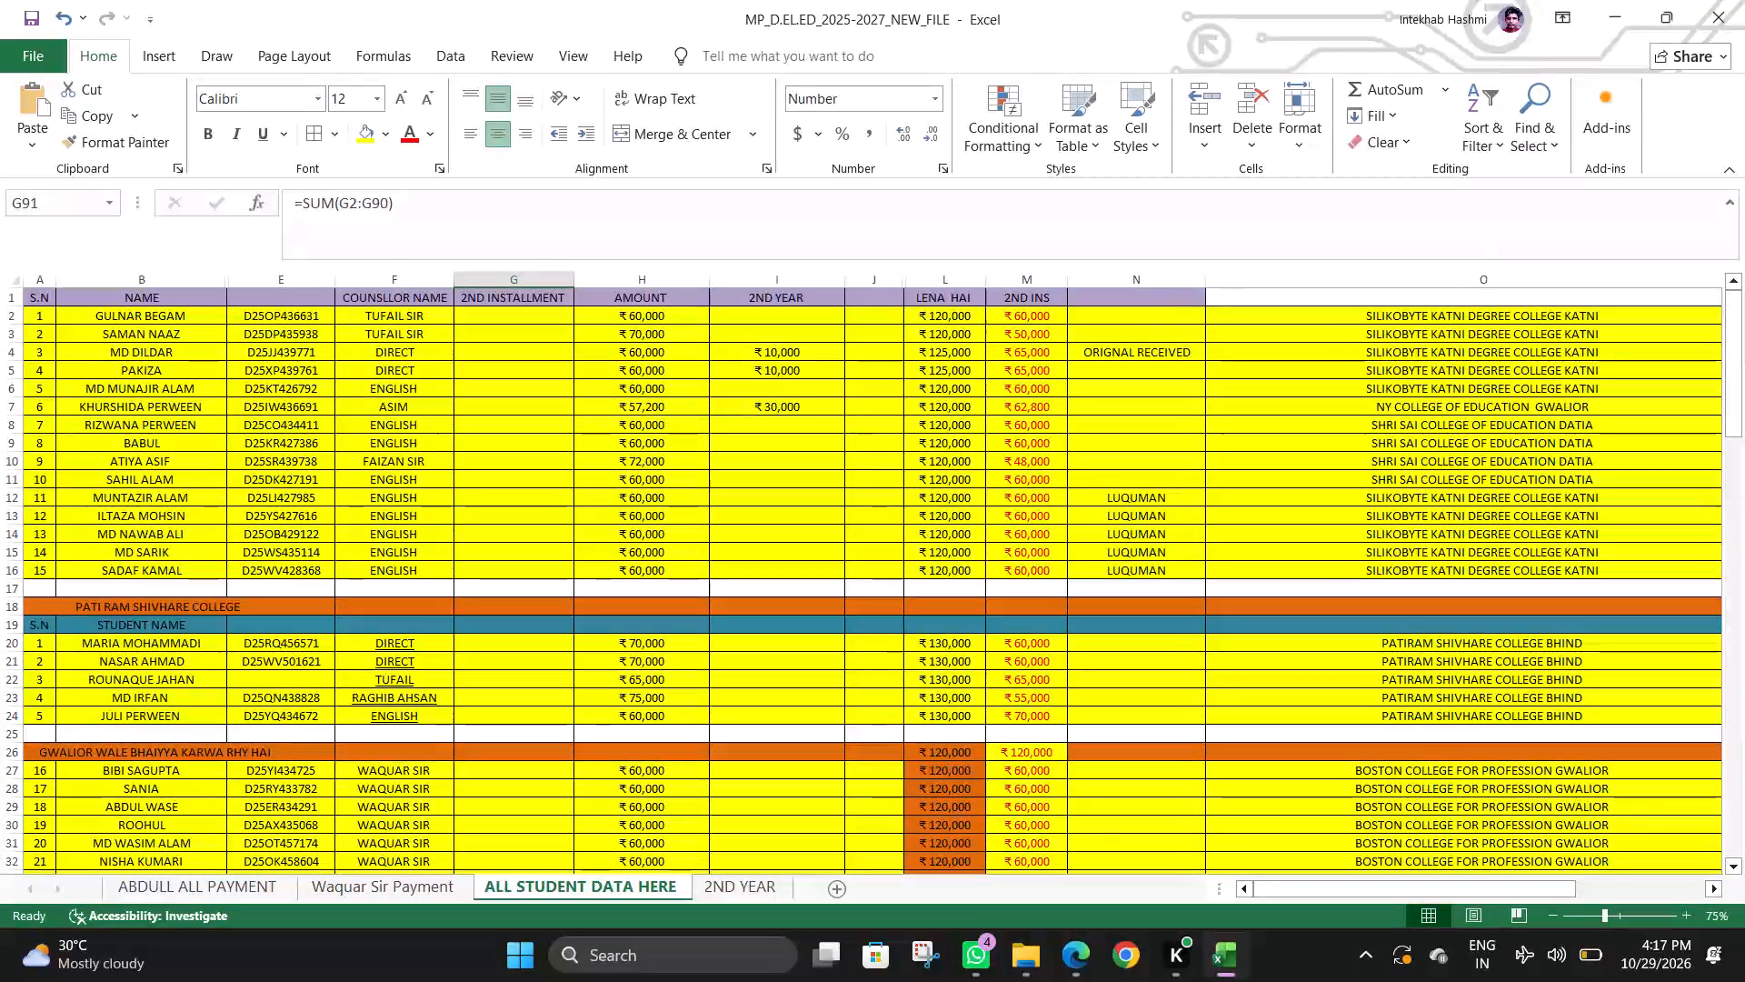
left_click(775, 316)
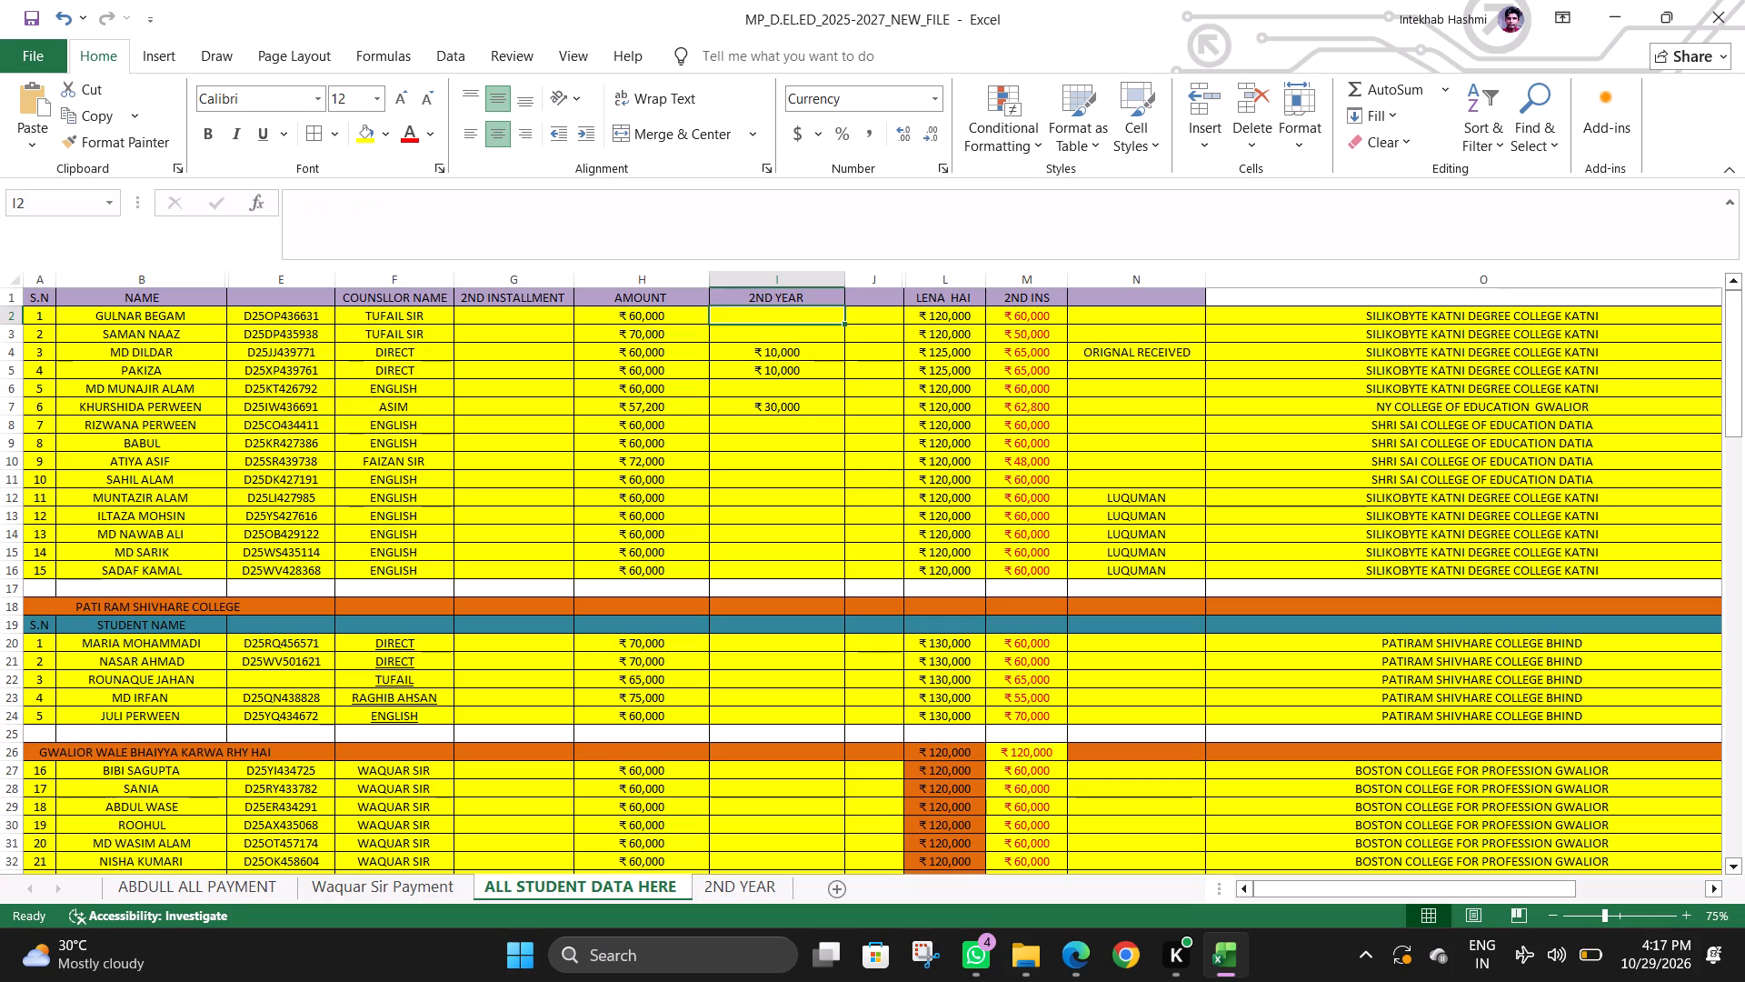
scroll(775, 316, "down", 4)
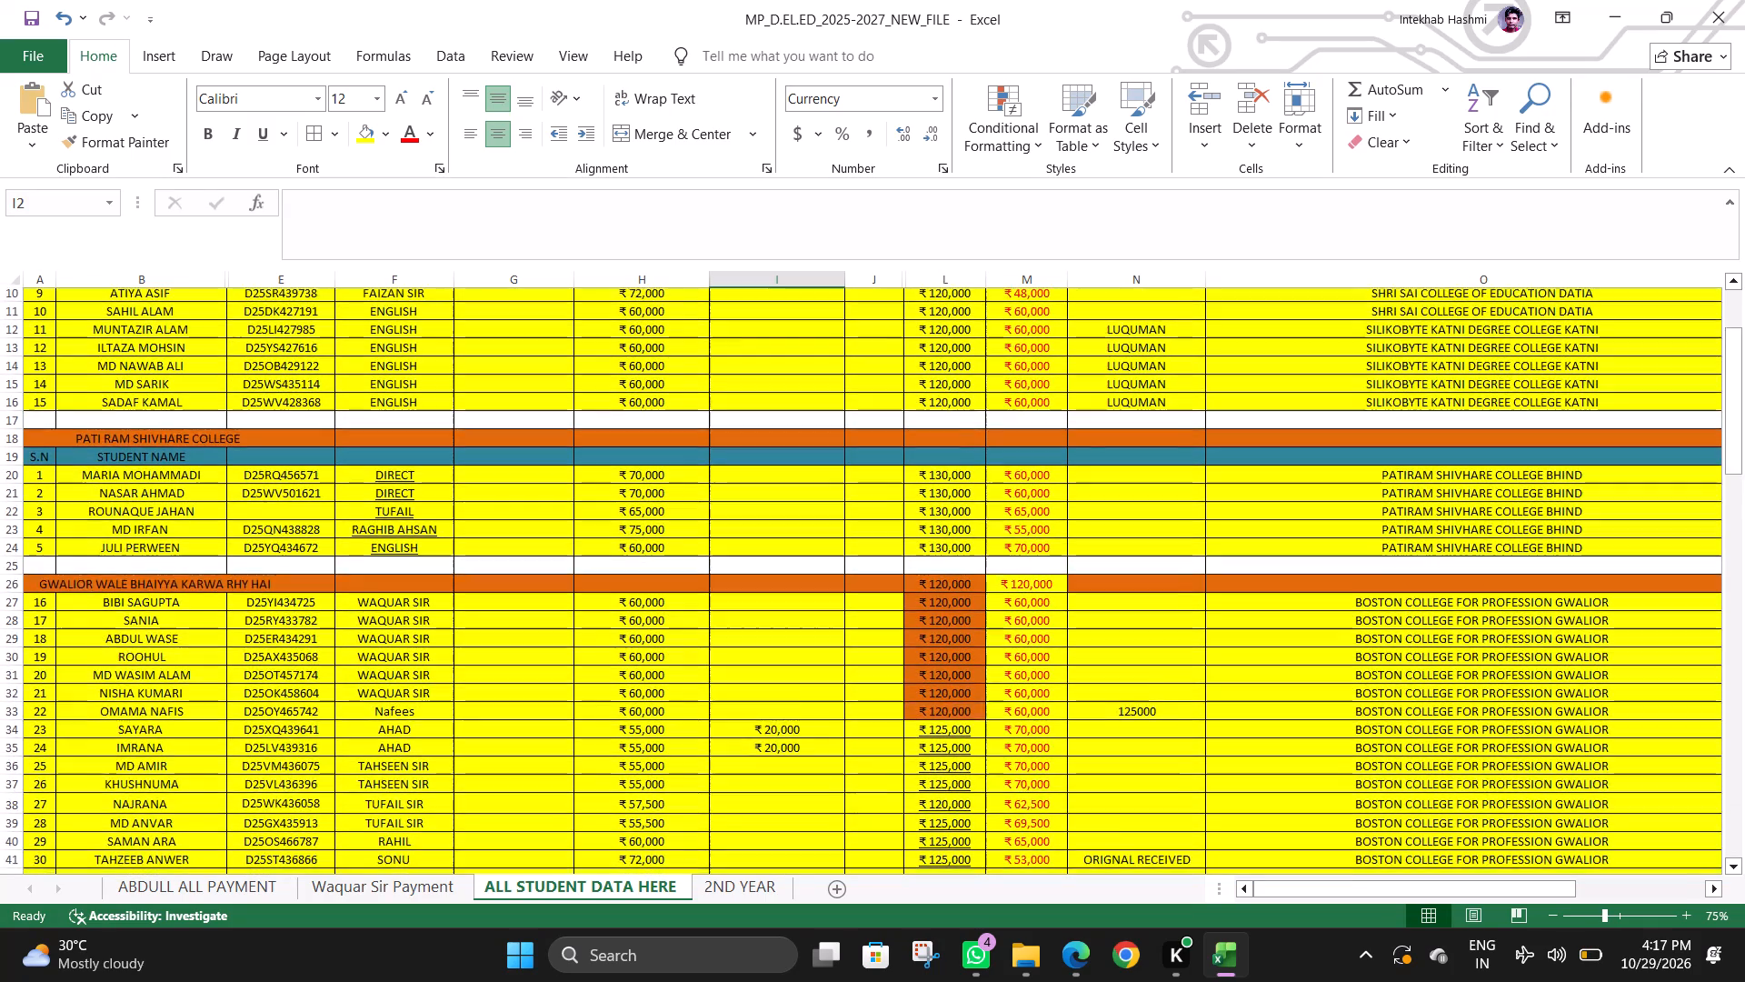
scroll(775, 316, "down", 1)
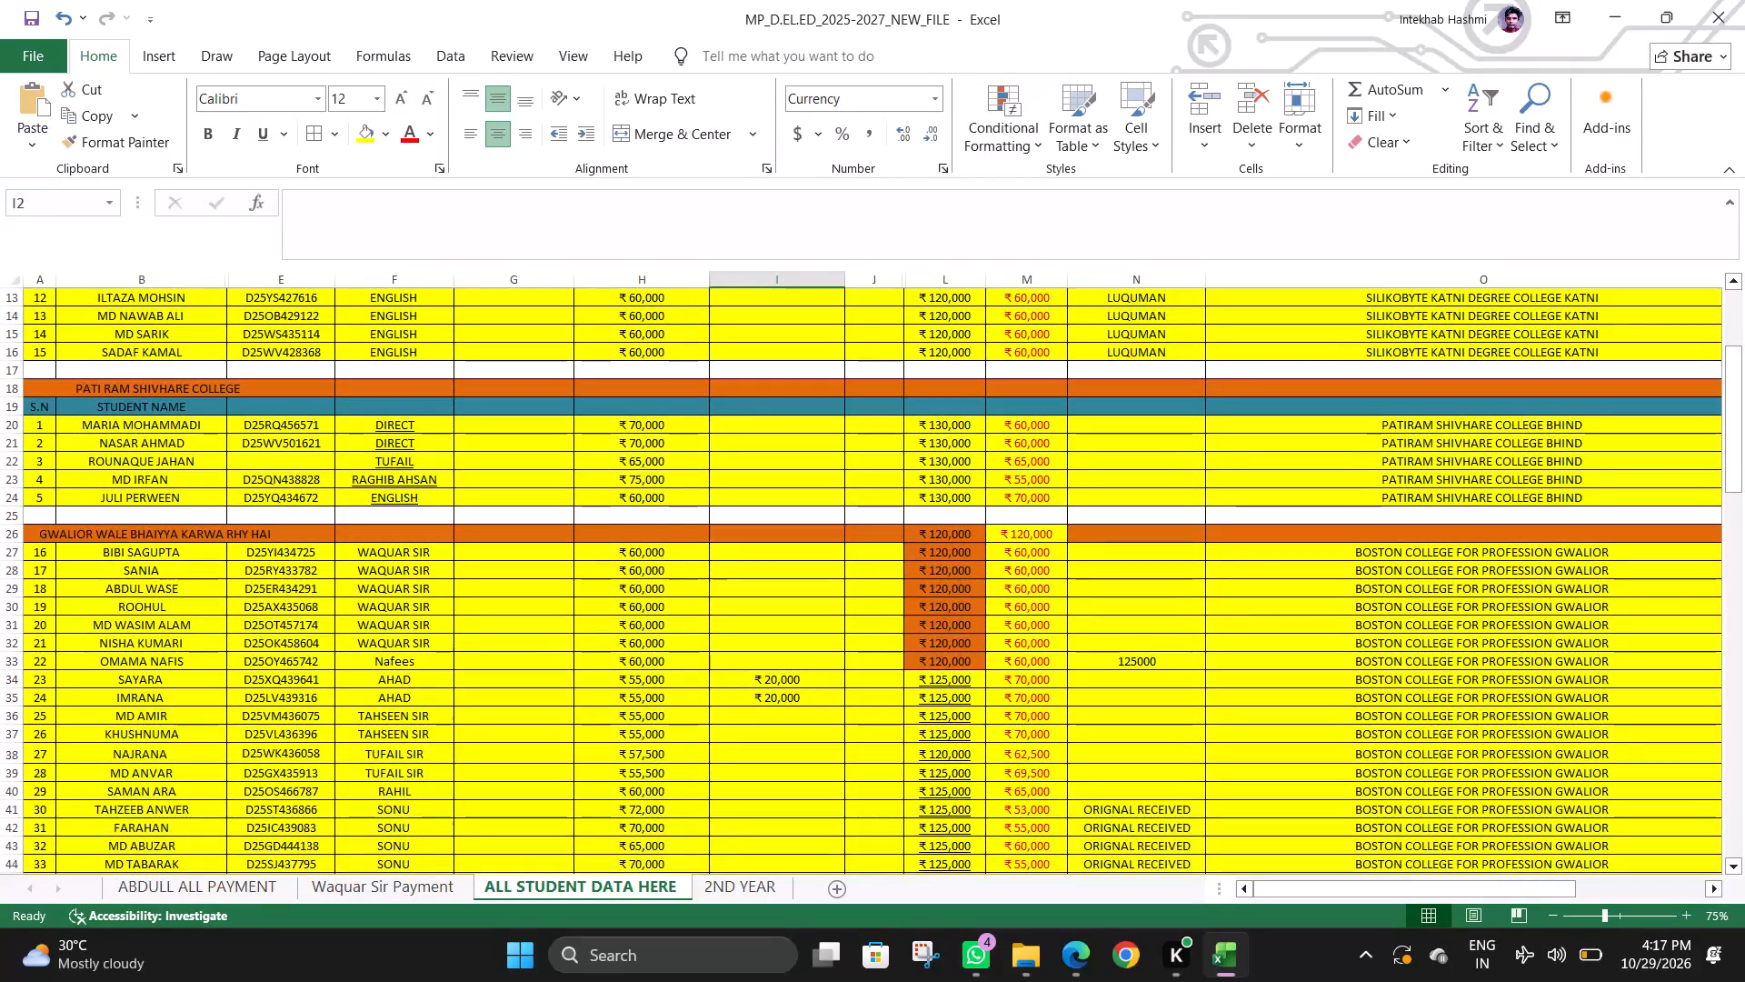
left_click(769, 664)
scroll(801, 623, "down", 7)
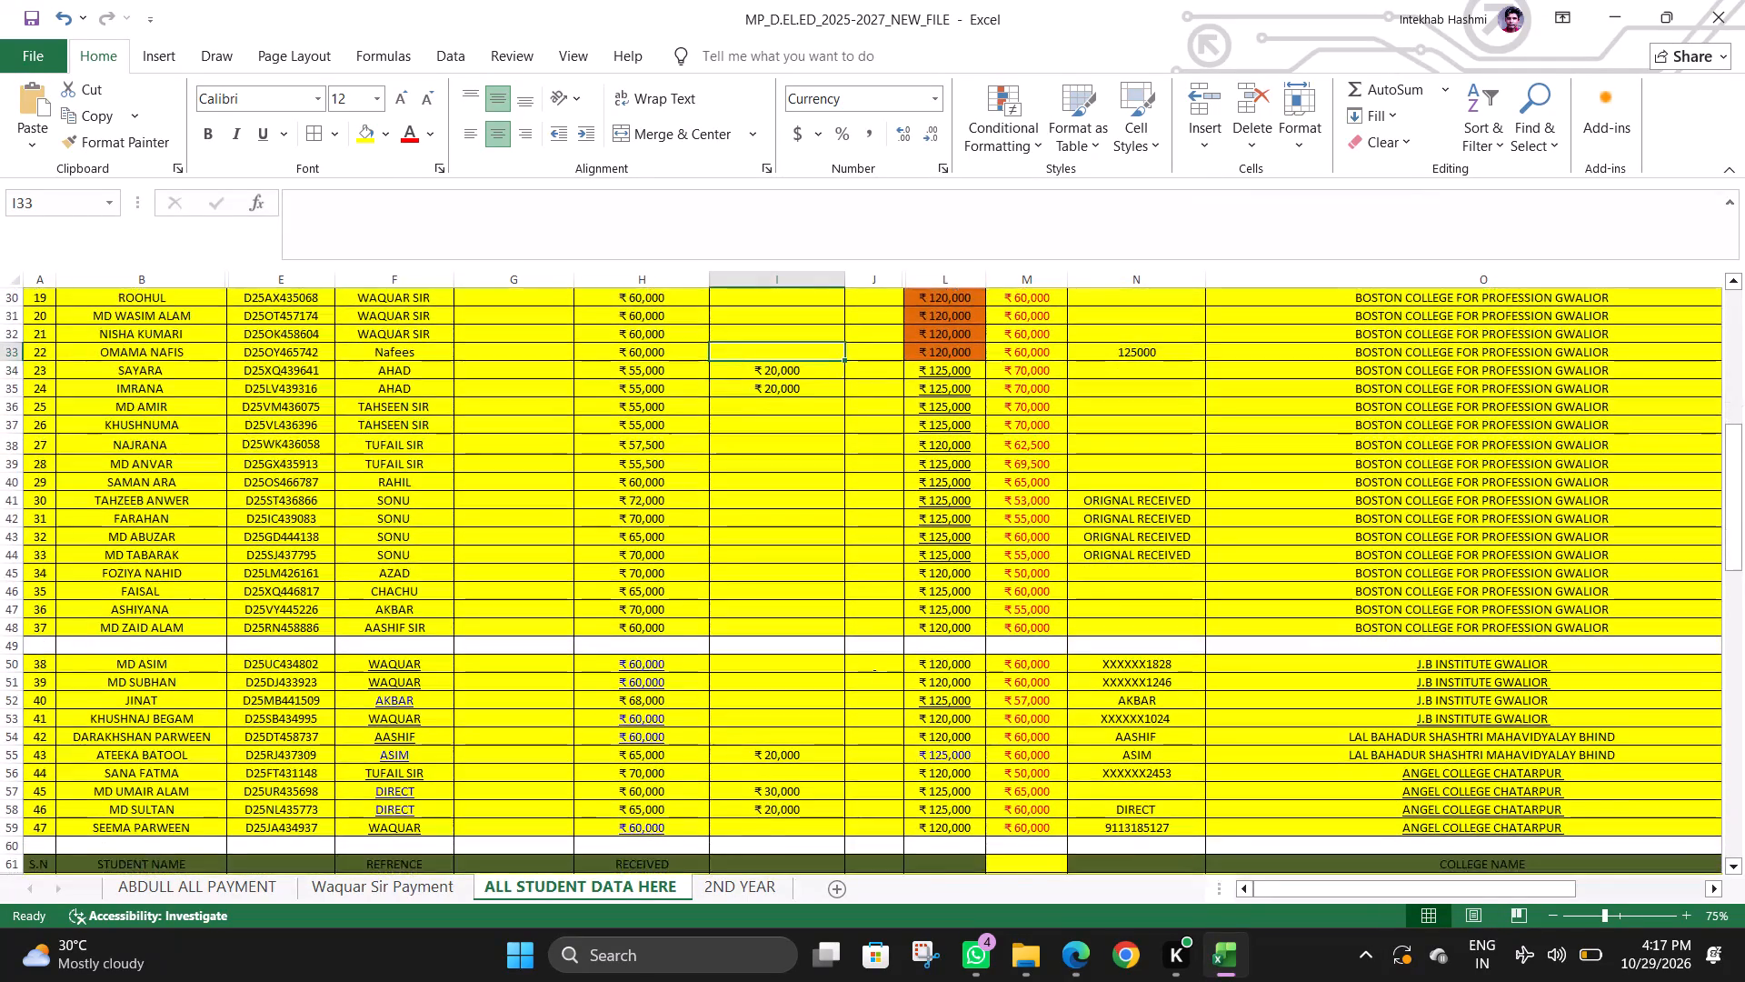
scroll(801, 623, "down", 2)
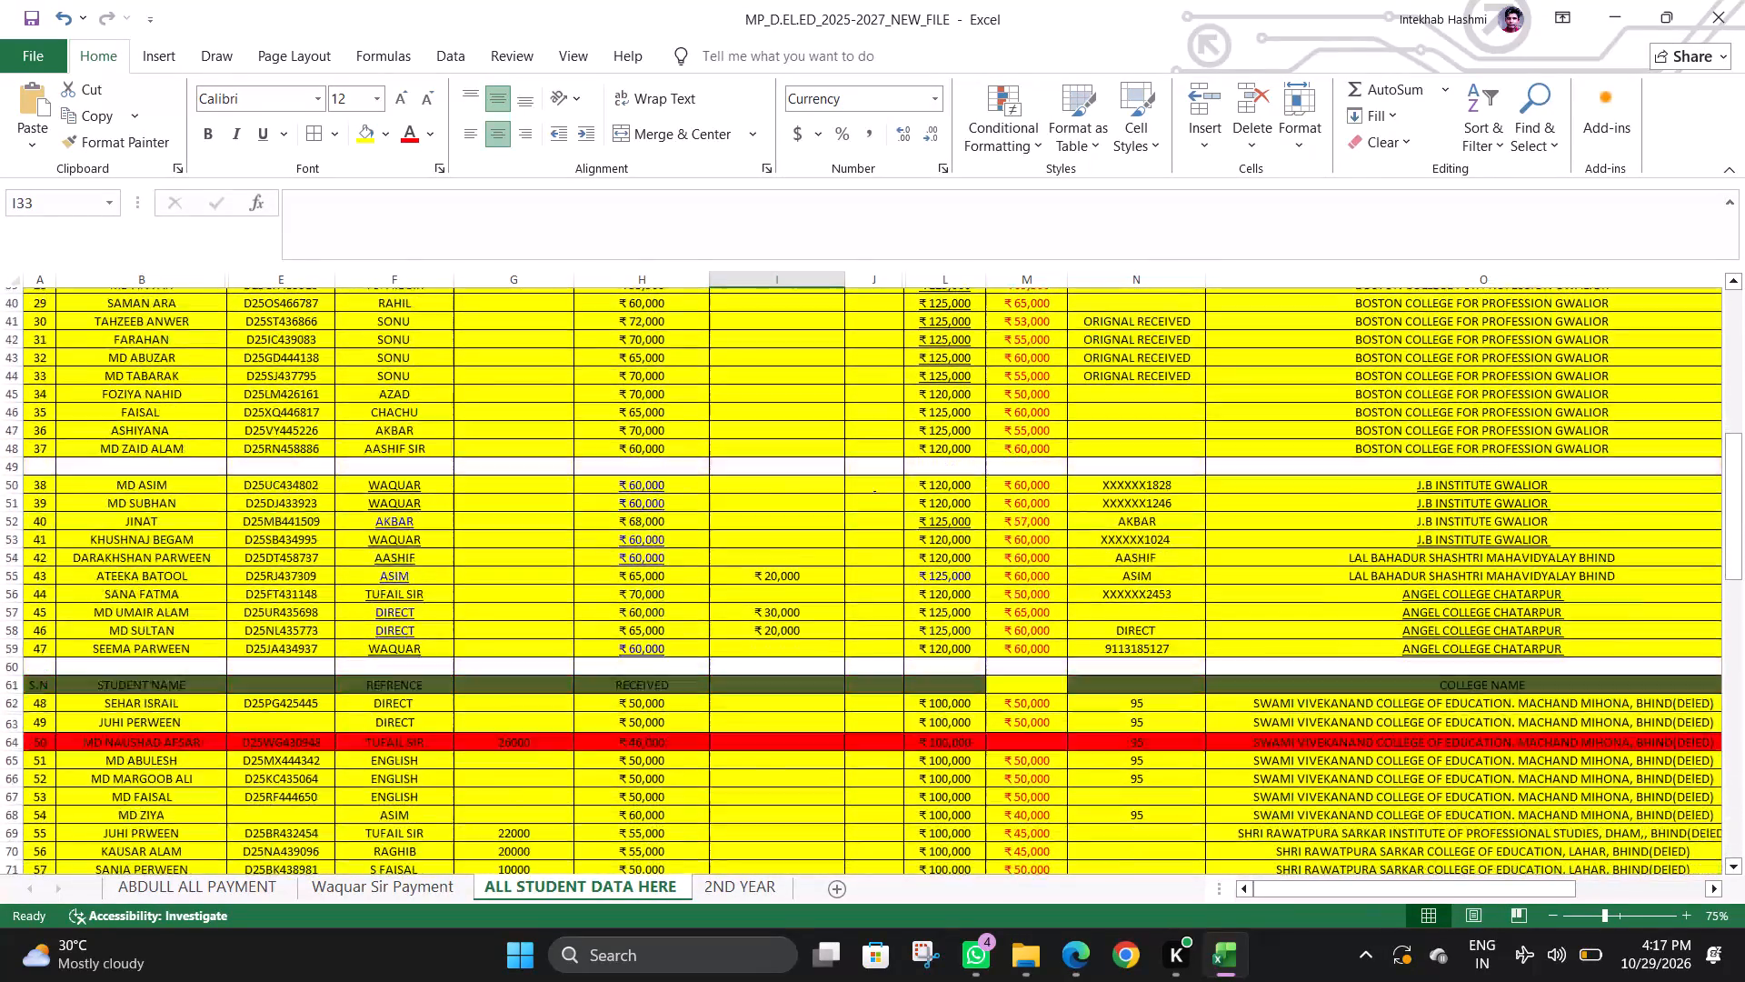
scroll(801, 623, "down", 1)
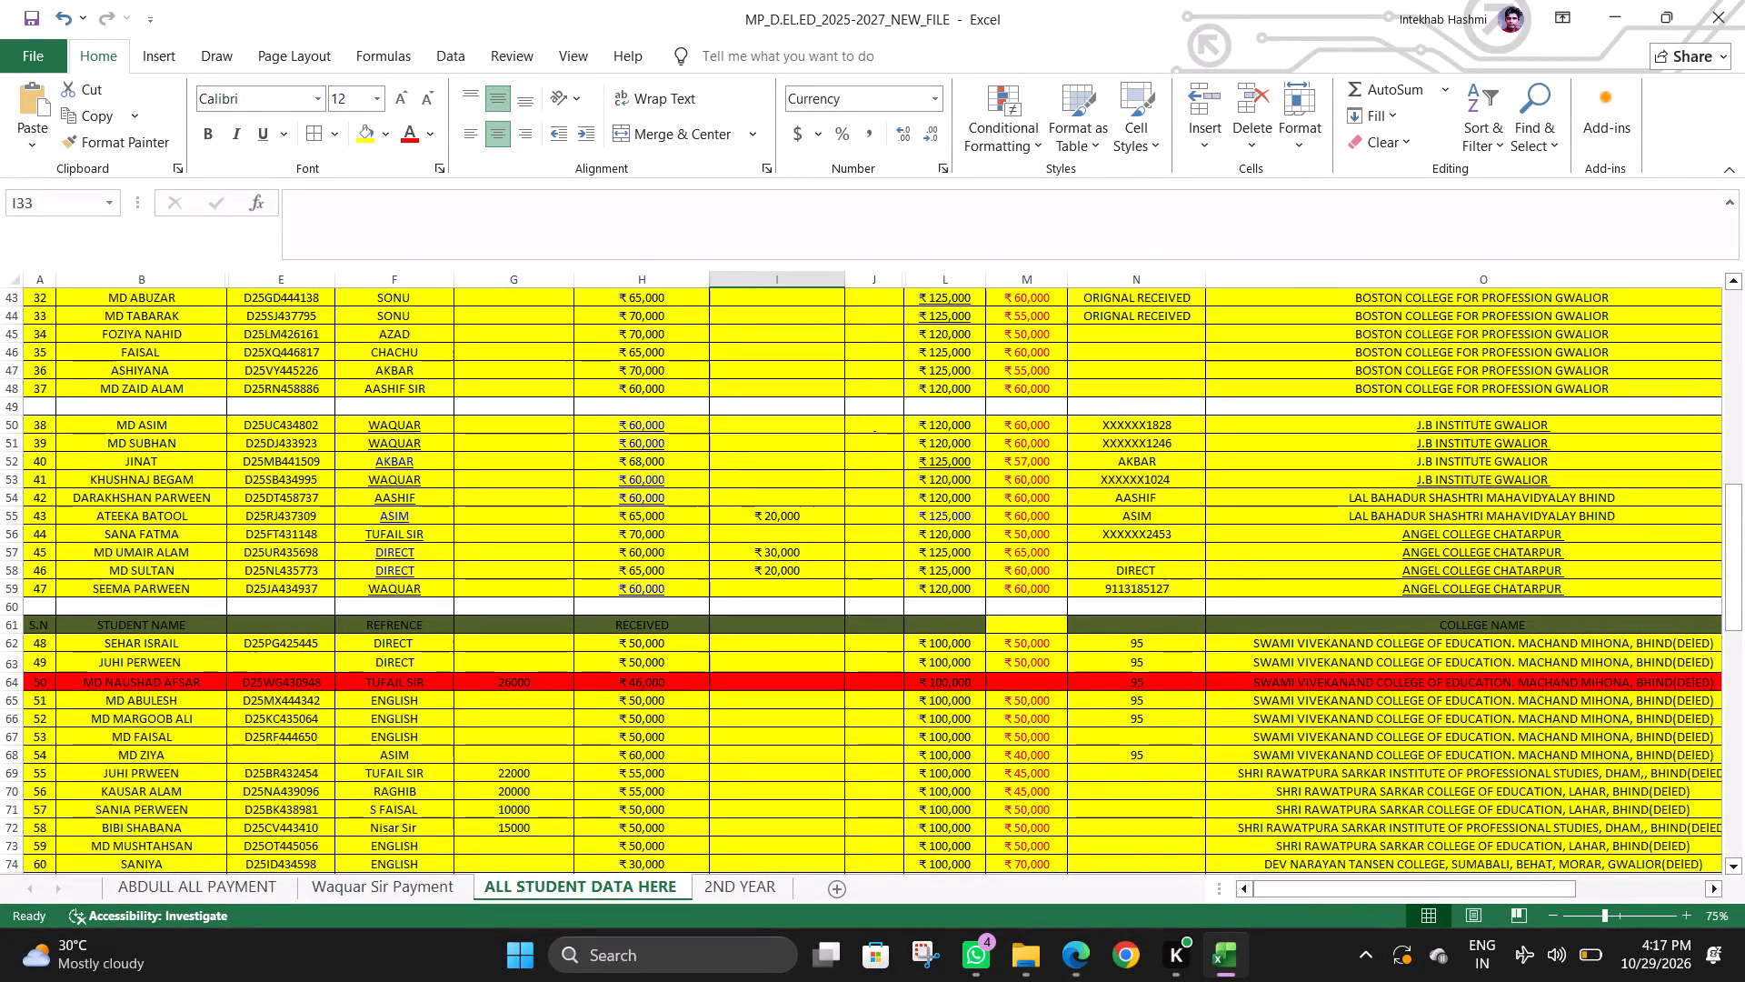
scroll(789, 588, "down", 3)
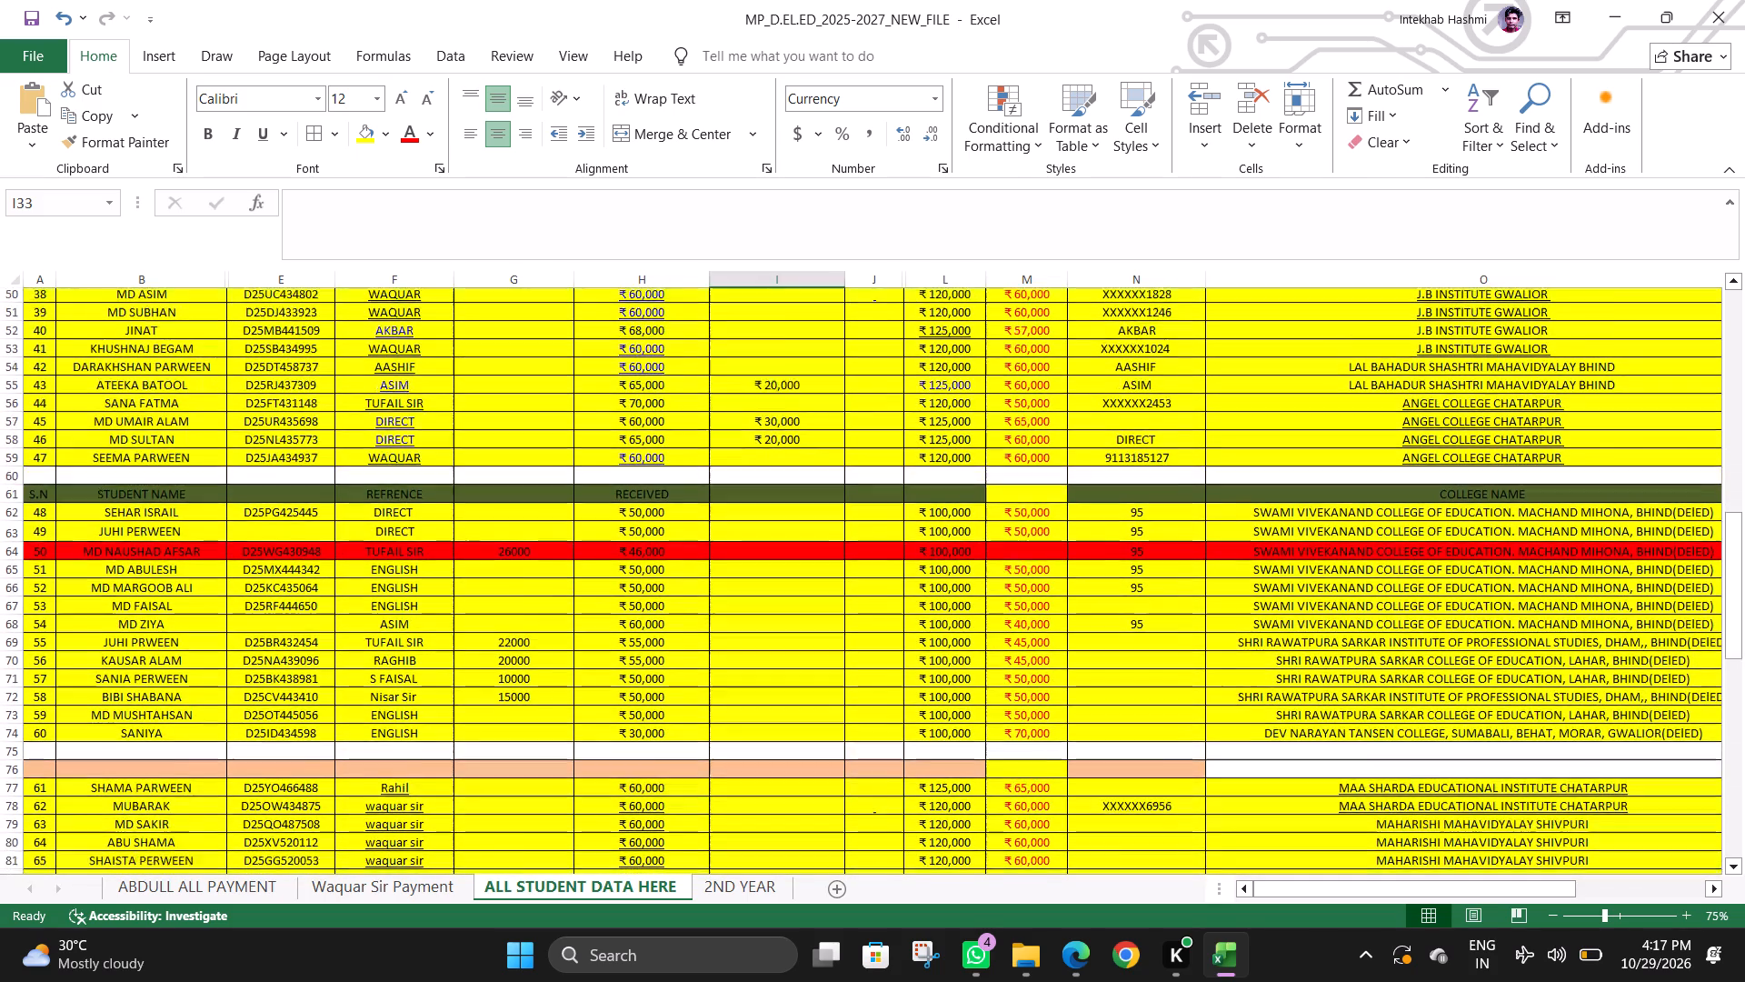
scroll(789, 588, "down", 3)
scroll(789, 588, "up", 2)
scroll(789, 588, "down", 1)
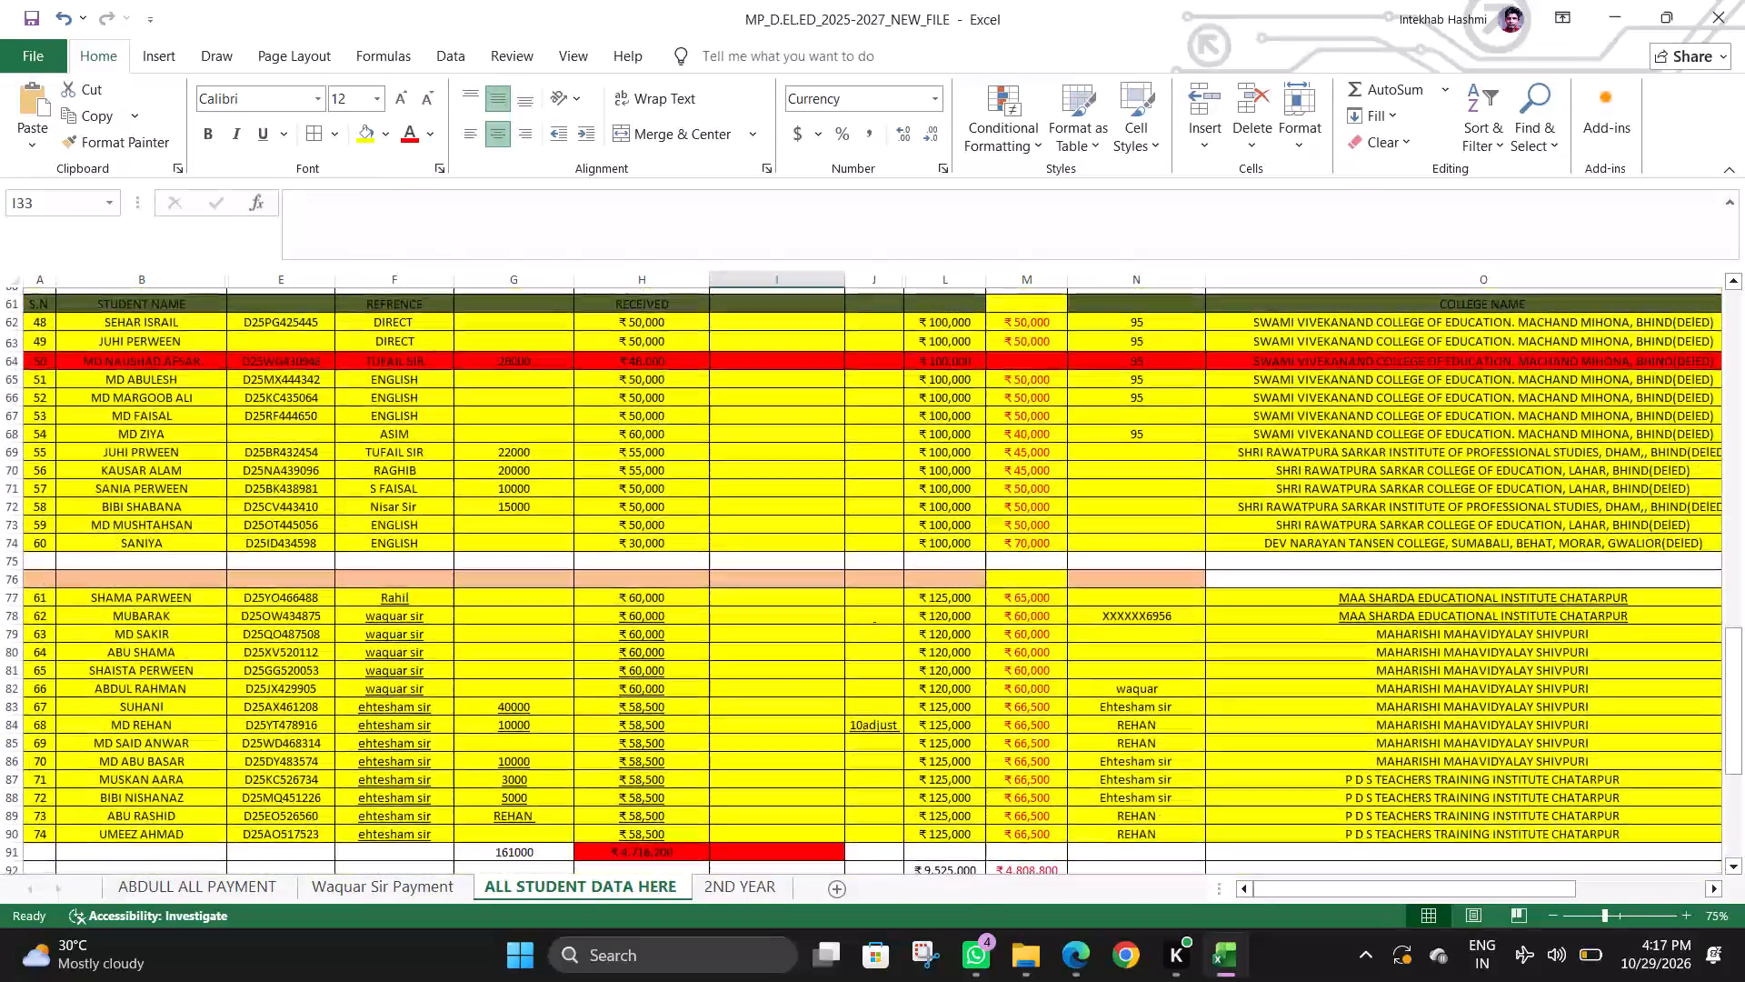
scroll(789, 588, "down", 1)
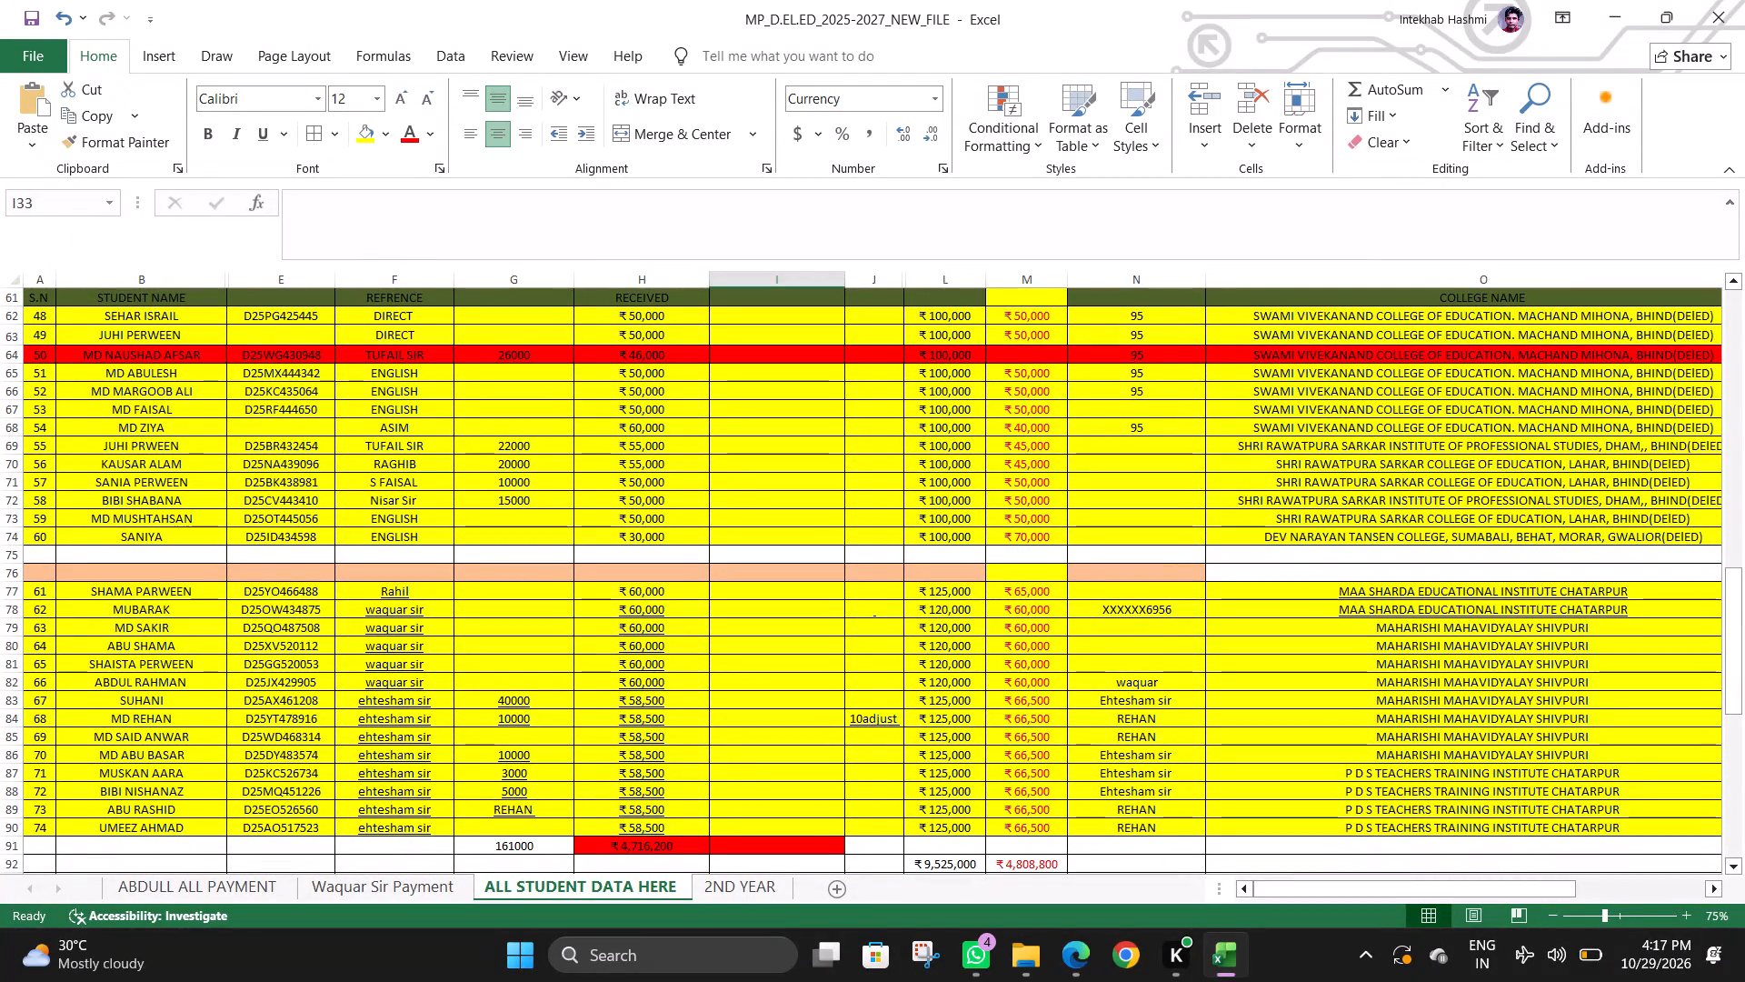
Record a 2ND YEAR payment of 10000 in I77 for student number 61.
left_click(777, 590)
type("10000")
key("Return")
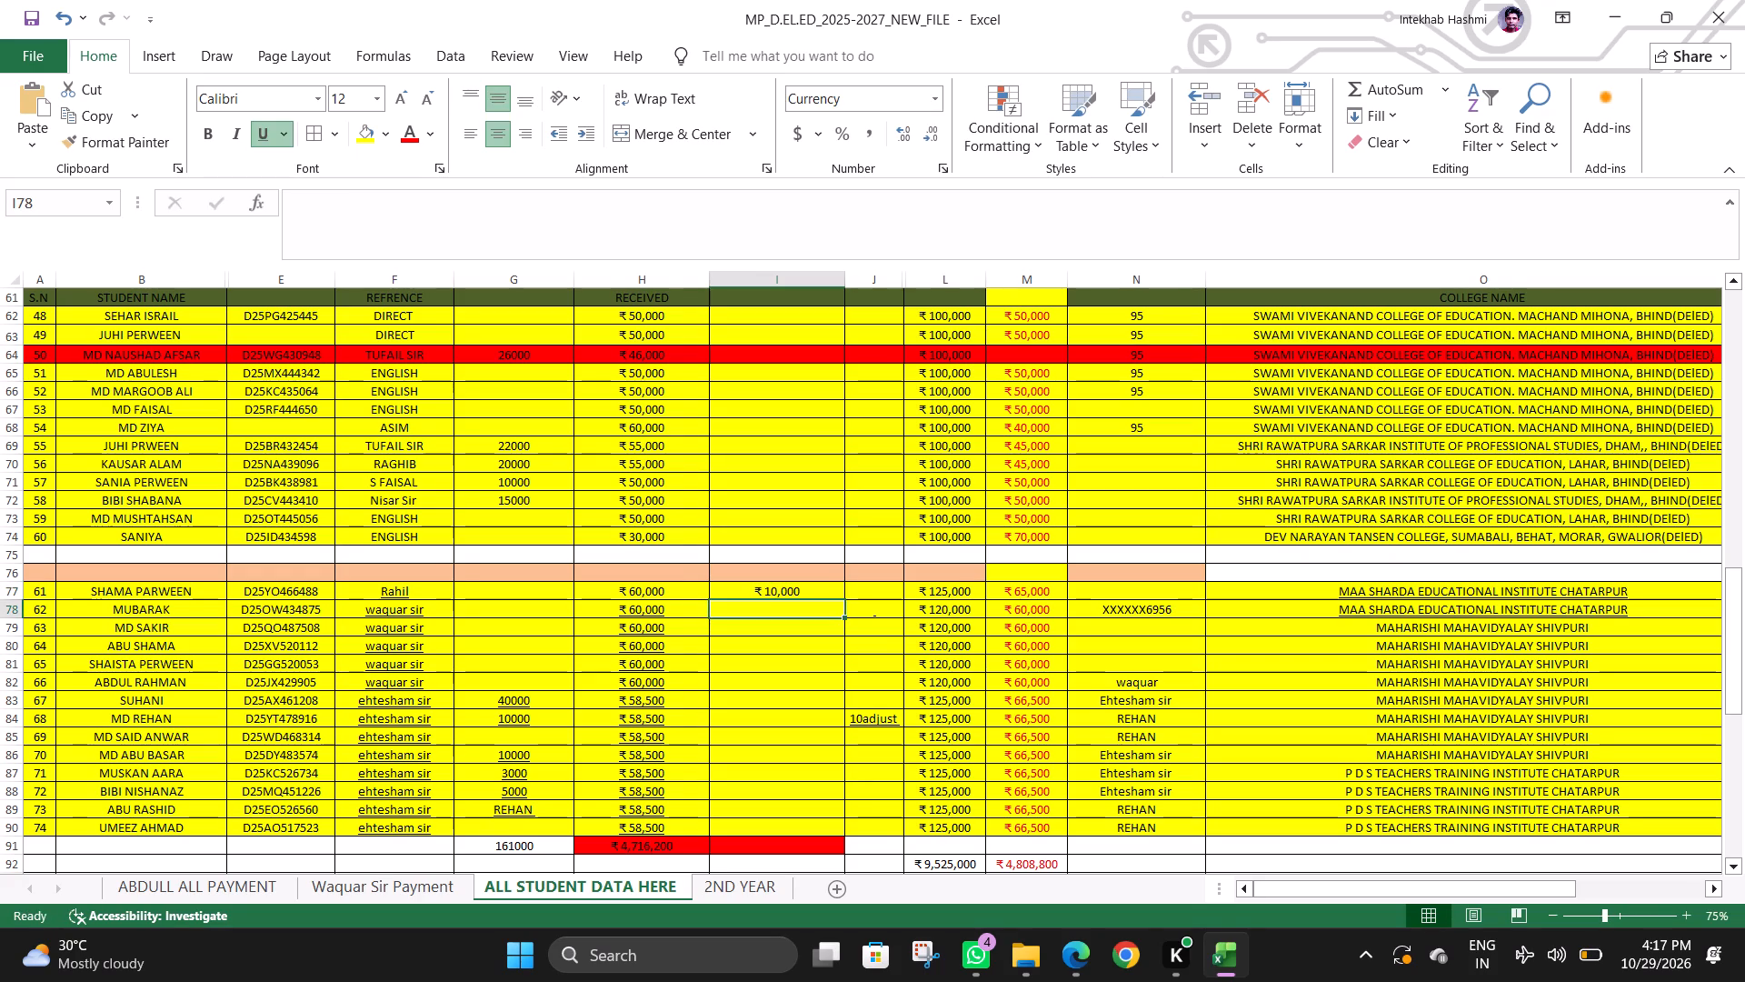
Check the 2ND YEAR column cells I74, I73 and I72 for students 60 to 58.
left_click(795, 538)
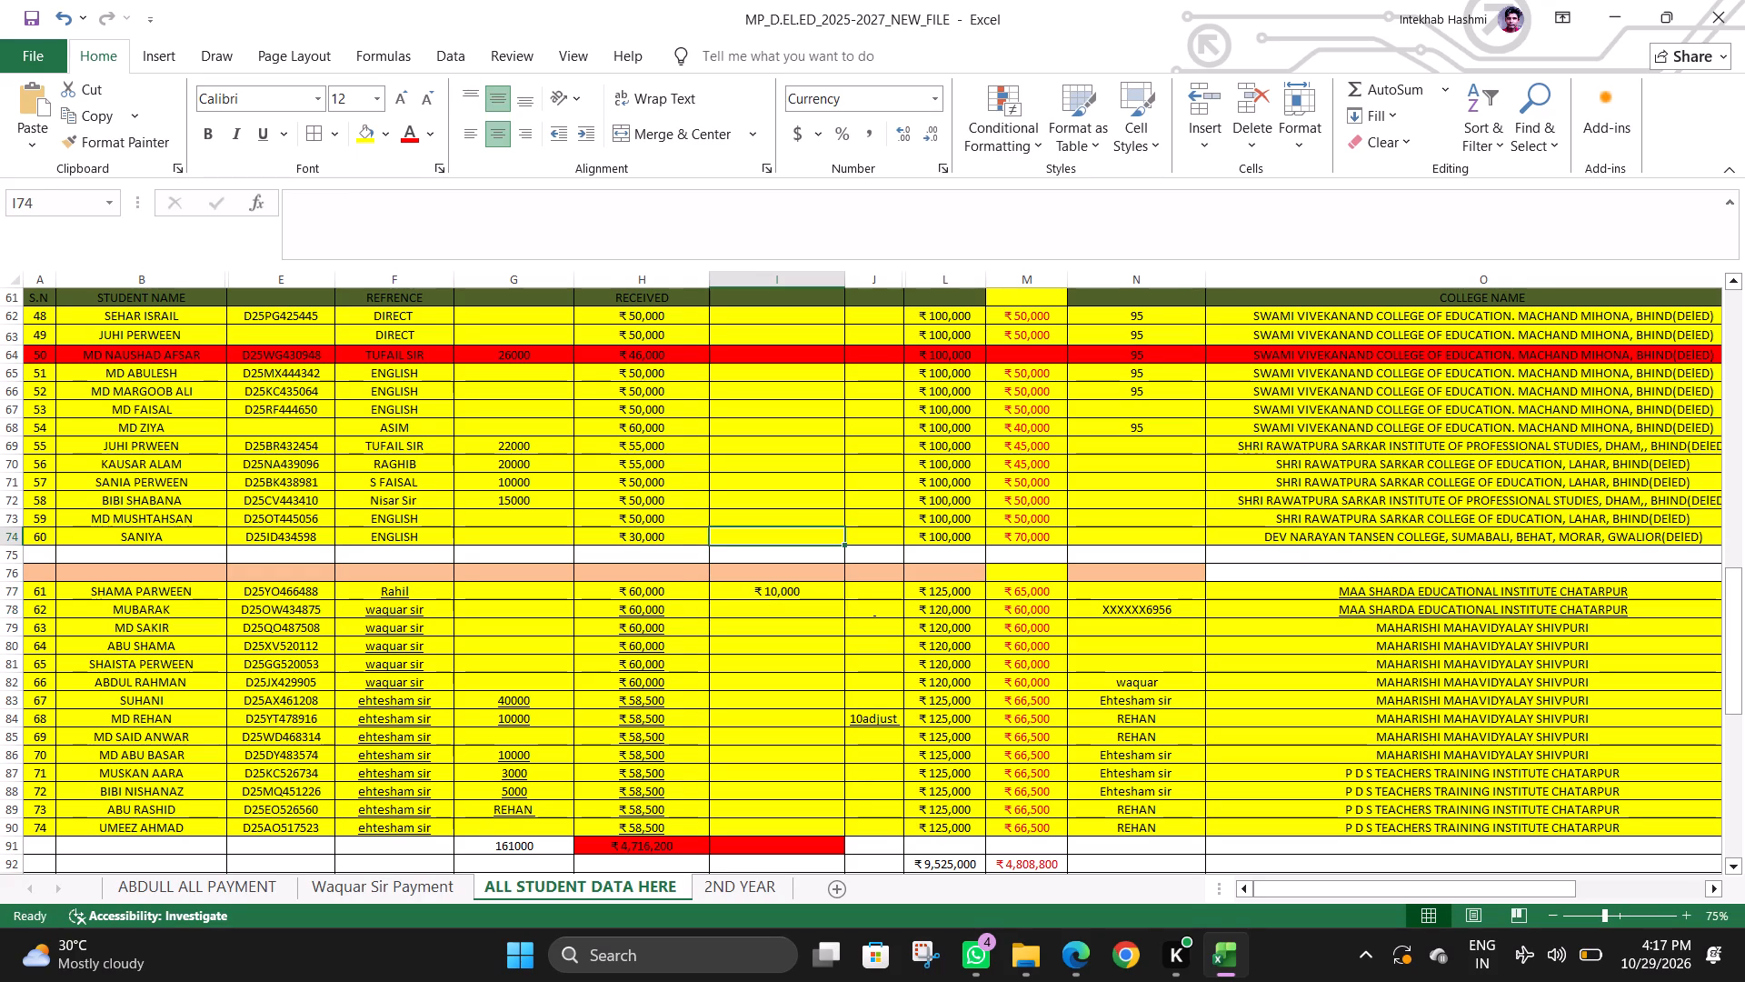
left_click(790, 513)
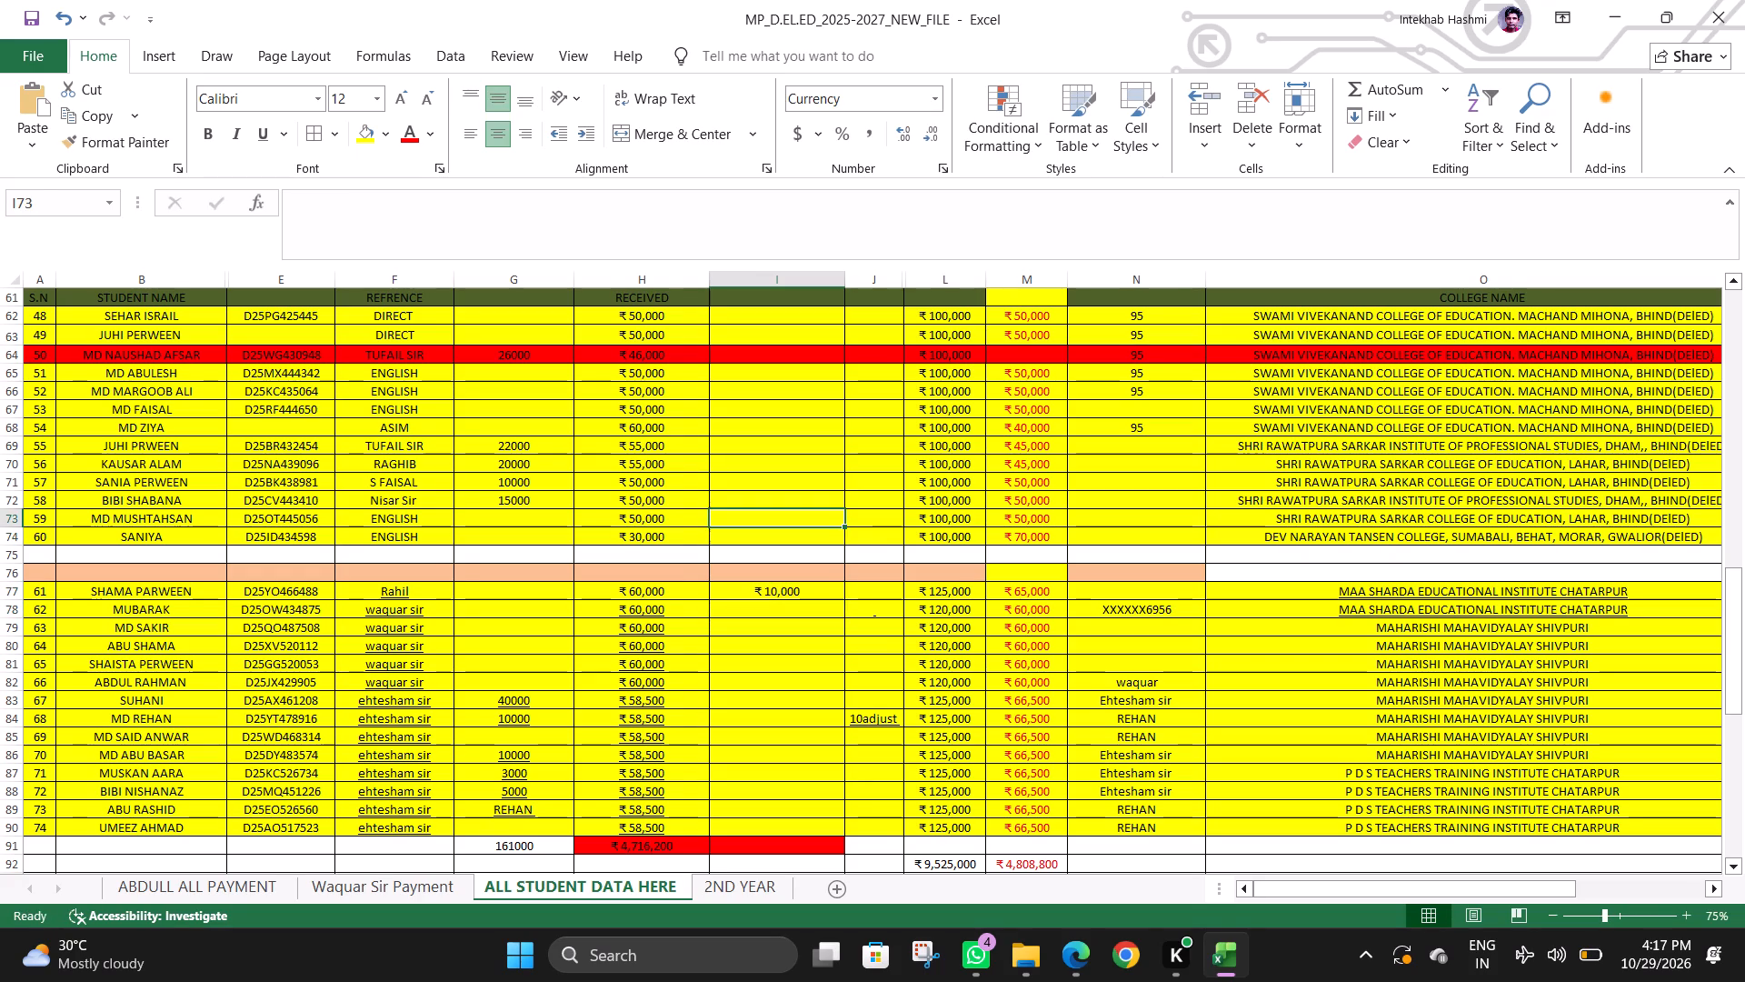
left_click(771, 500)
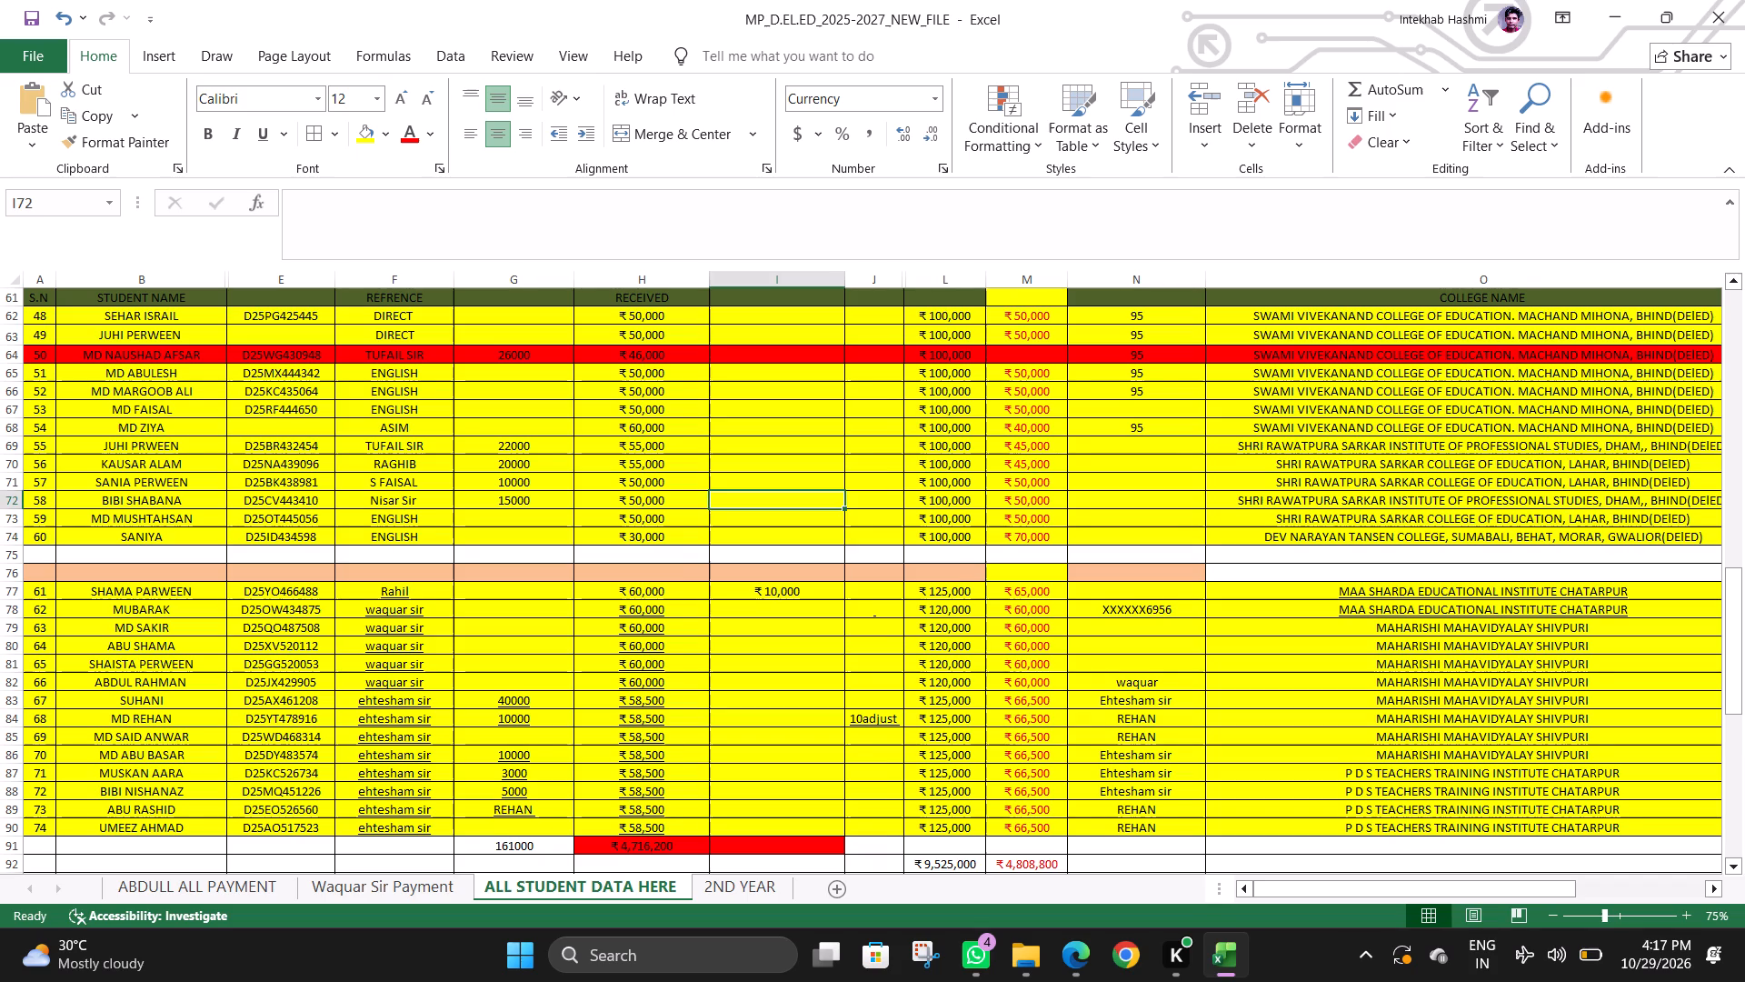
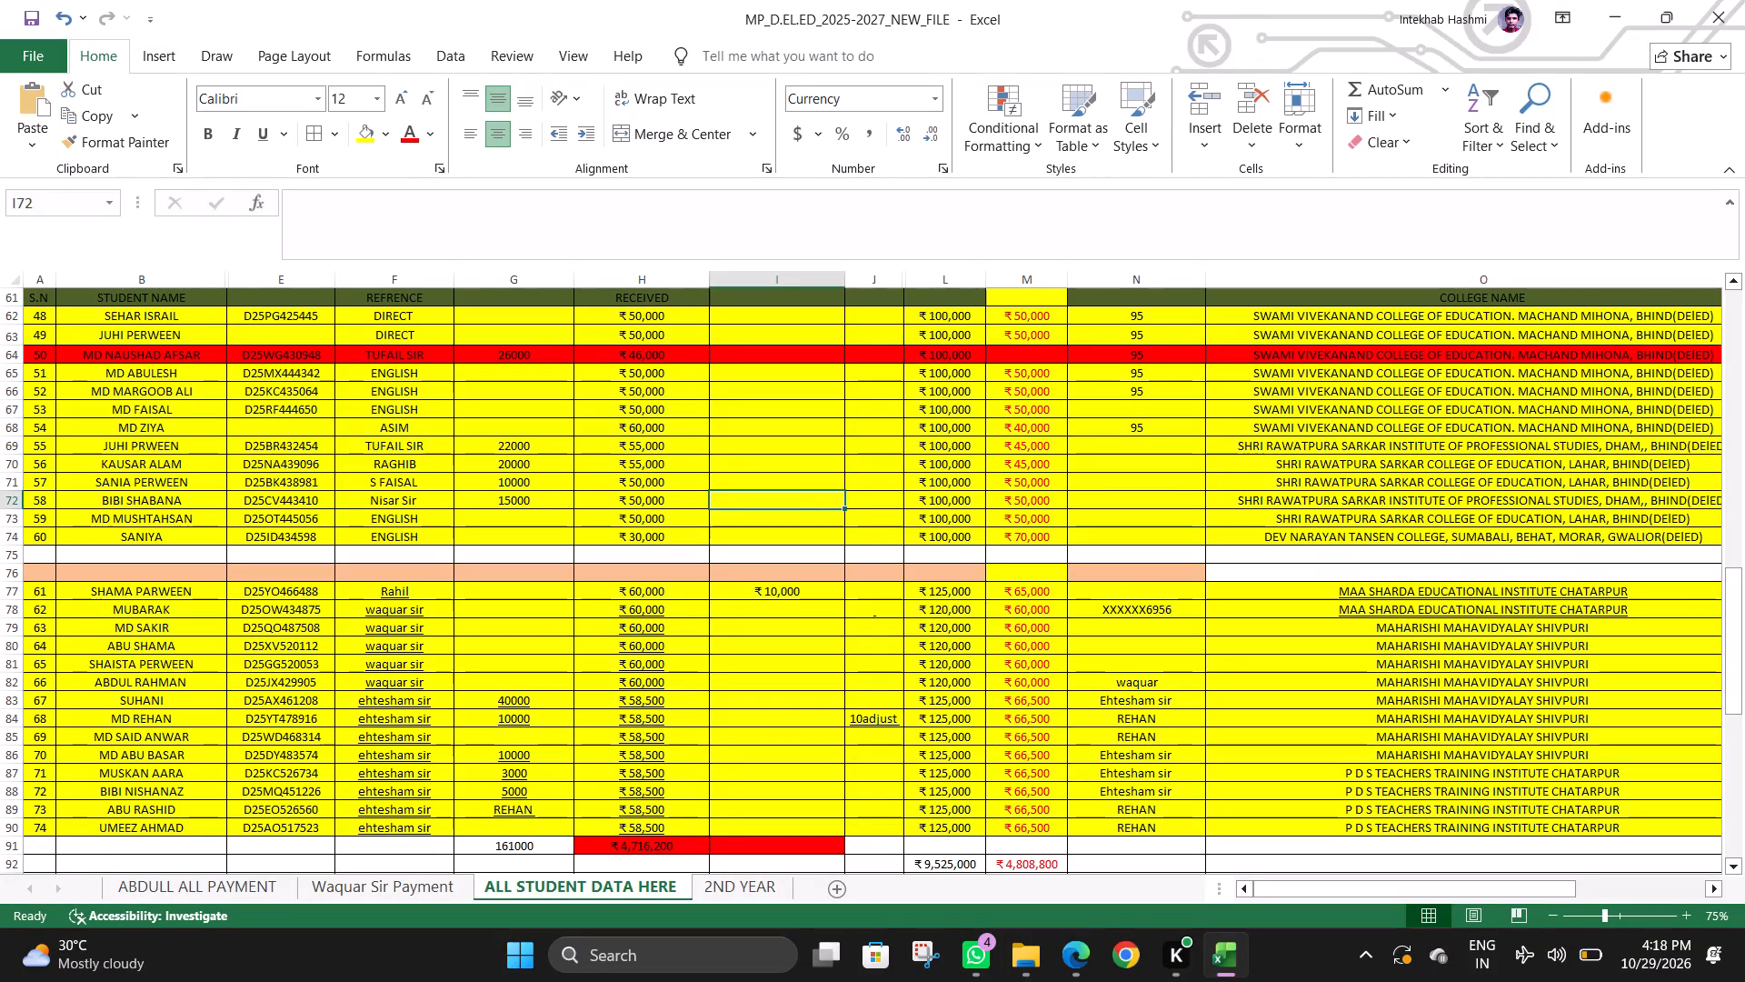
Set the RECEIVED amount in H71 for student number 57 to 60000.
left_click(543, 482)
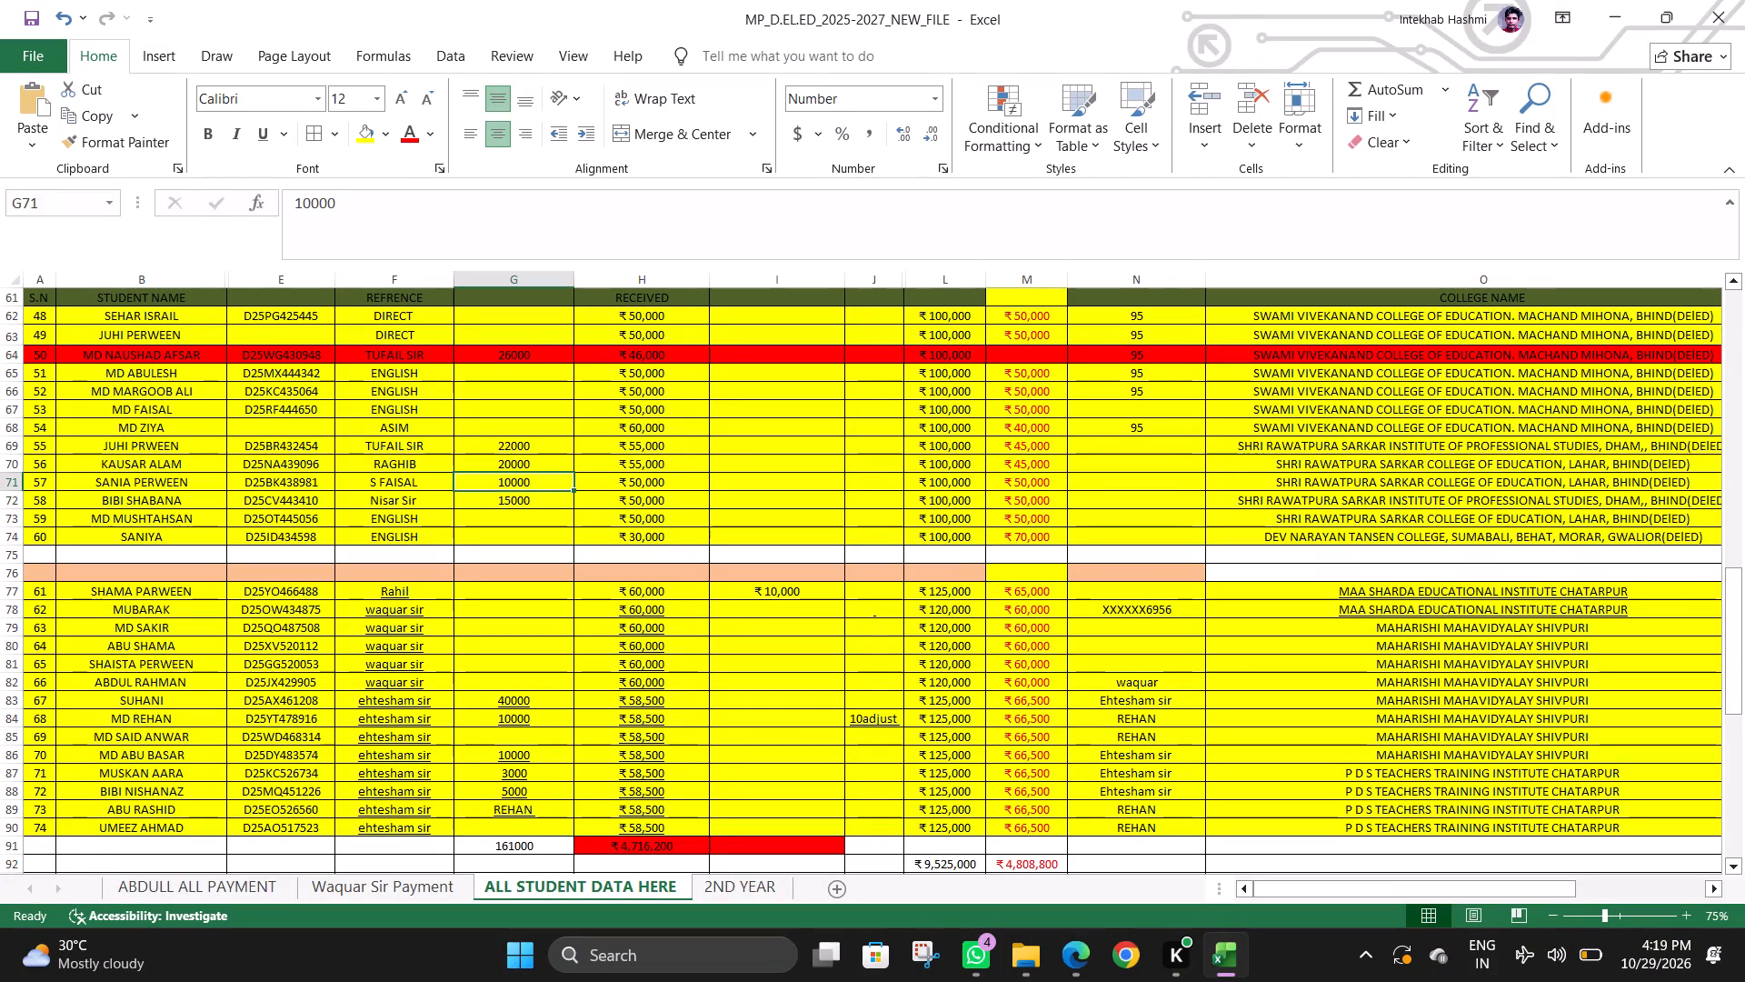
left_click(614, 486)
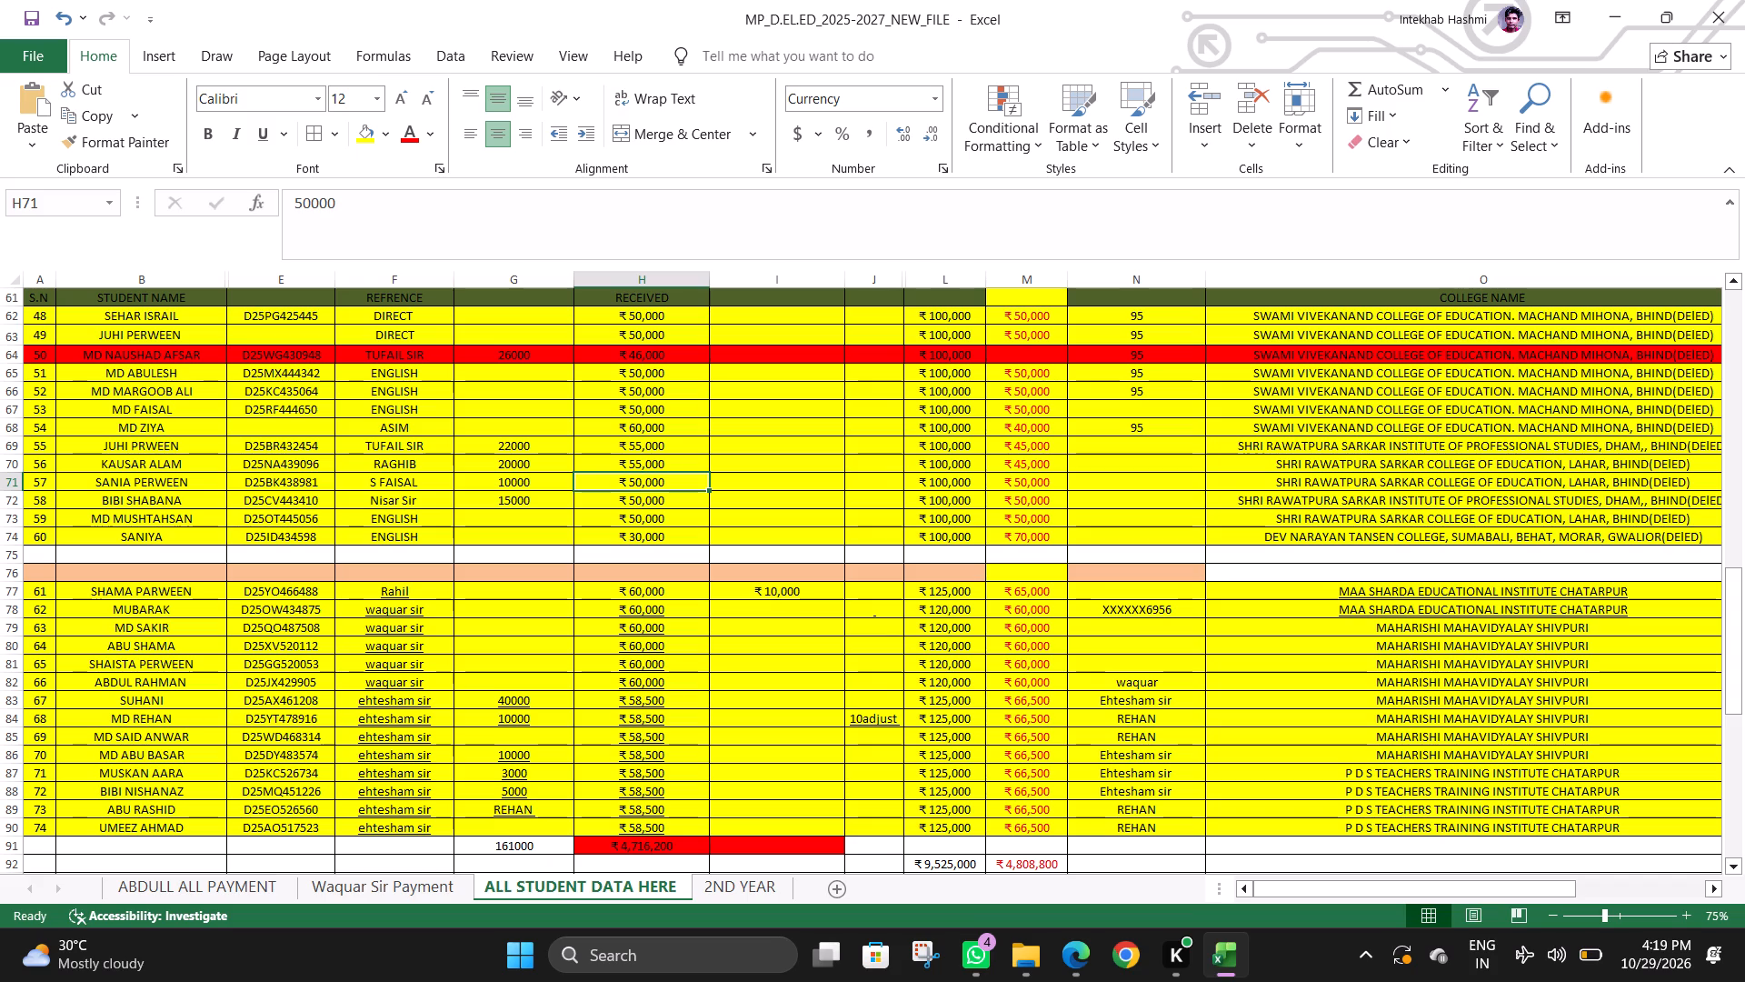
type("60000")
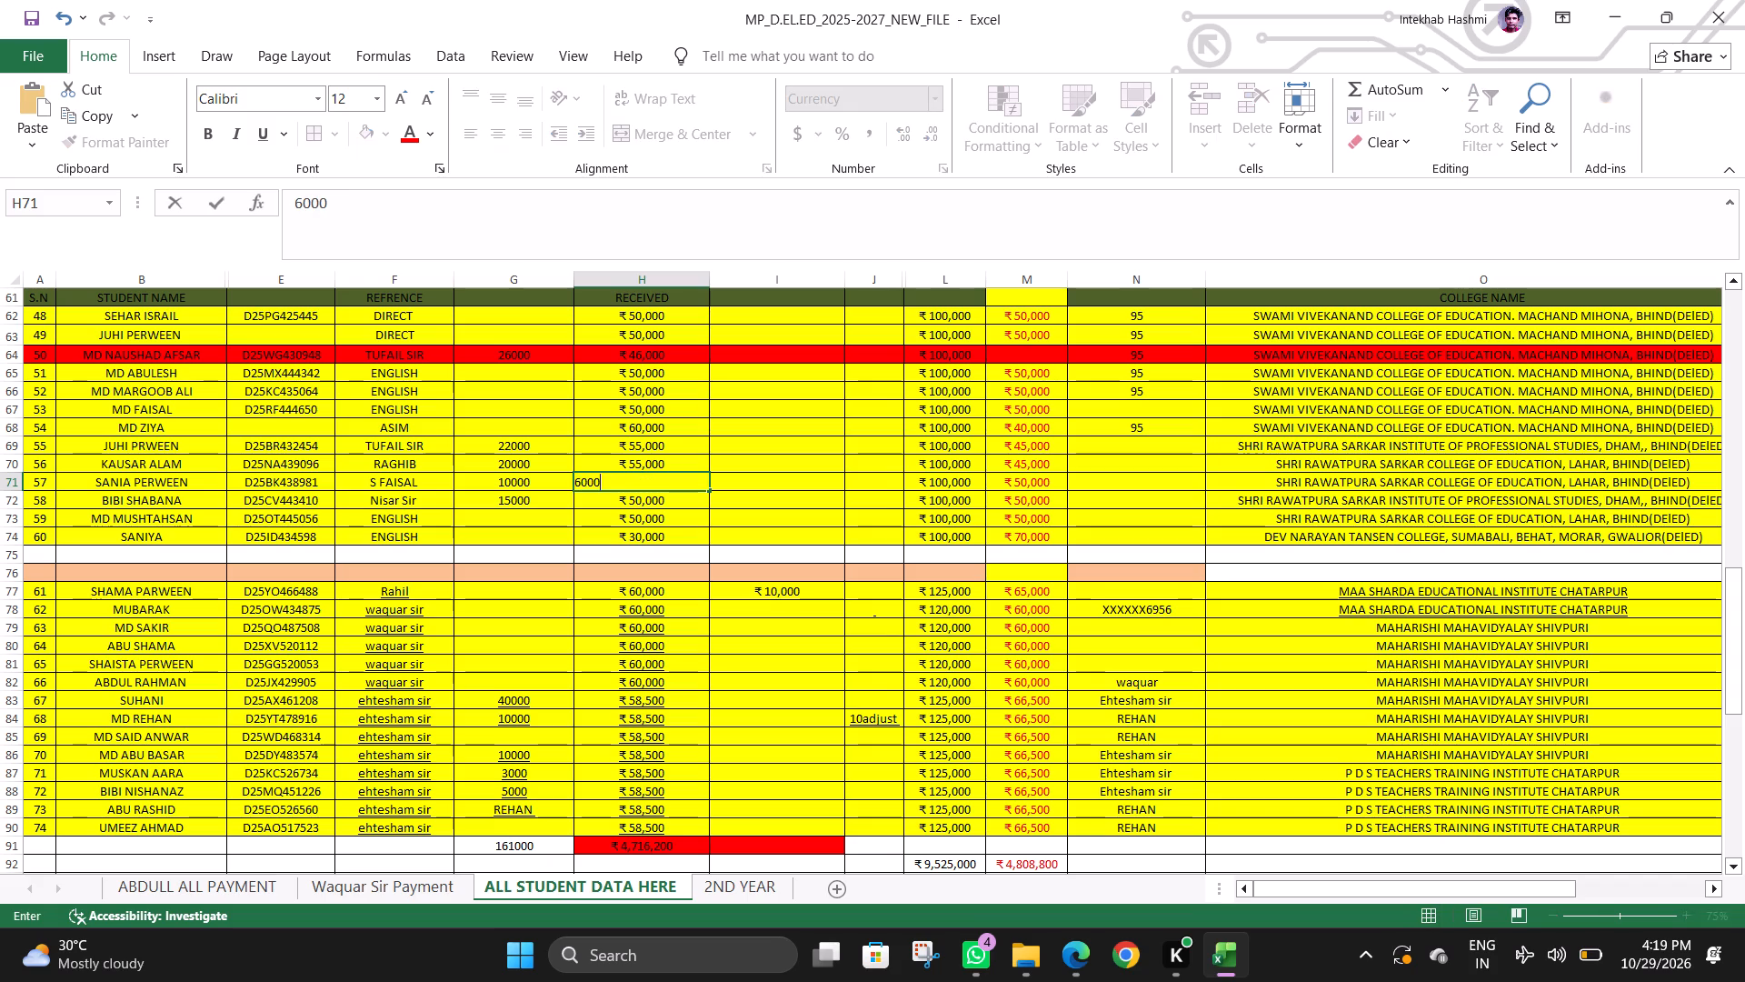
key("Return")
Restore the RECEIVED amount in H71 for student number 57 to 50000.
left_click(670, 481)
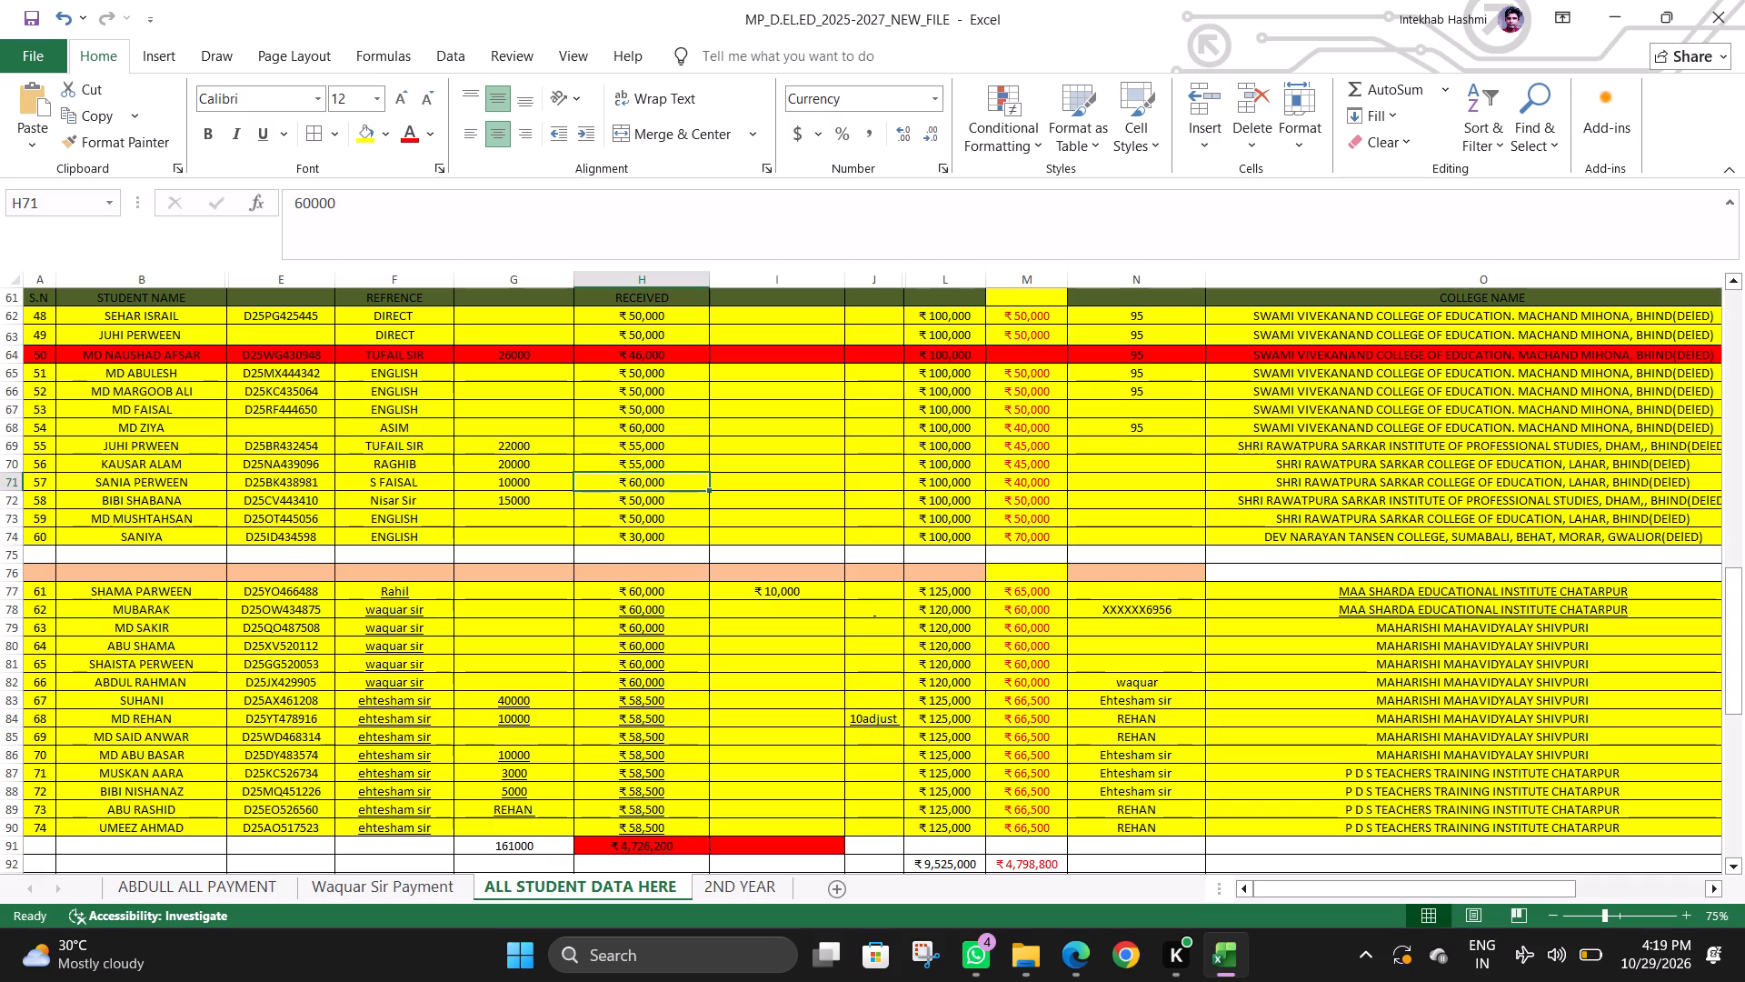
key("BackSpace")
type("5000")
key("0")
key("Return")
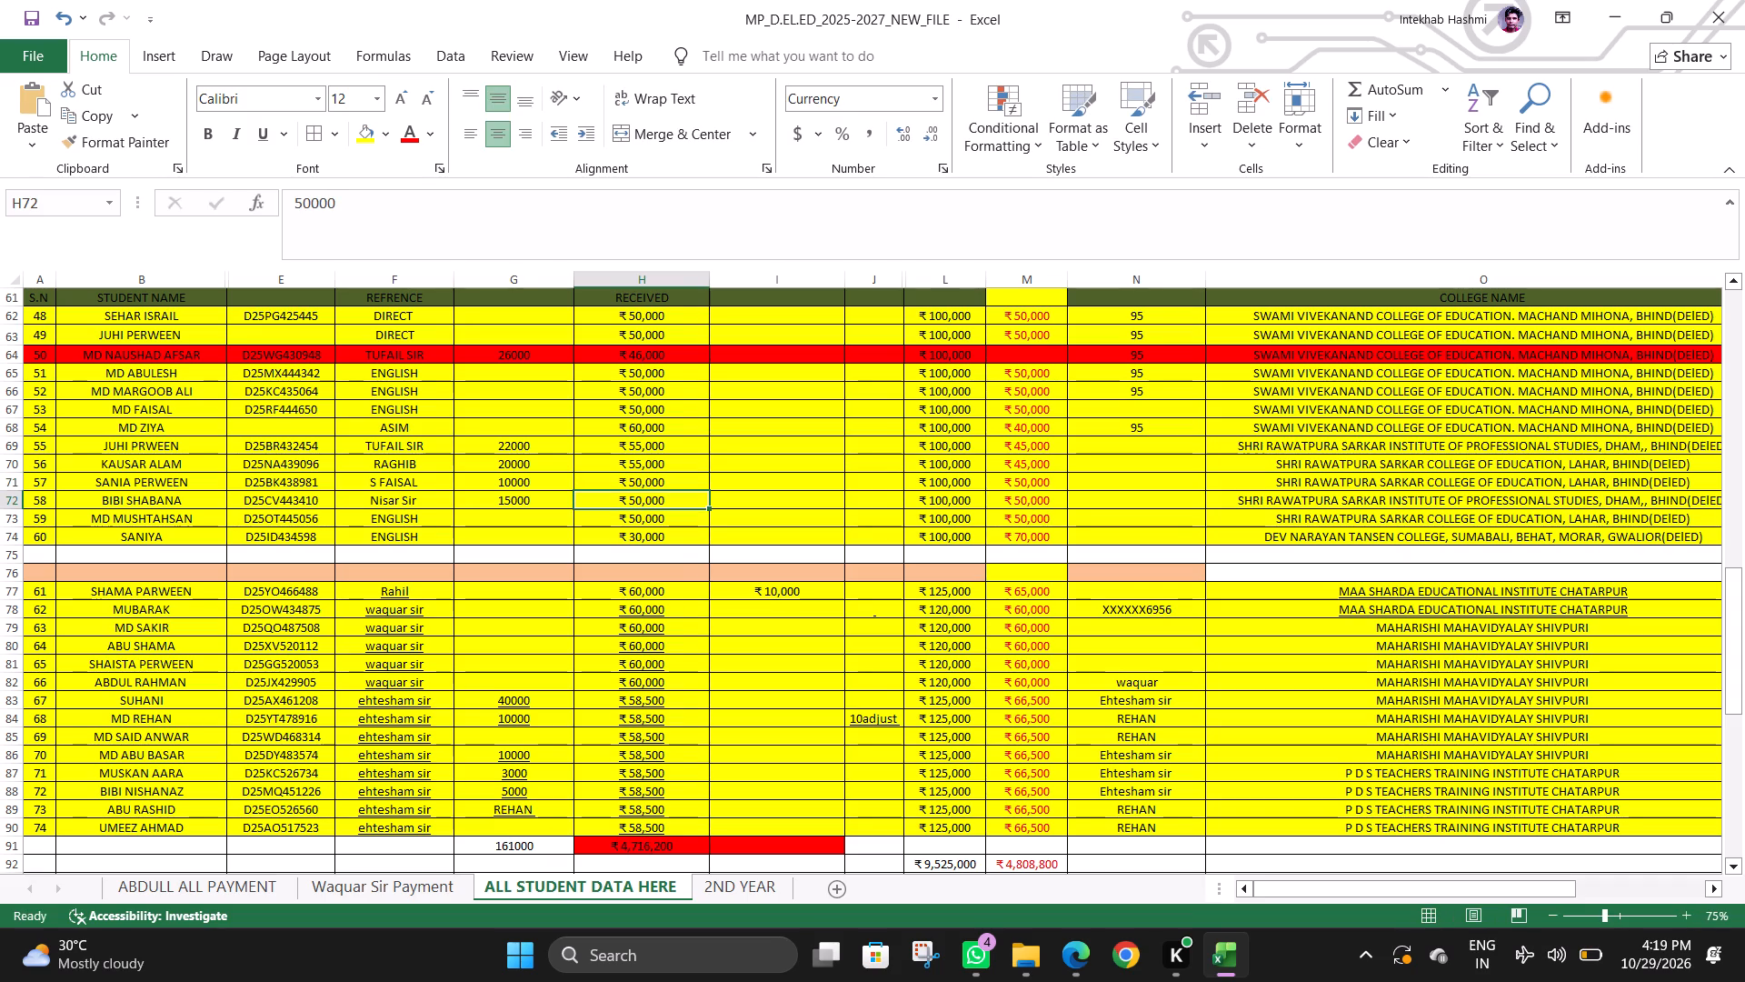
Check the RECEIVED amount in H70 against the 2ND INSTALLMENT amount in G70 for student number 56.
left_click(666, 463)
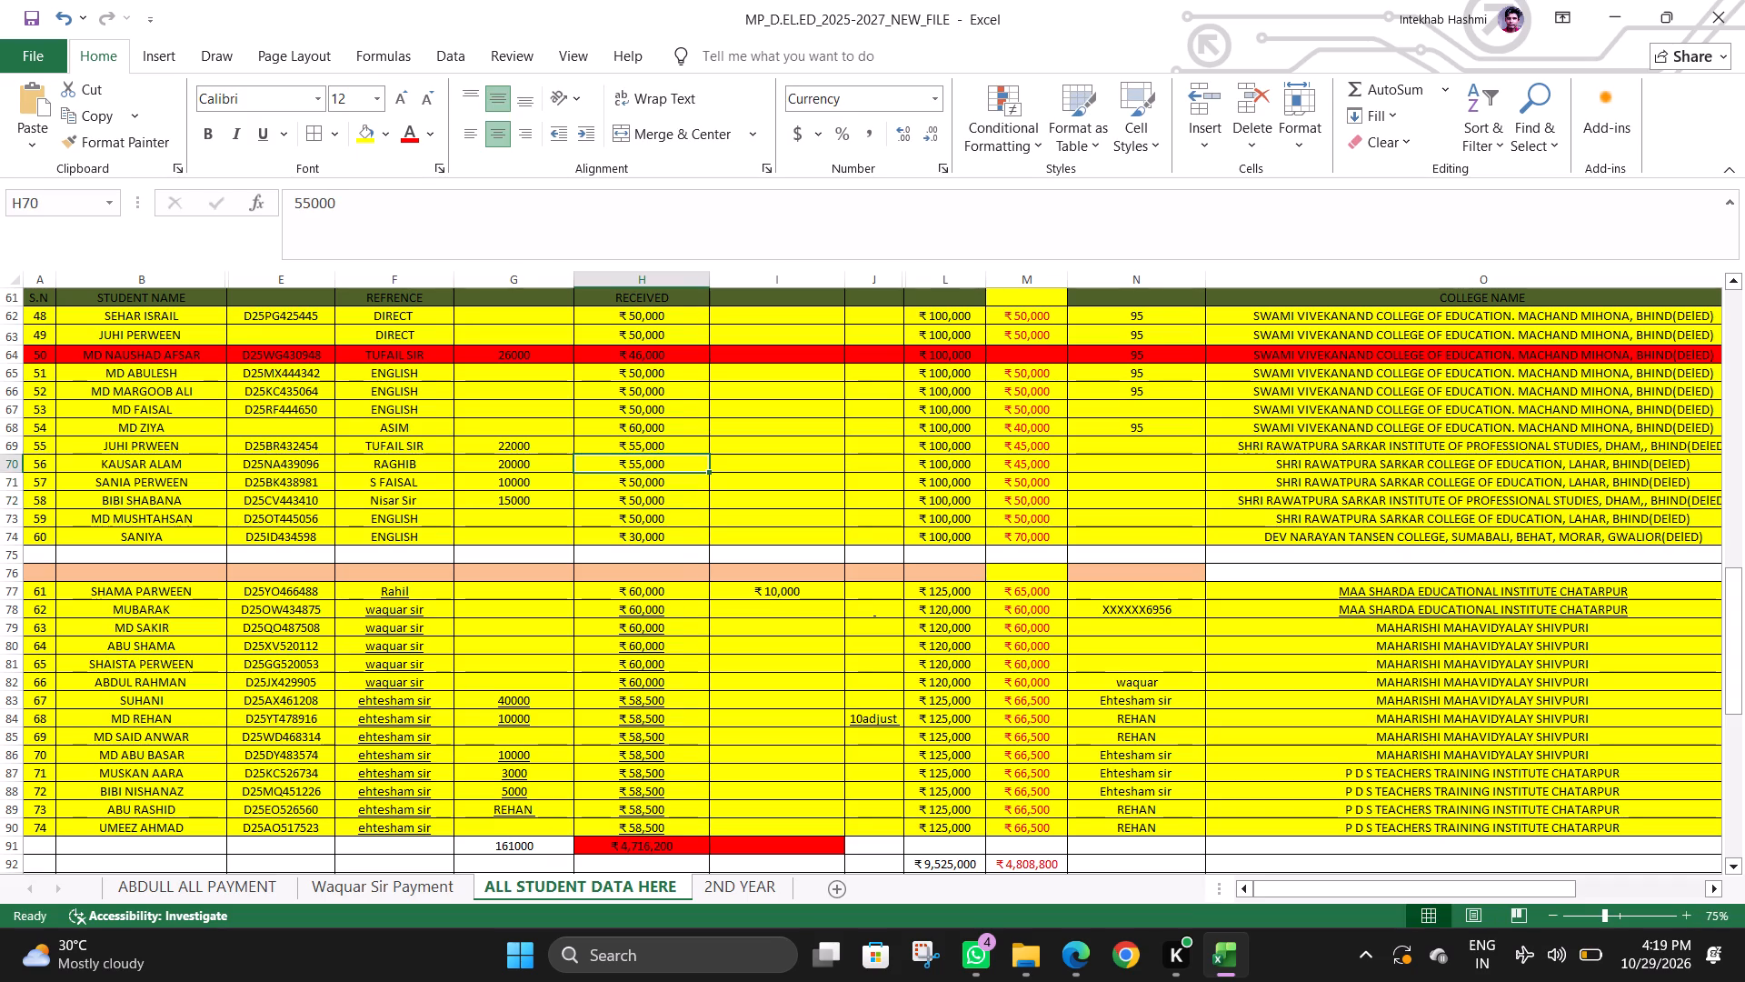
left_click(536, 467)
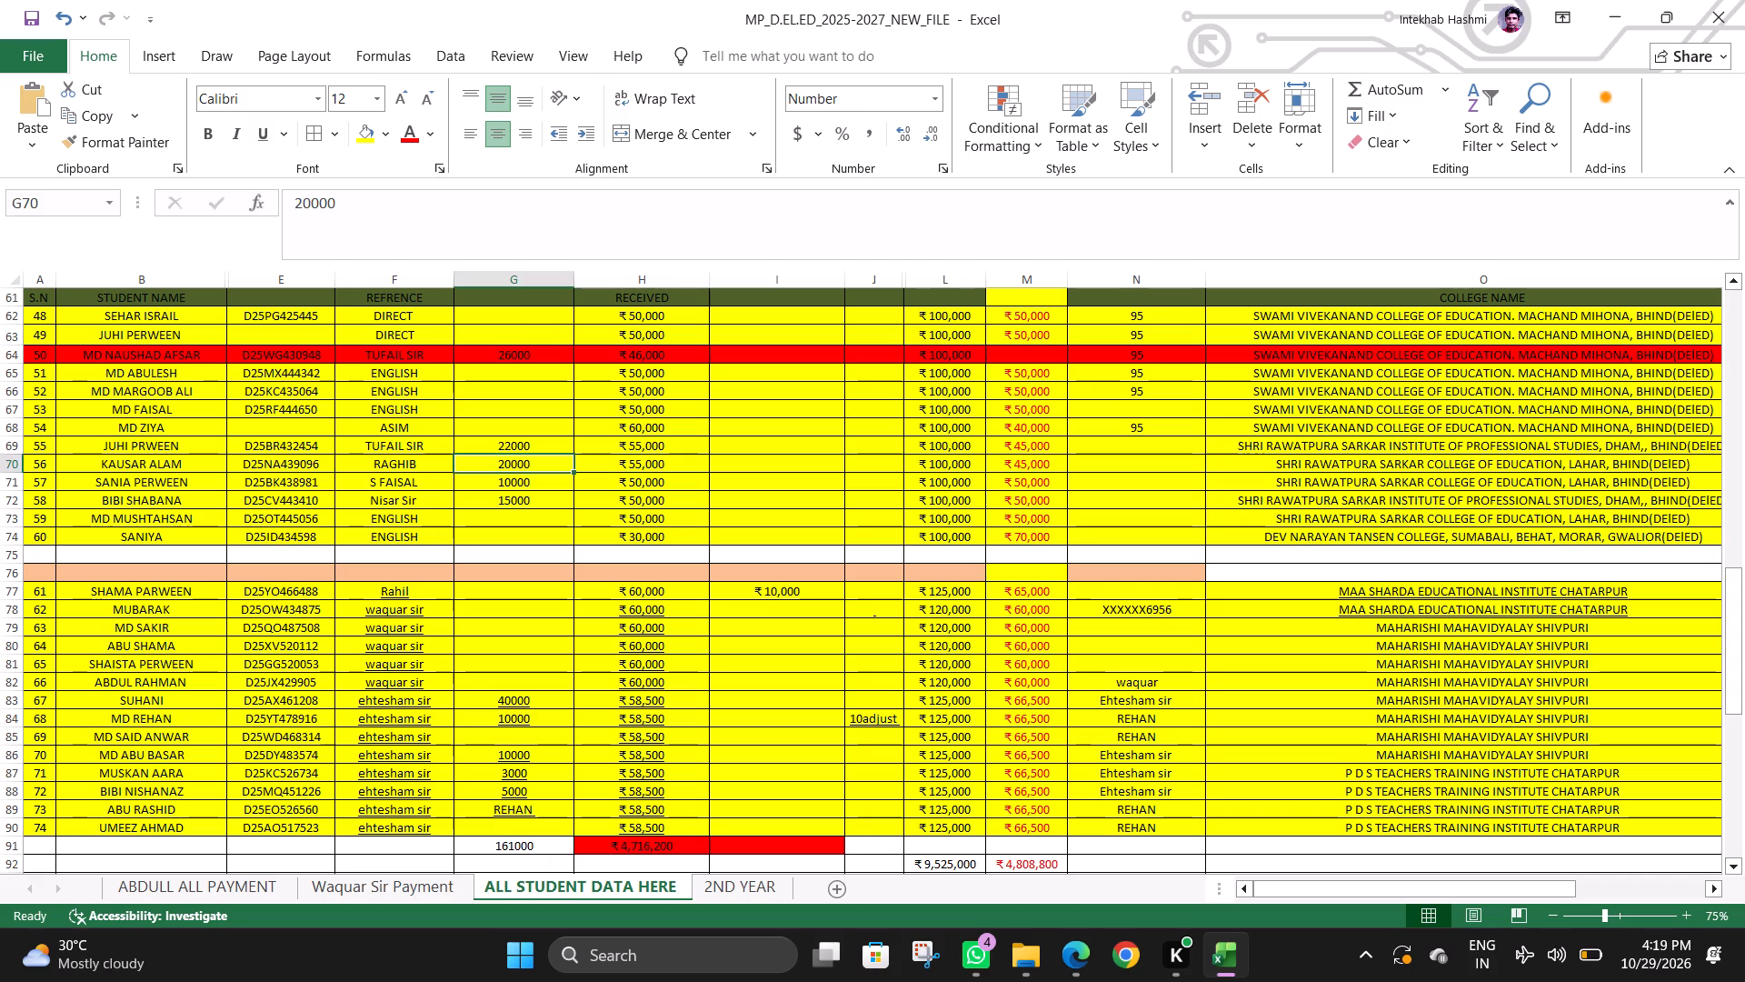
left_click(680, 471)
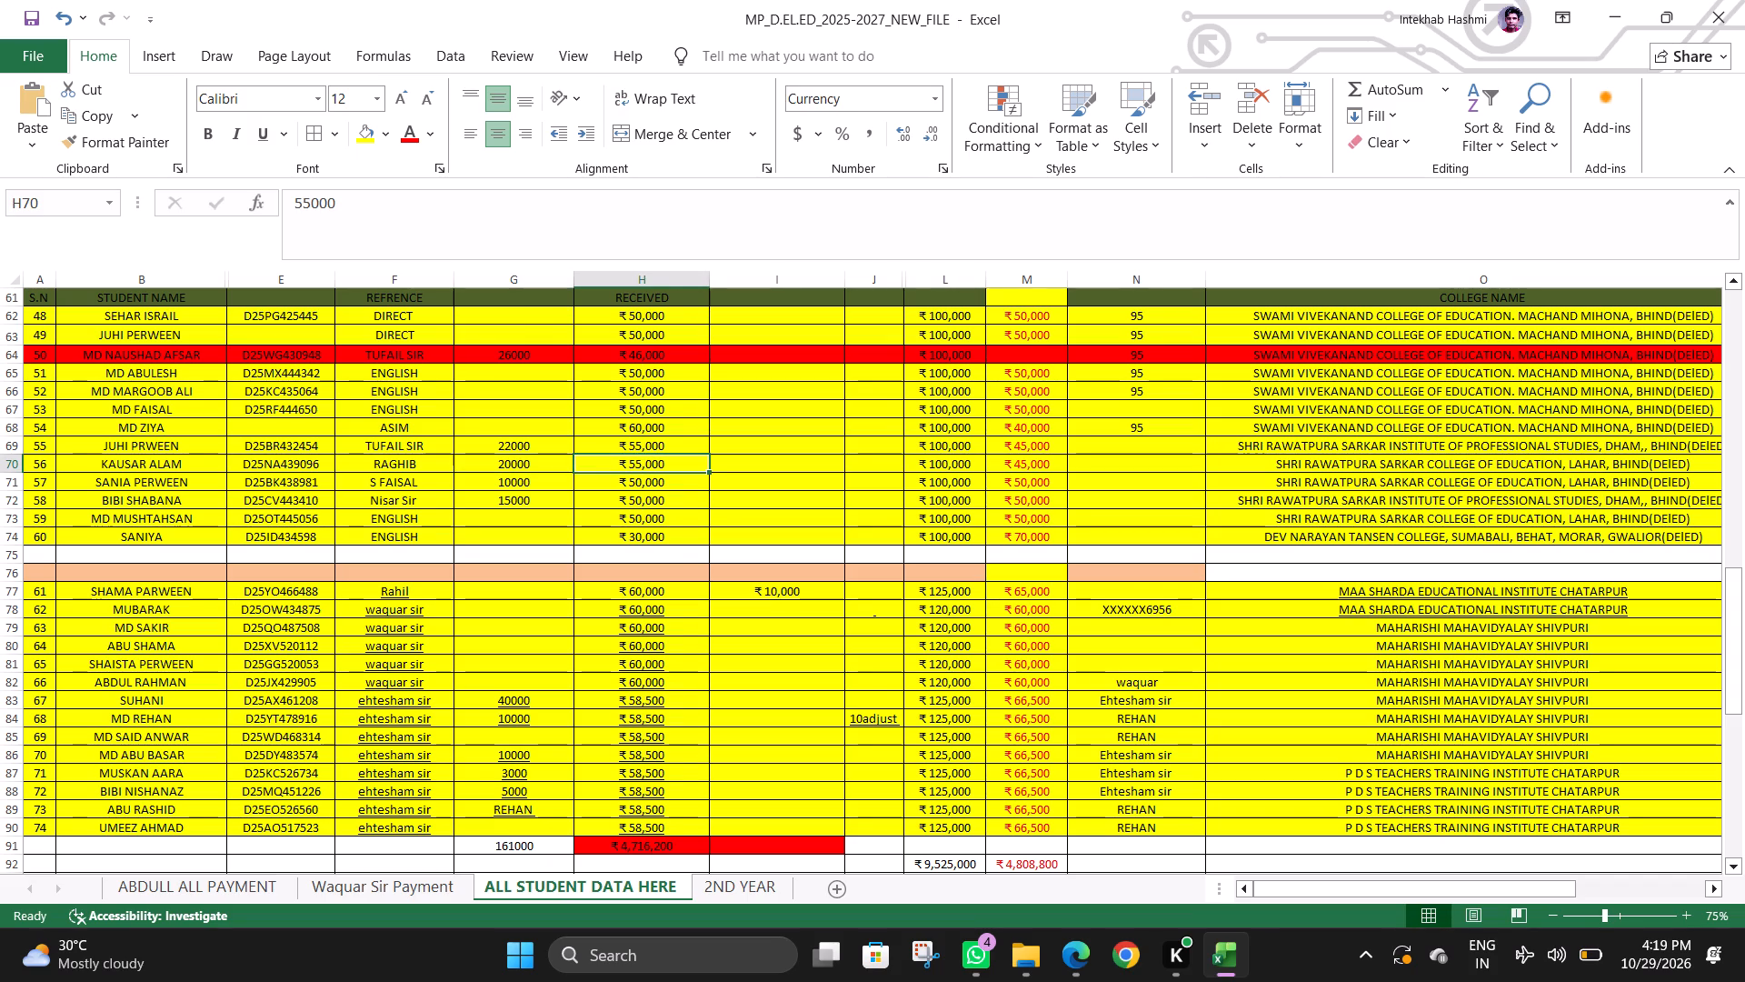
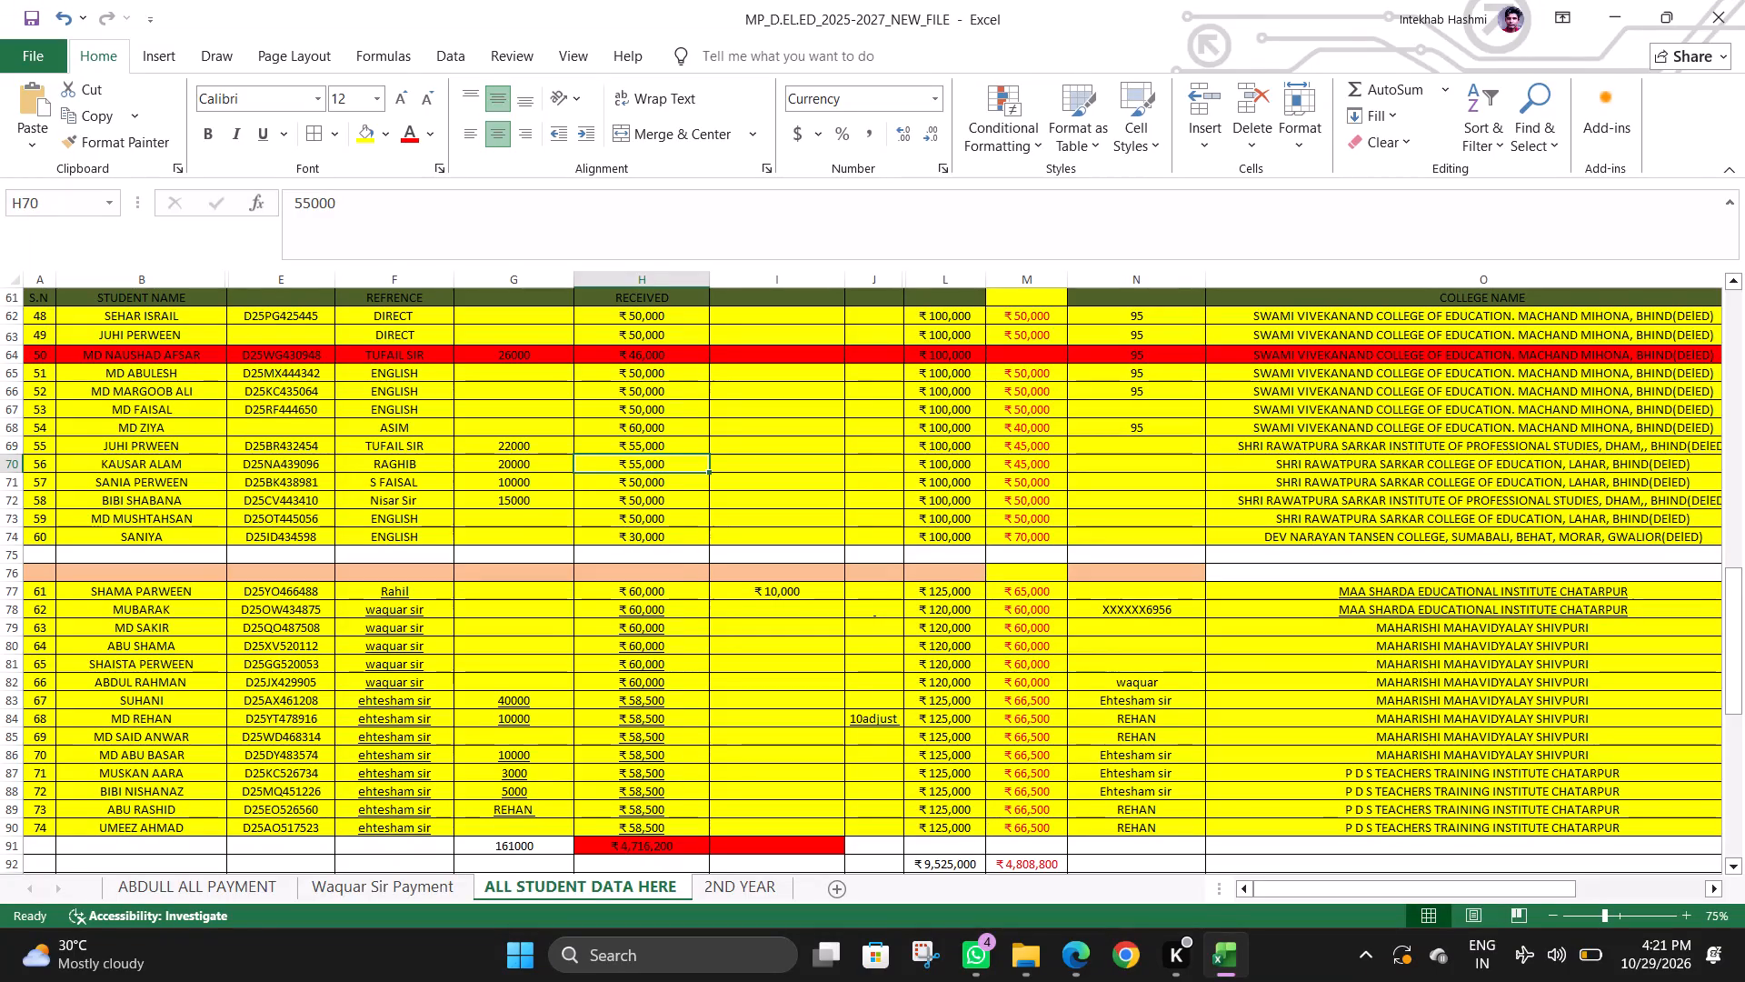
Check the 2ND INSTALLMENT cells G69 and G68 for student numbers 55 and 54.
left_click(534, 446)
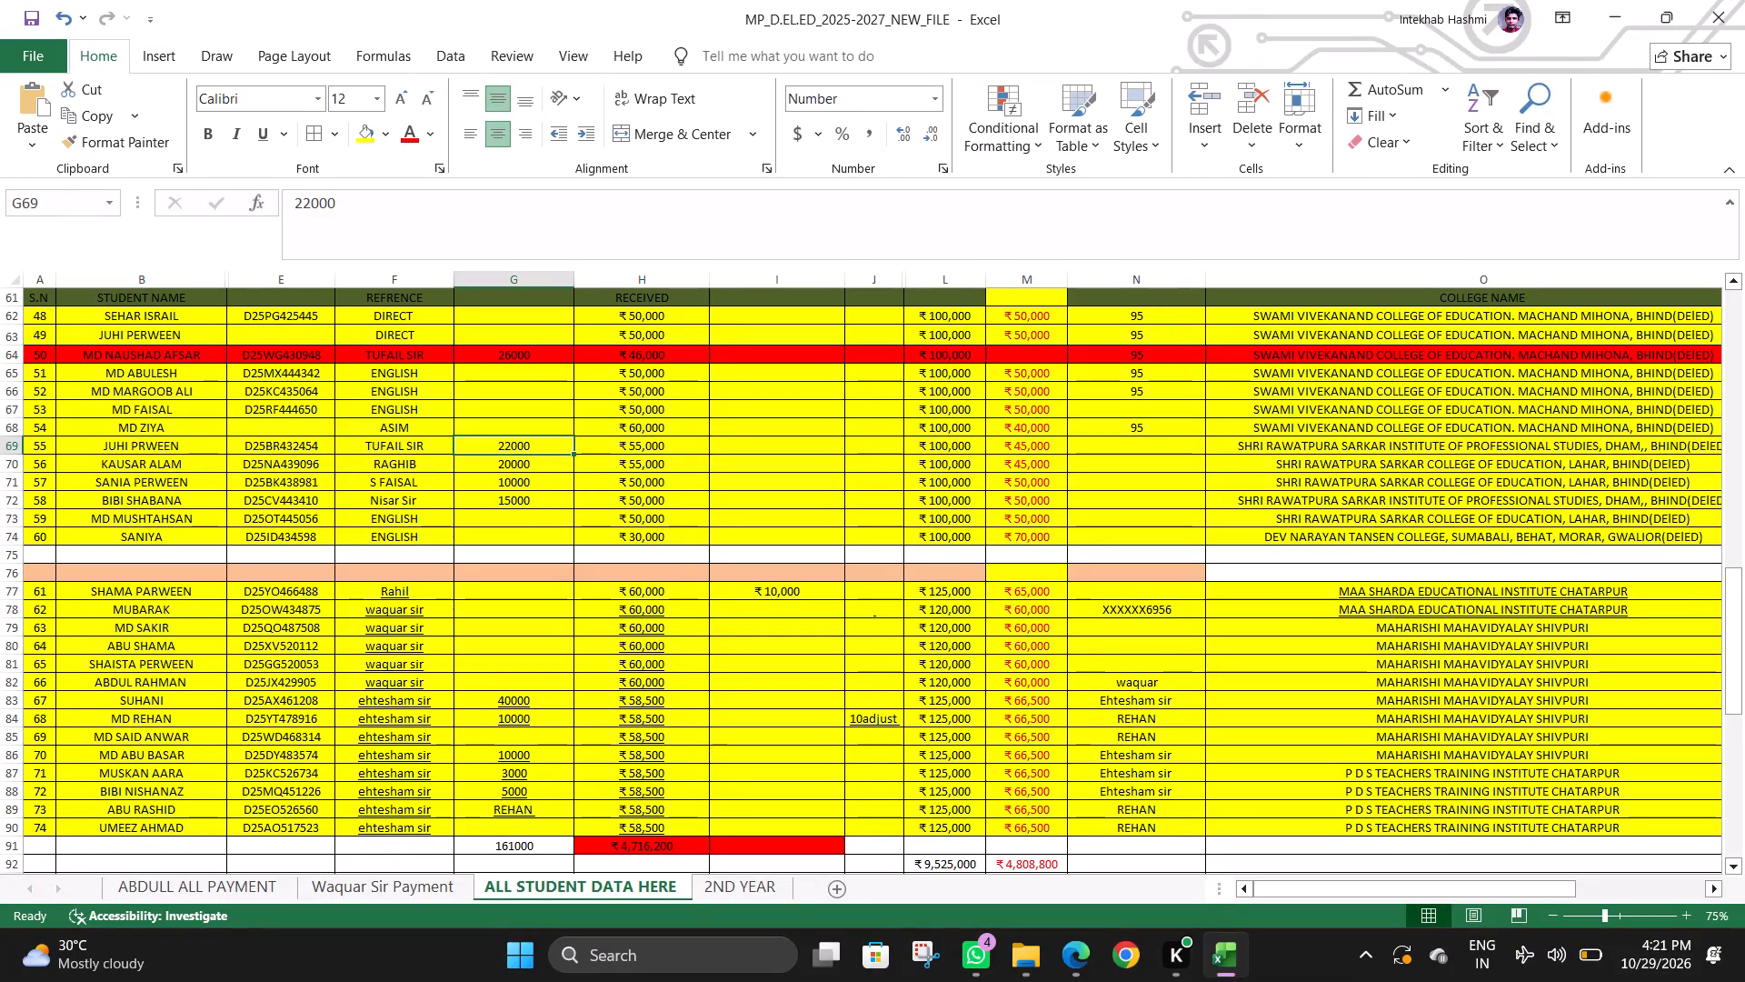
left_click(543, 429)
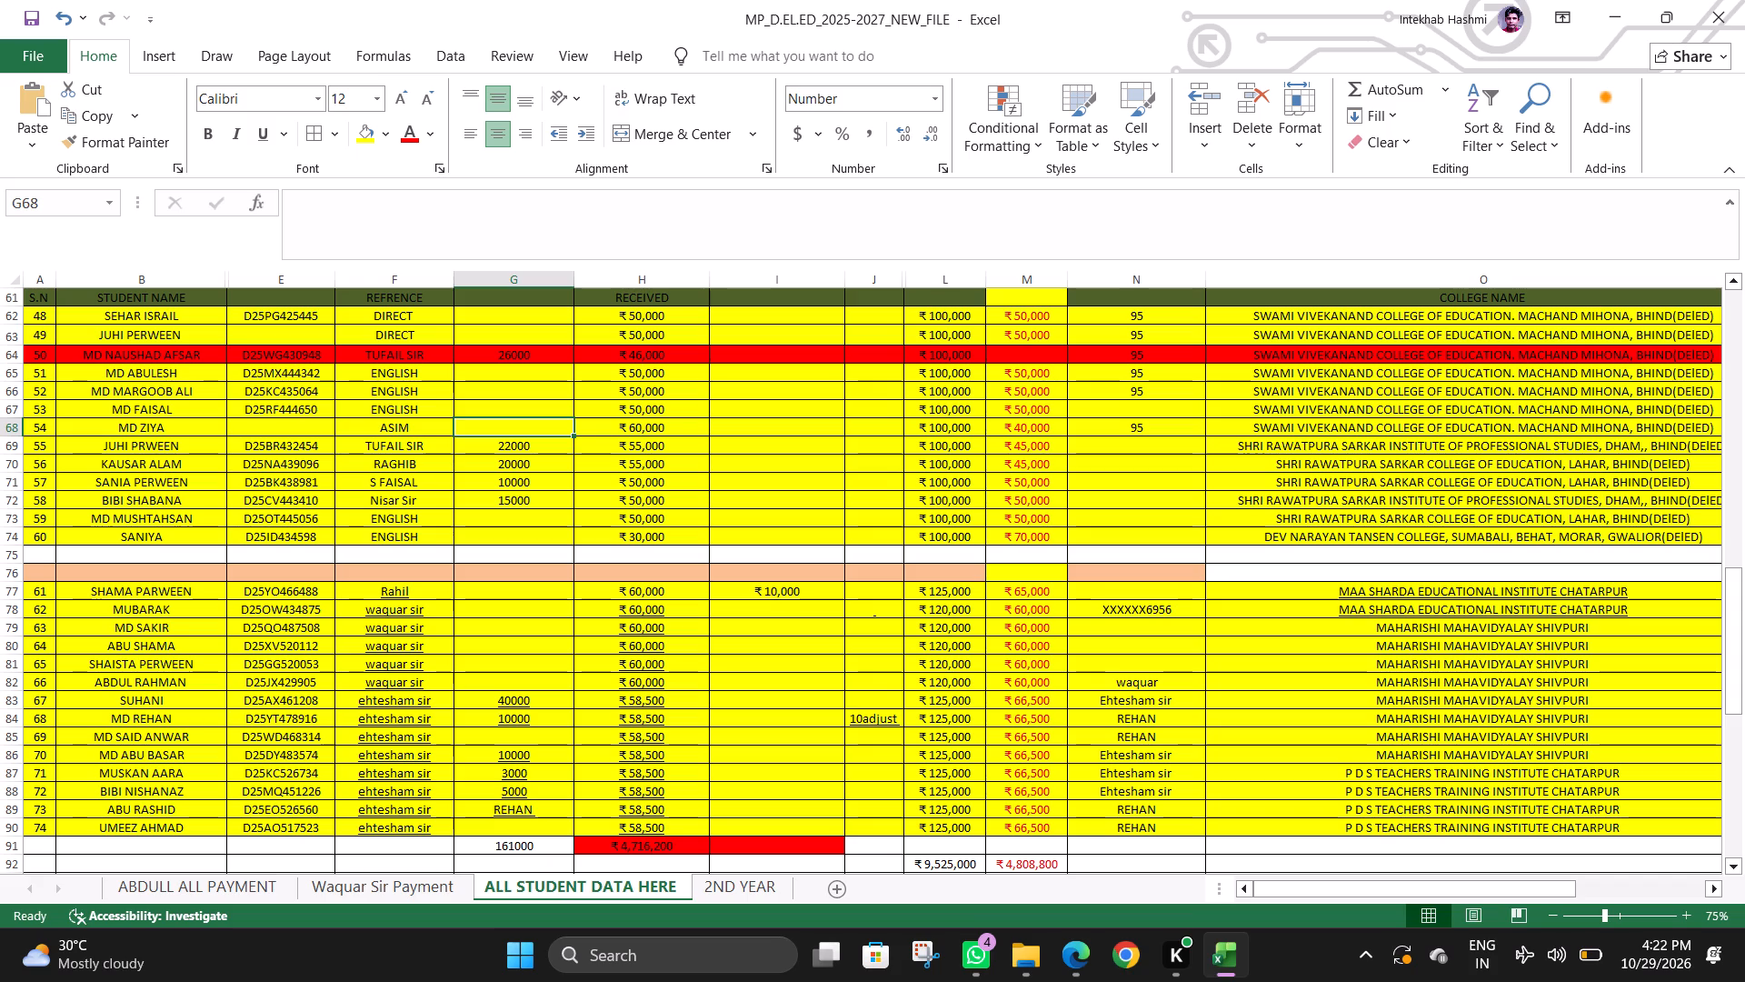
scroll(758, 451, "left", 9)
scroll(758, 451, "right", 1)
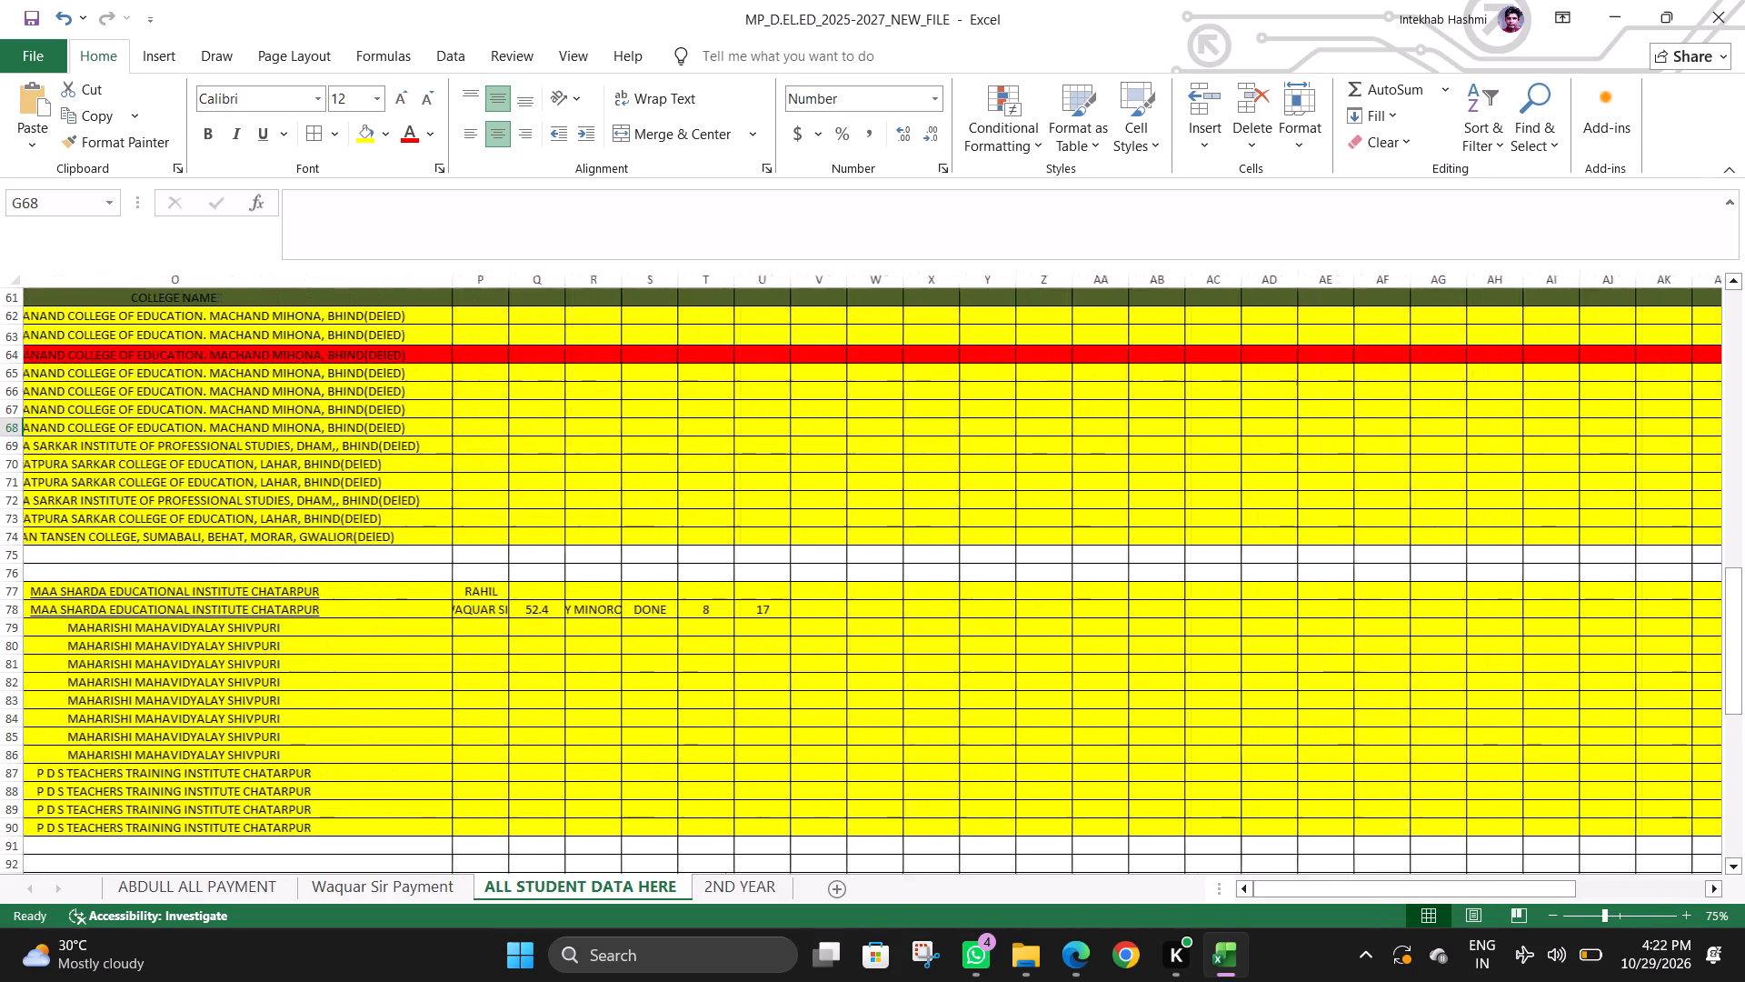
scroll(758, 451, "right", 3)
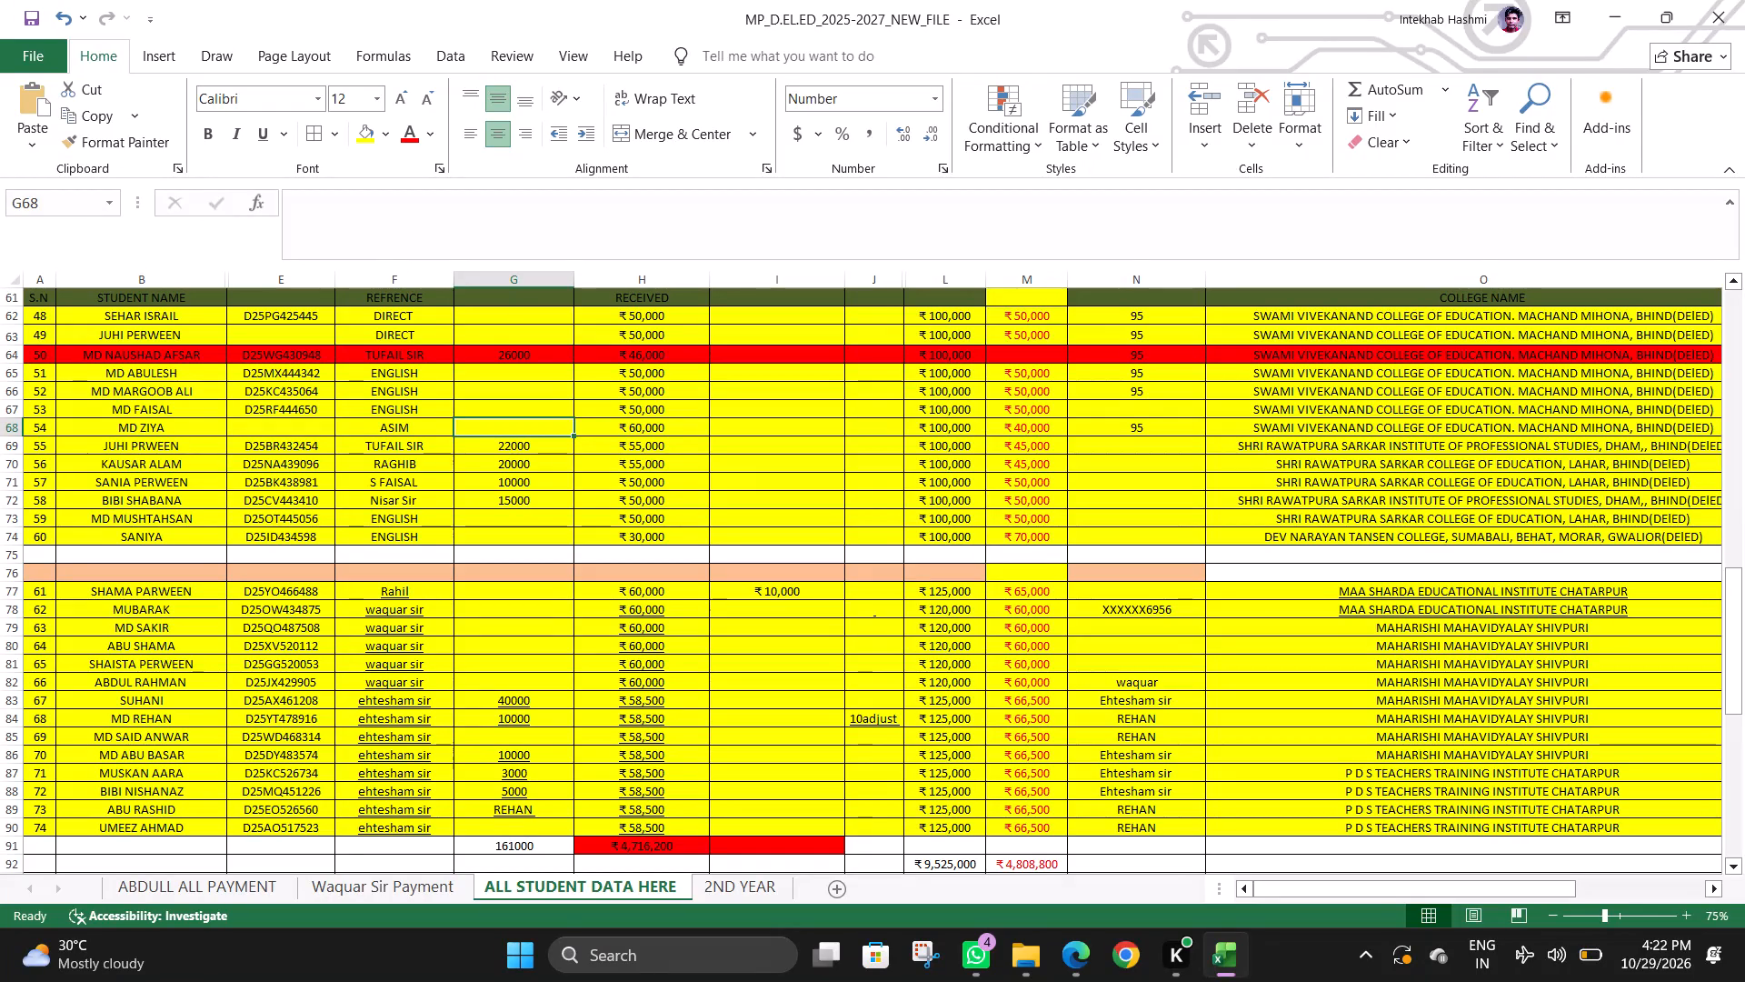
Review the AMOUNT and 2ND YEAR entries for the first six students, plus the remaining rows down to the sheet's totals.
scroll(334, 499, "up", 1)
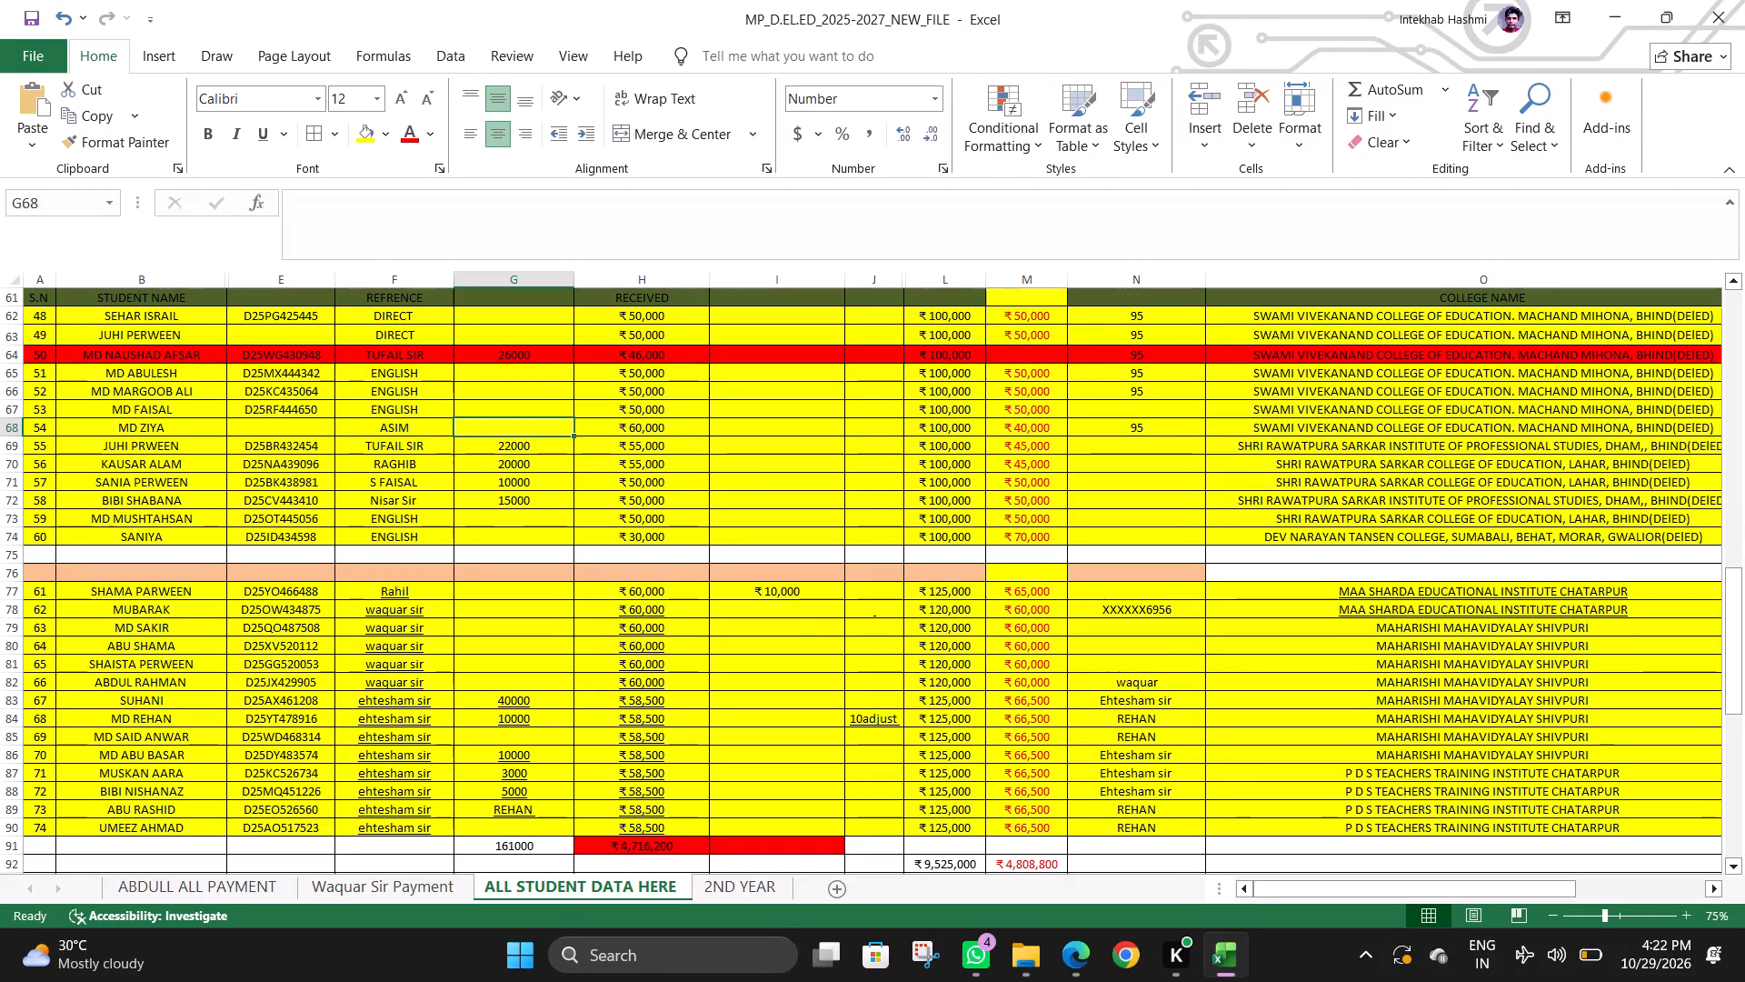
scroll(334, 499, "up", 6)
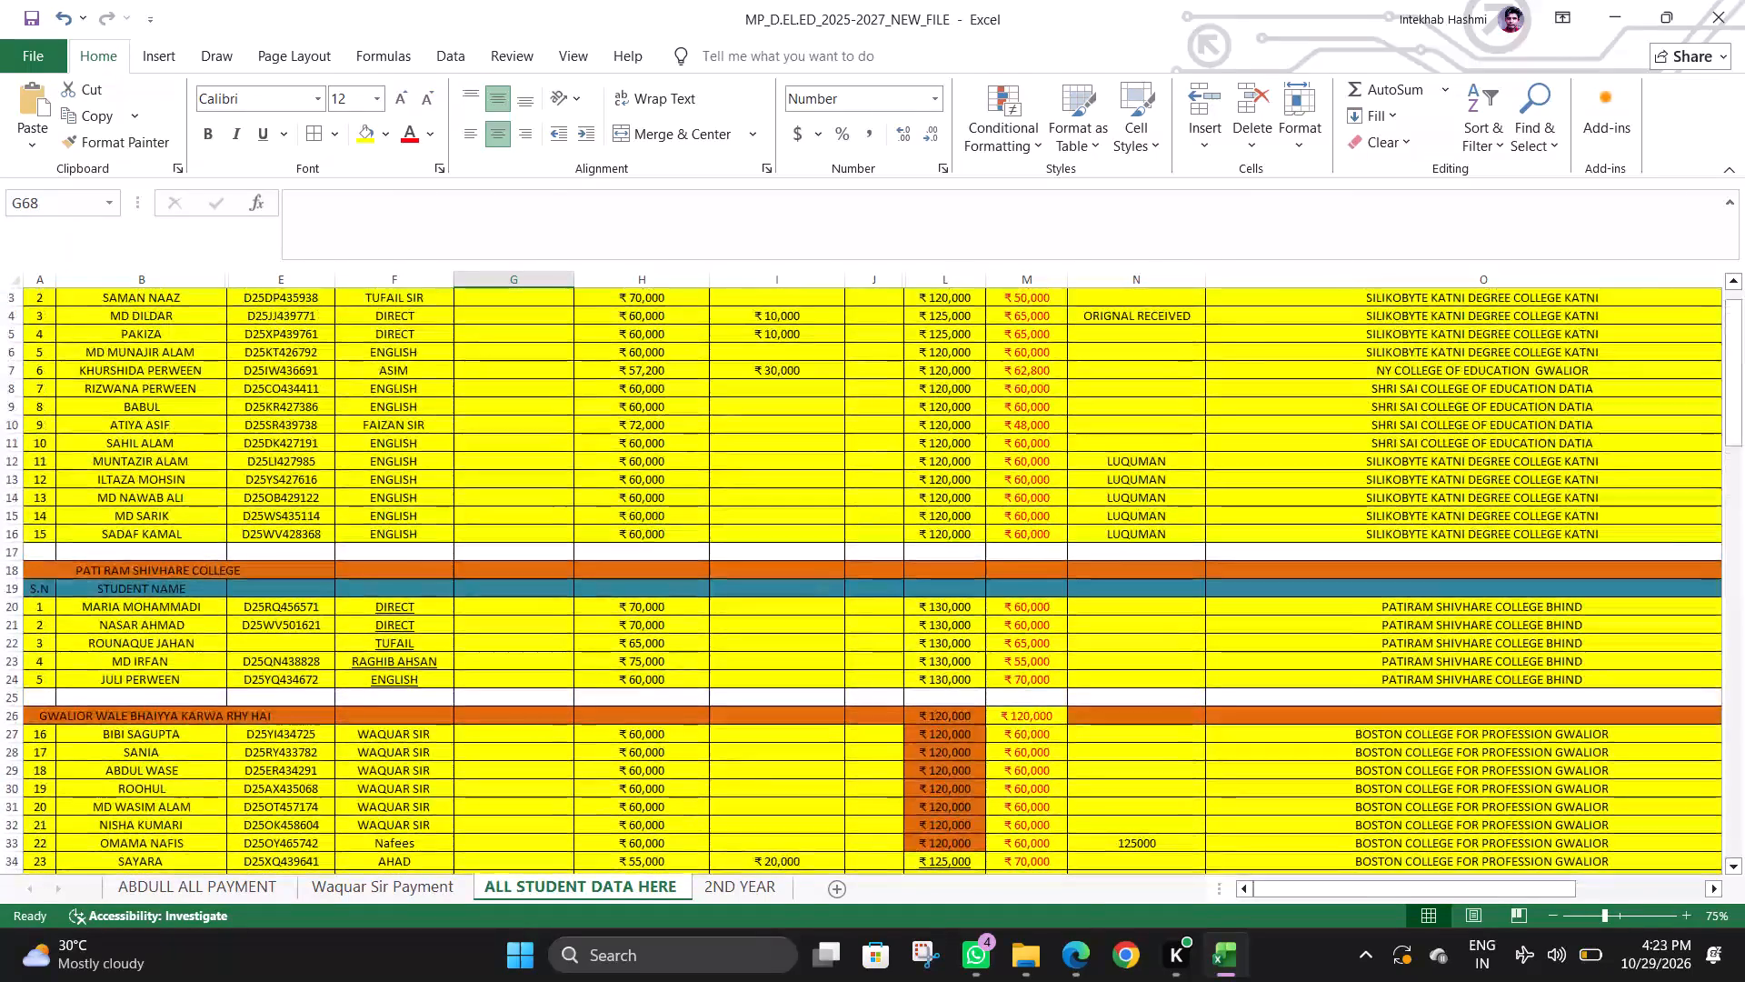
scroll(334, 499, "up", 3)
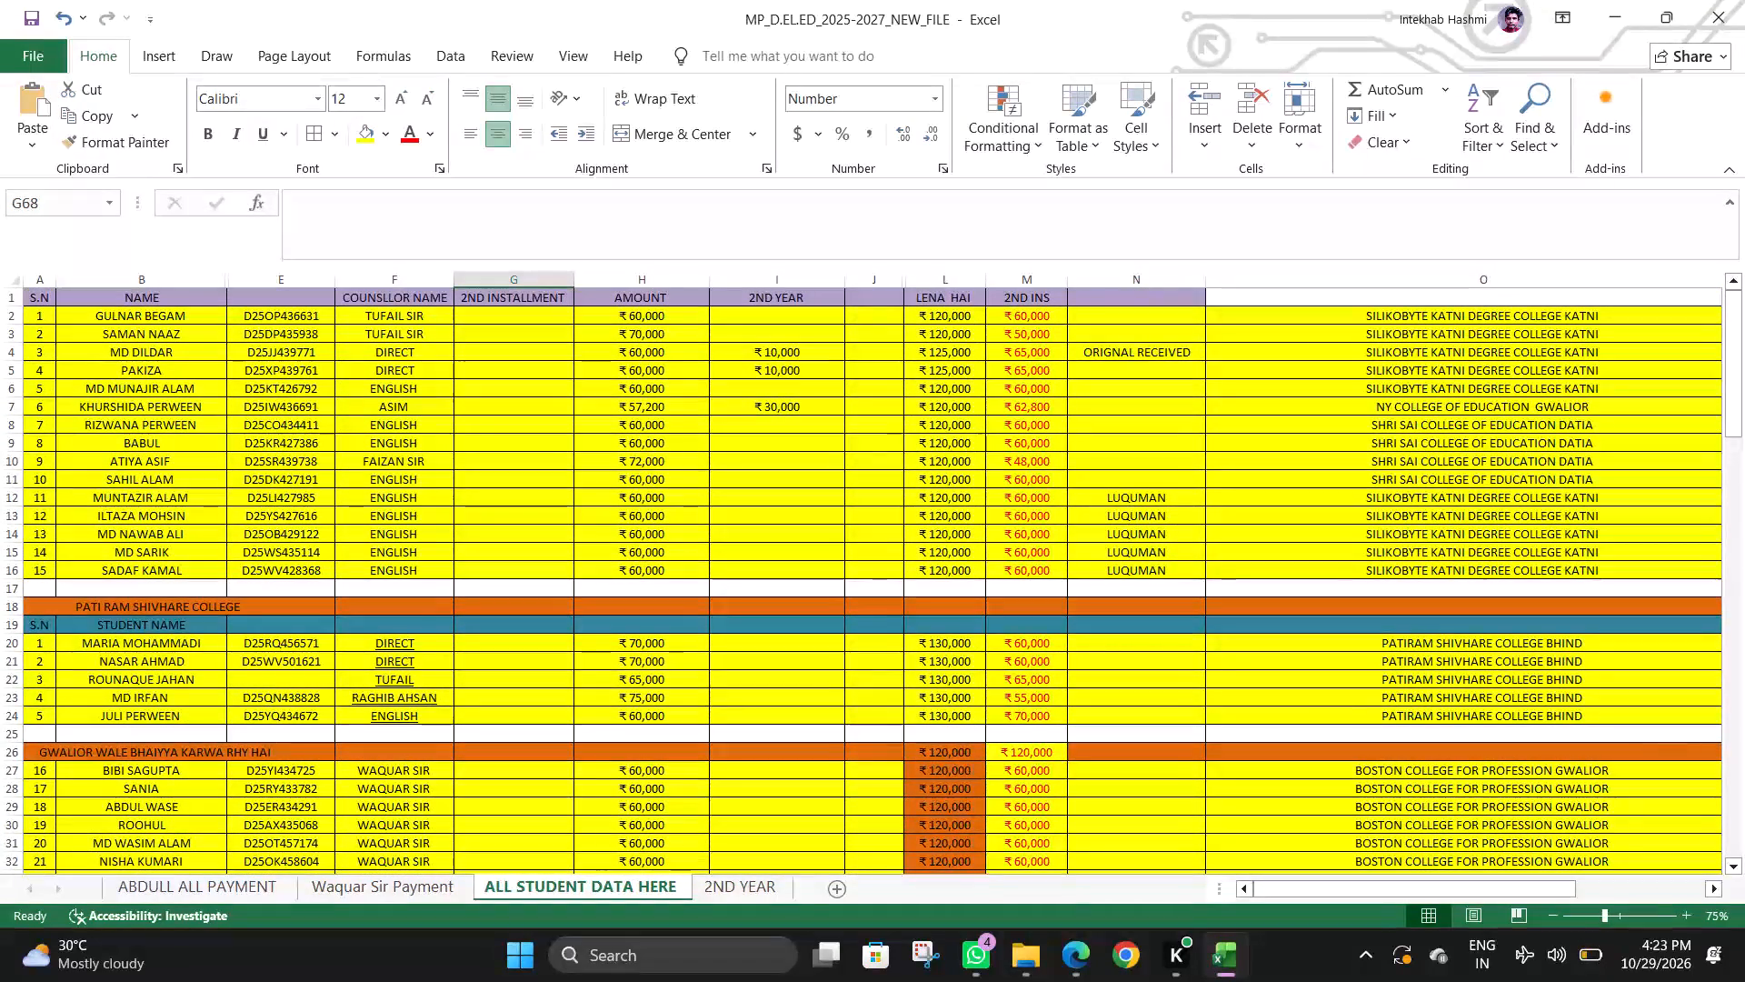
left_click(624, 314)
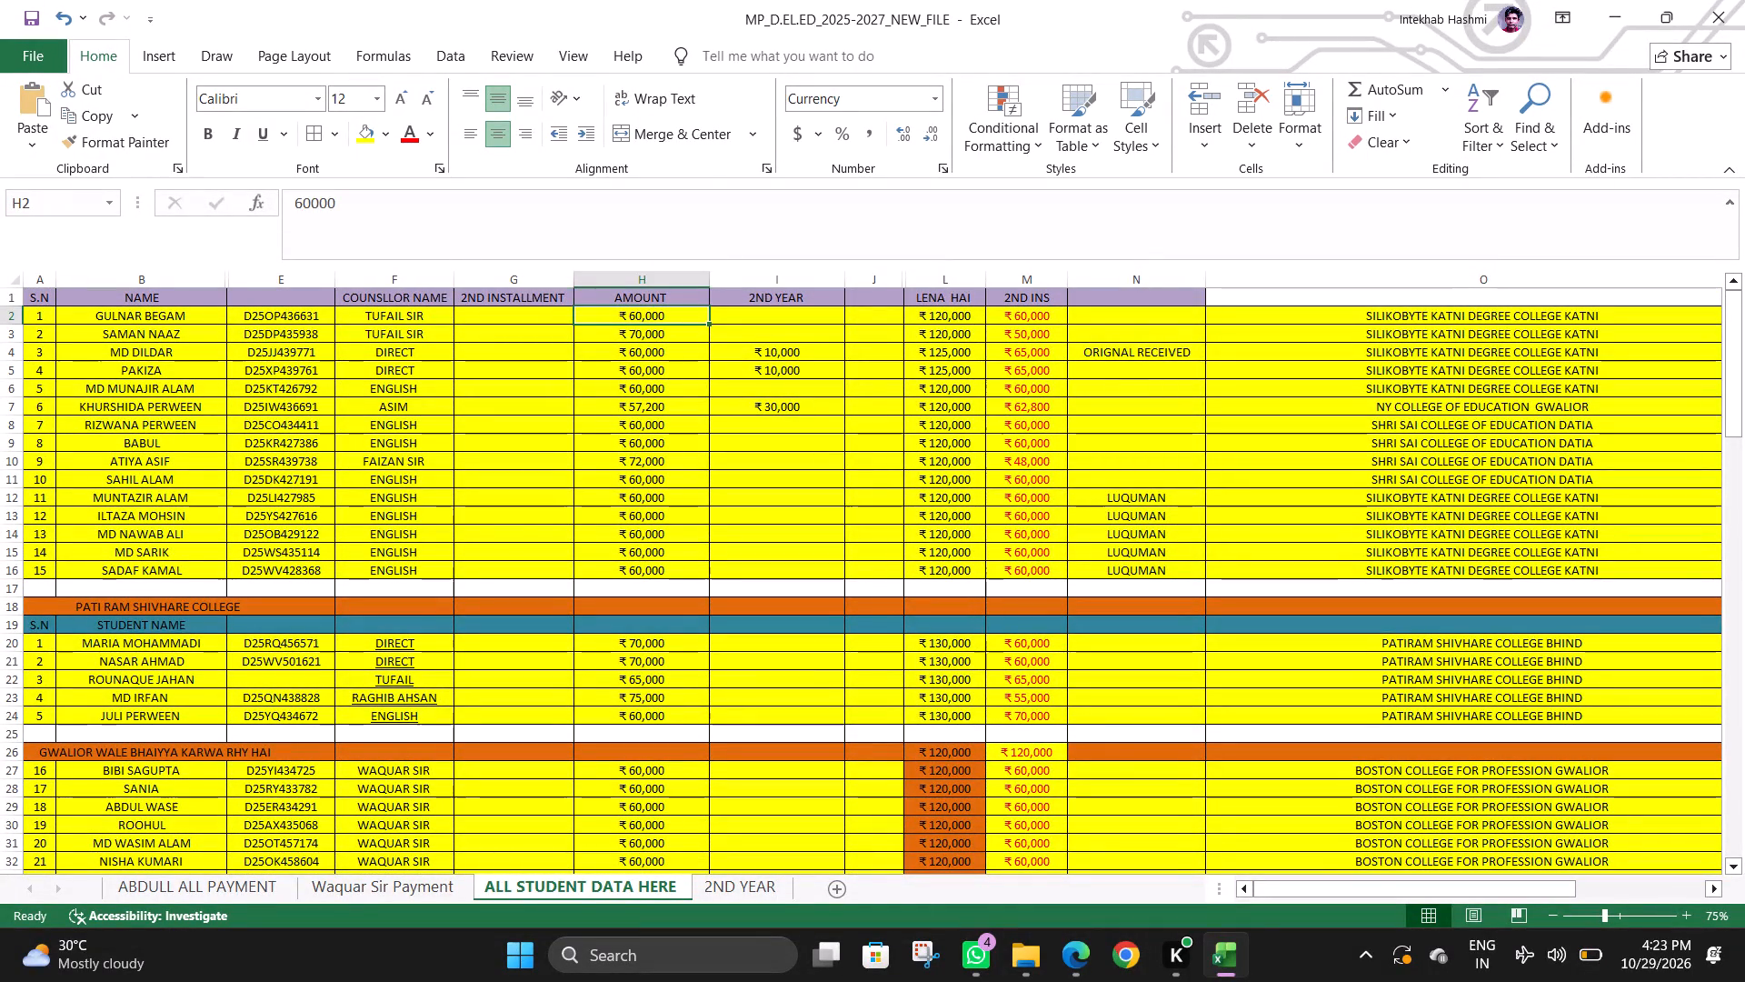
left_click(531, 315)
left_click(664, 337)
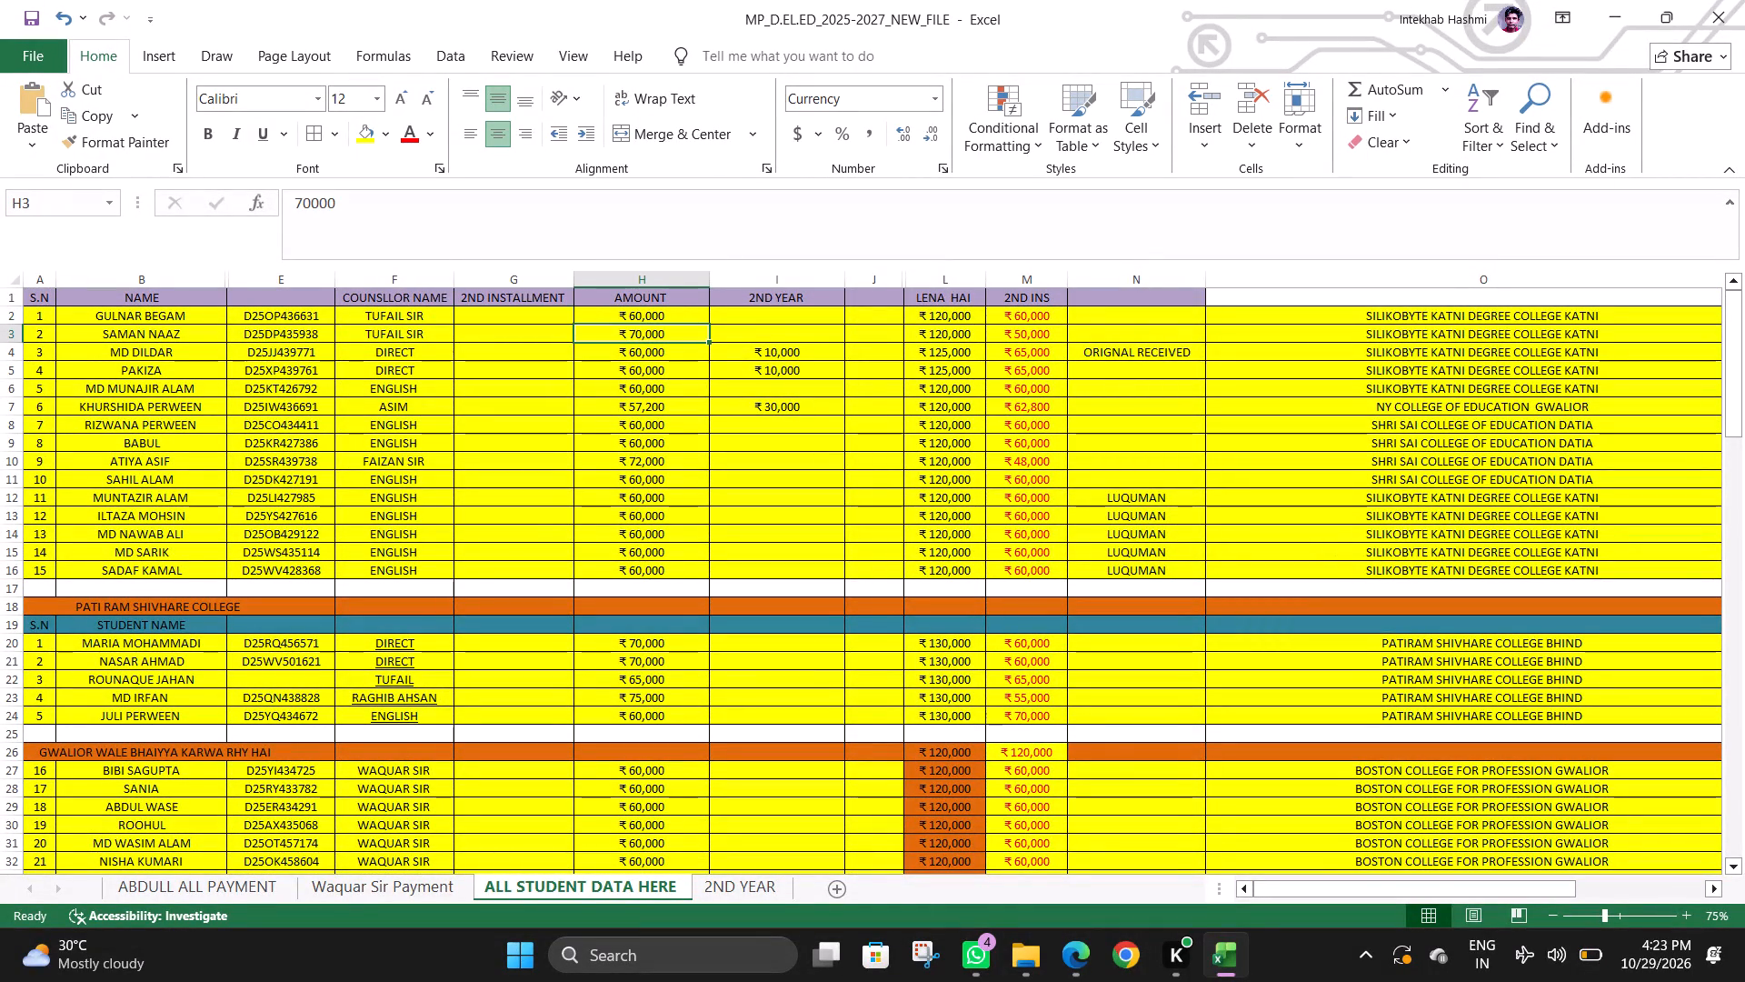
left_click(663, 352)
left_click(656, 378)
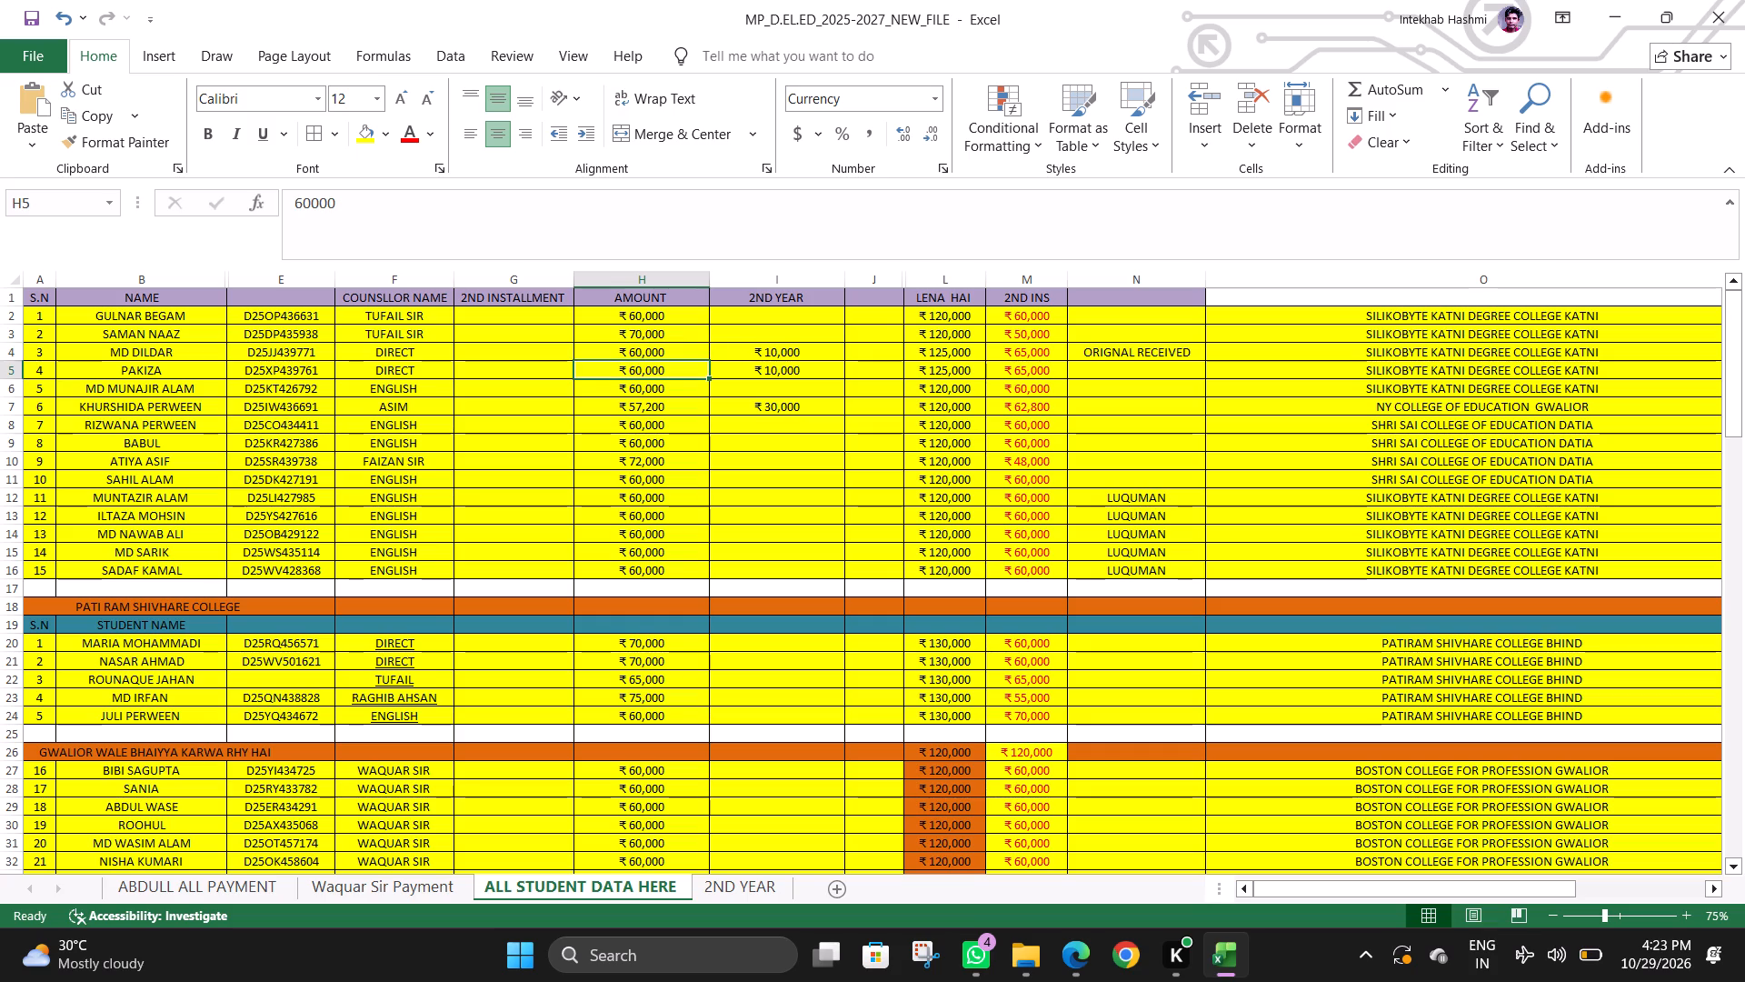
left_click(648, 401)
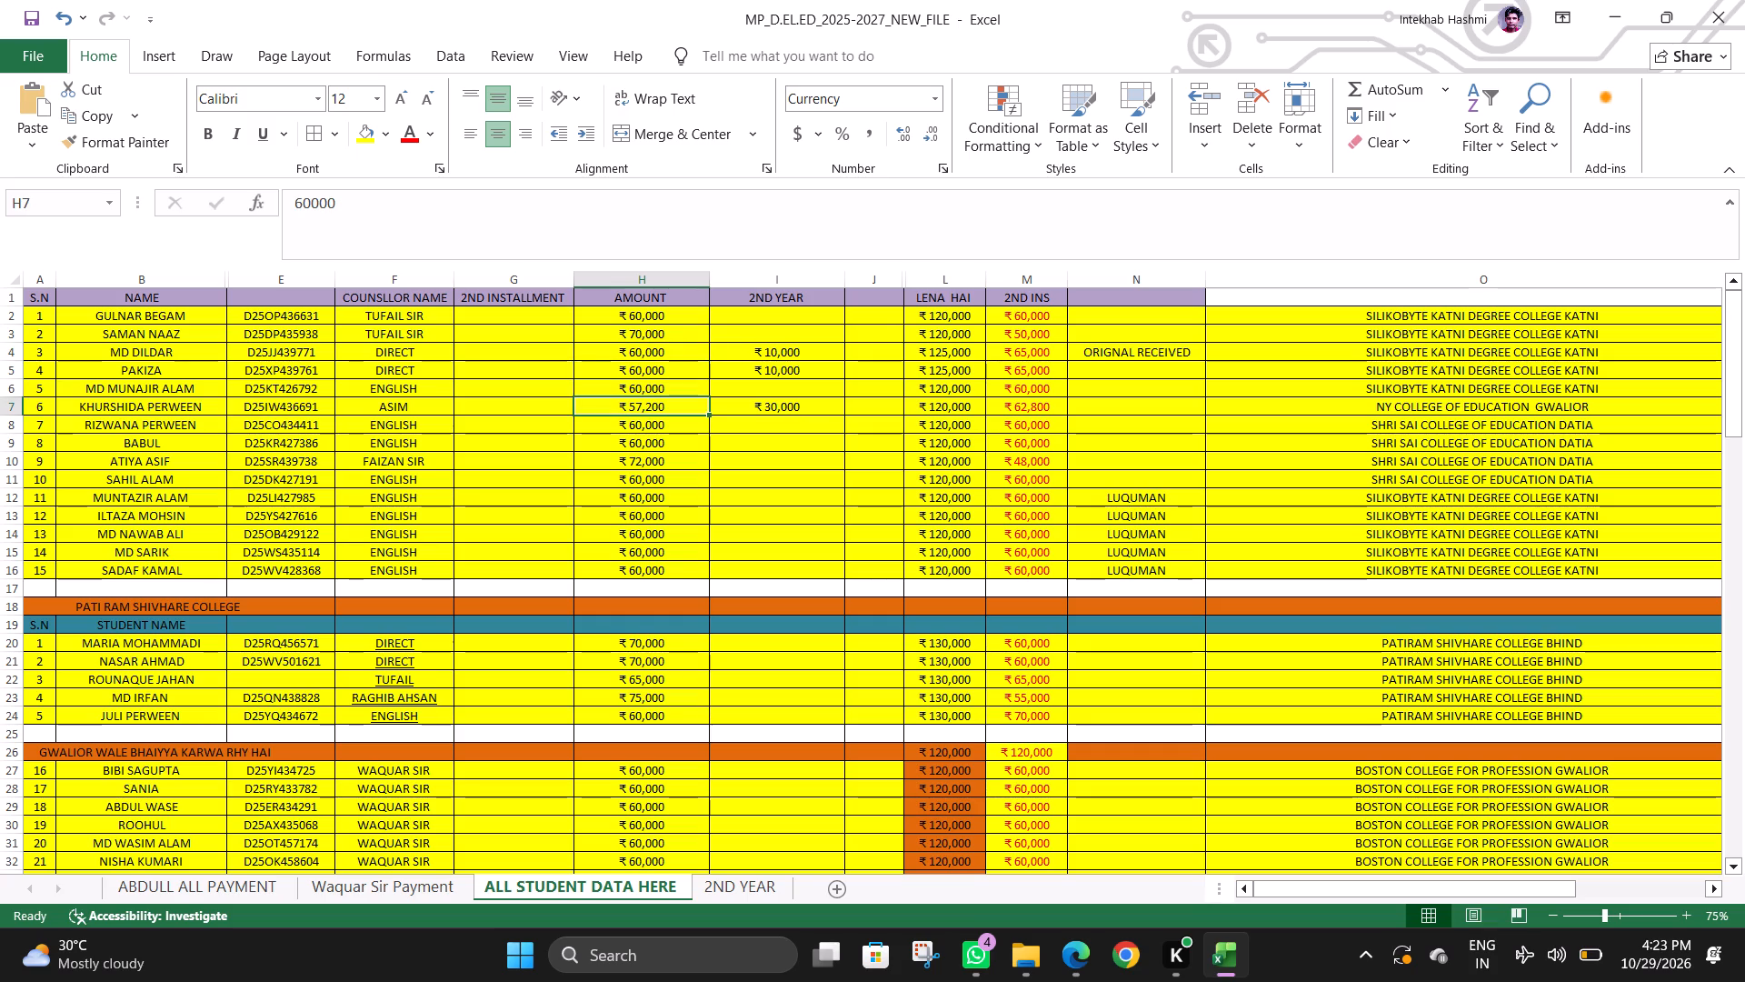
left_click(761, 405)
left_click(828, 358)
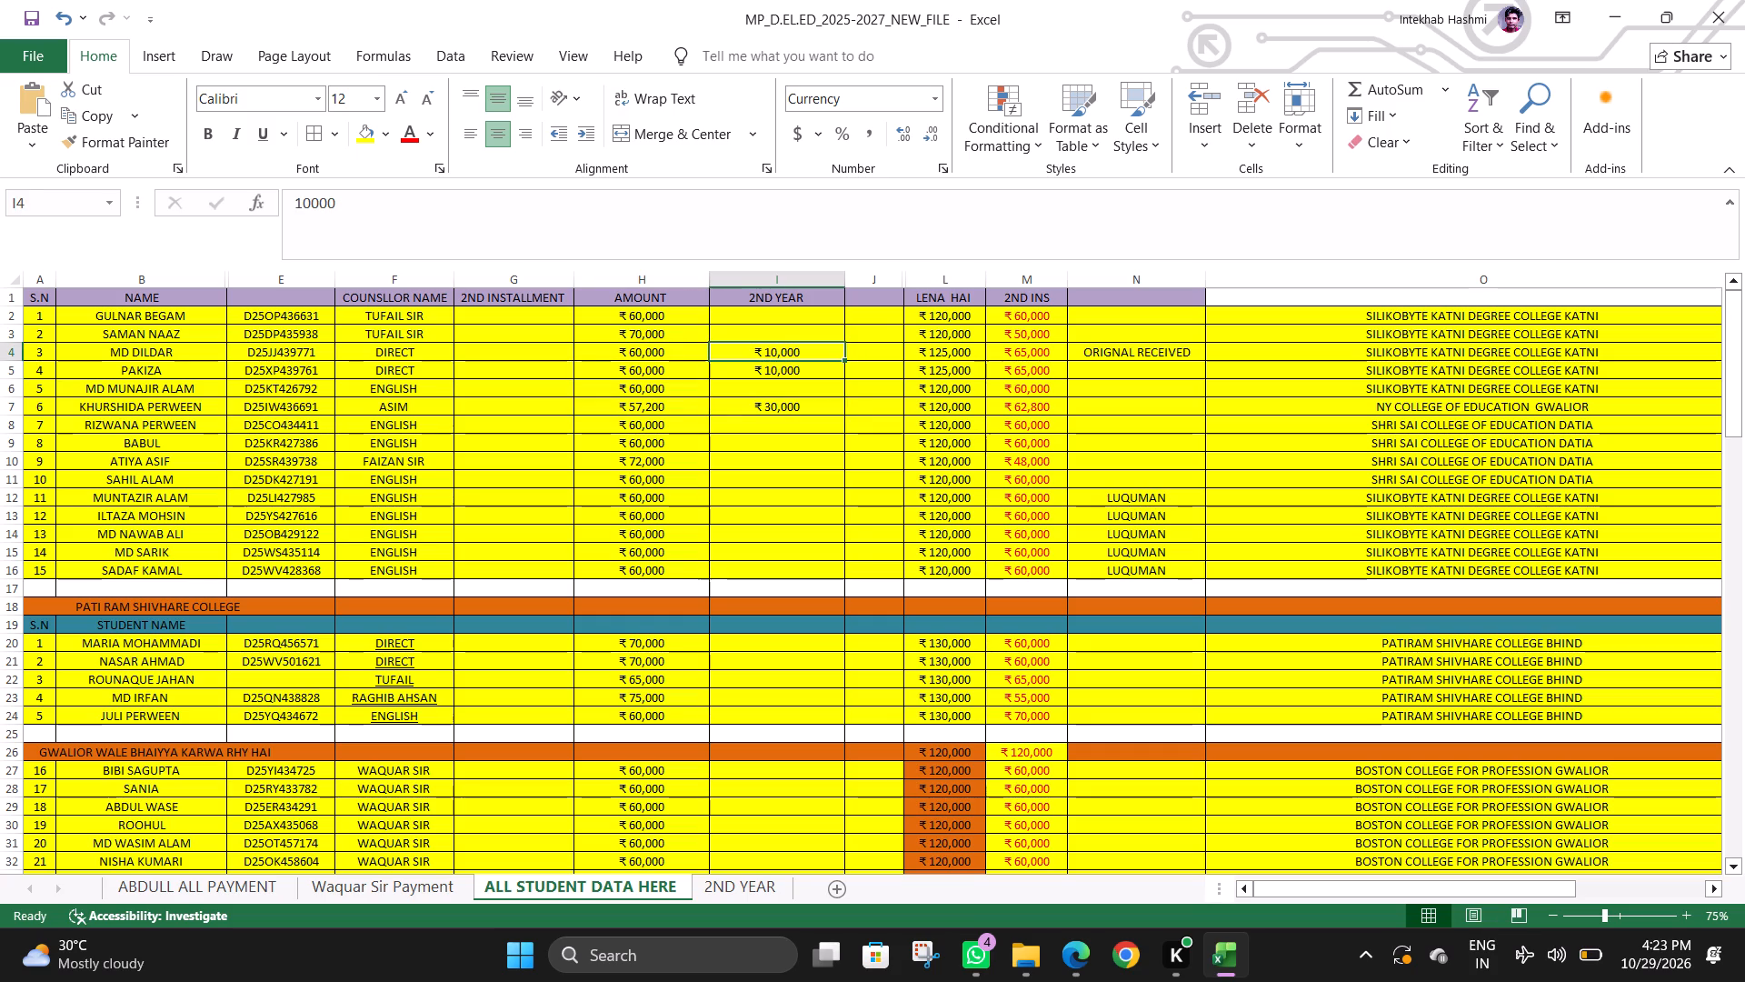
left_click(782, 369)
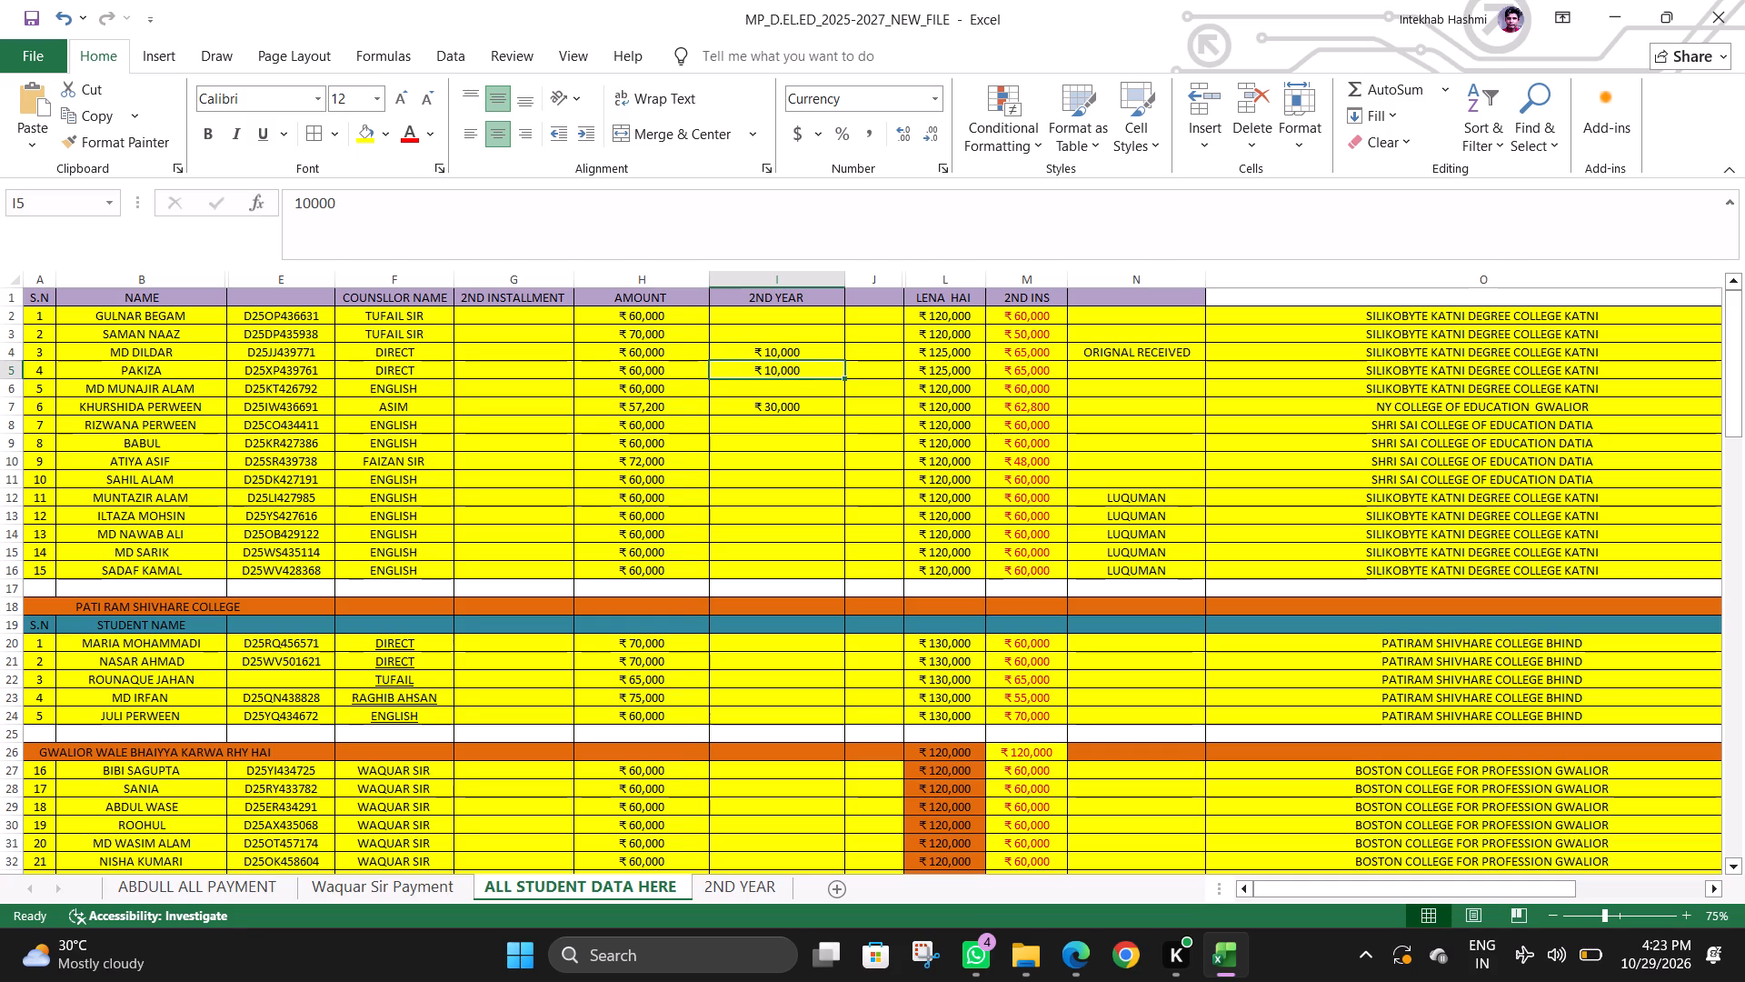
left_click(803, 386)
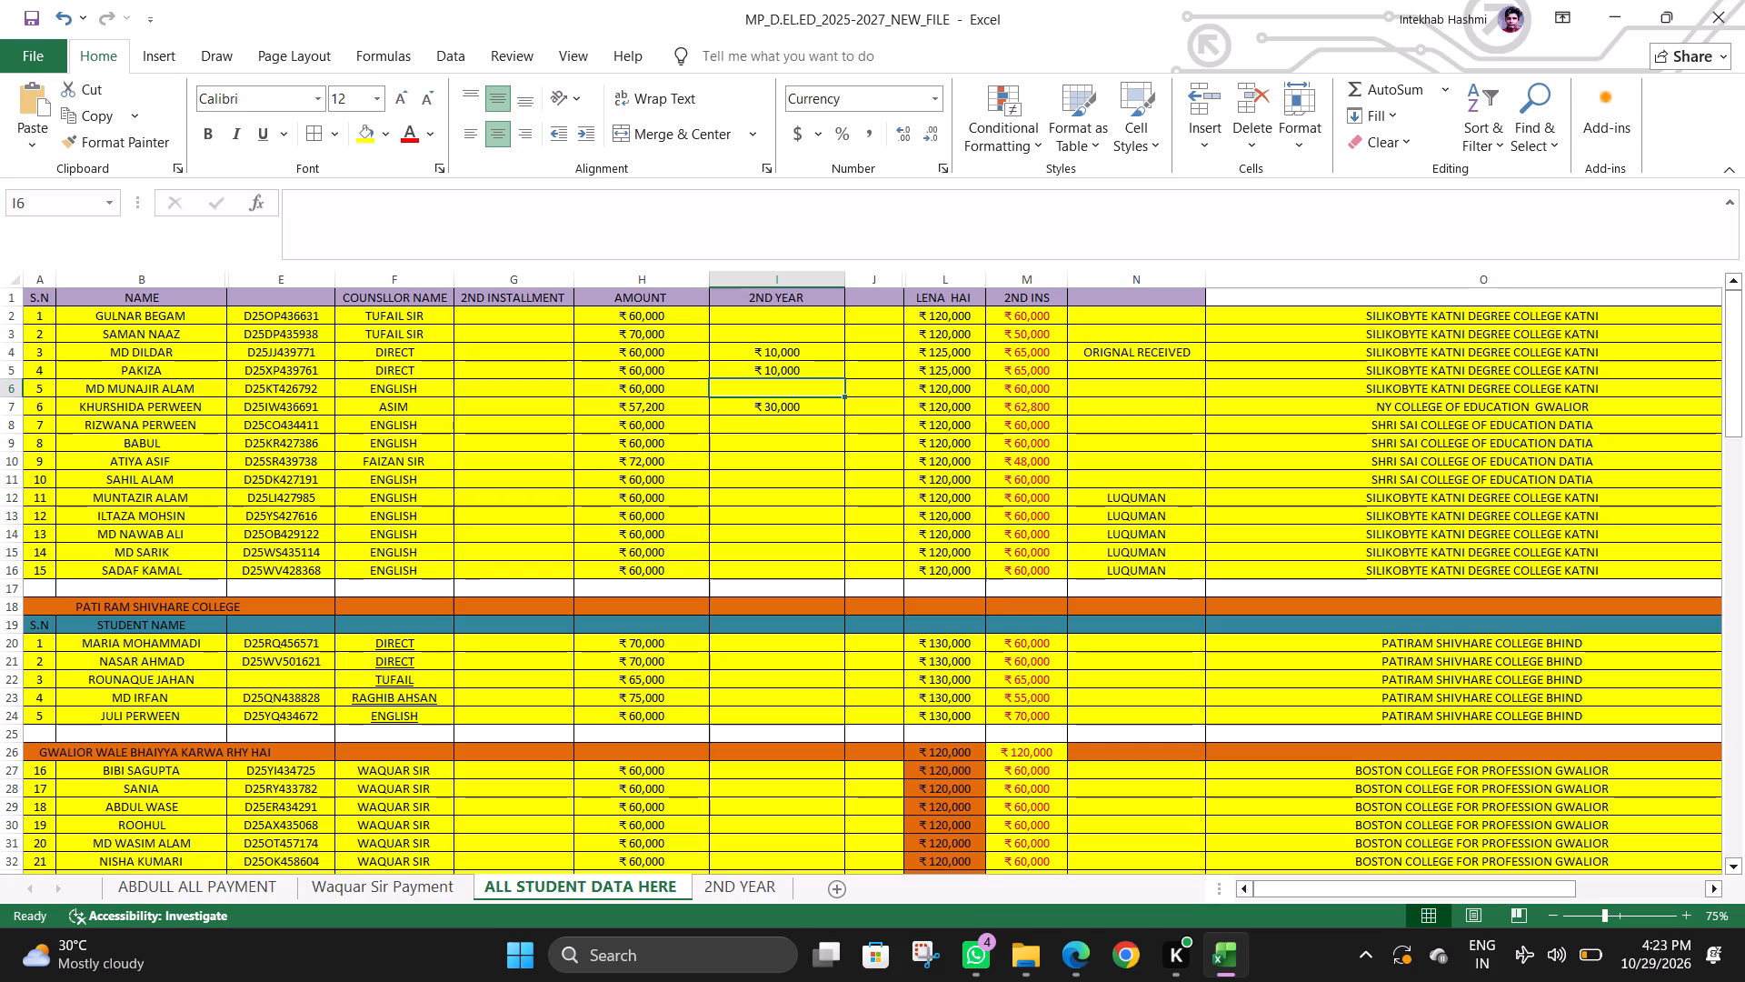
scroll(780, 597, "down", 2)
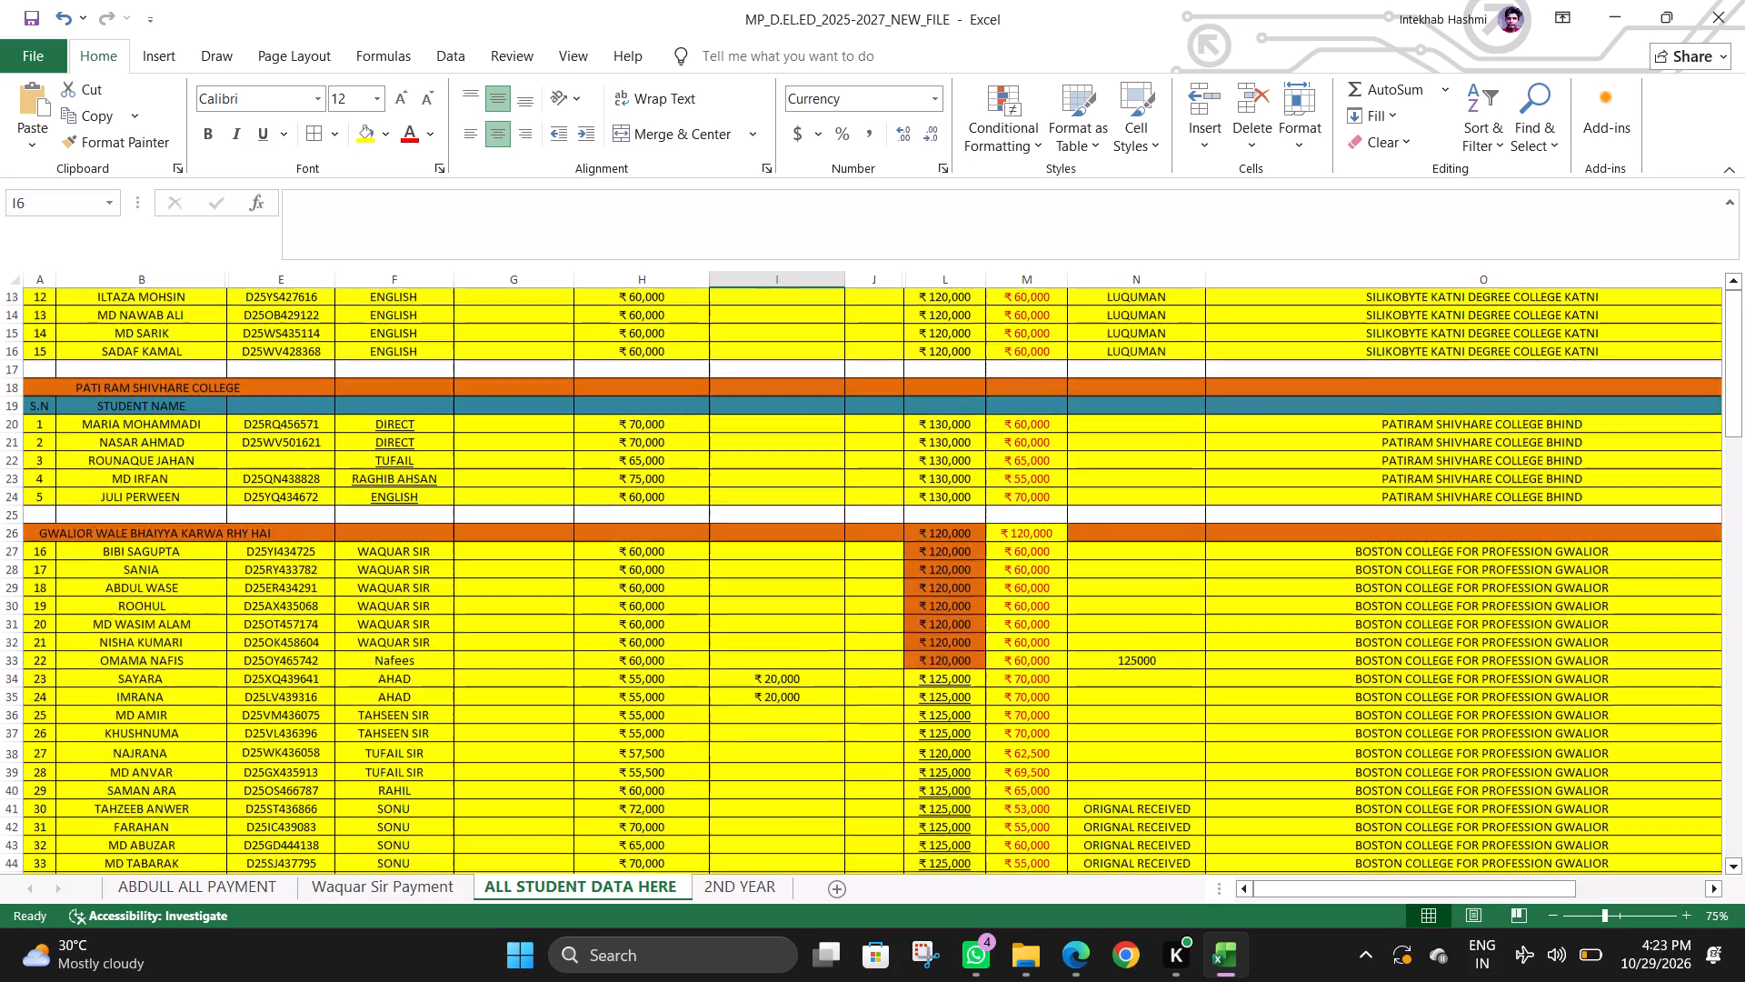
scroll(780, 597, "down", 4)
scroll(780, 597, "up", 4)
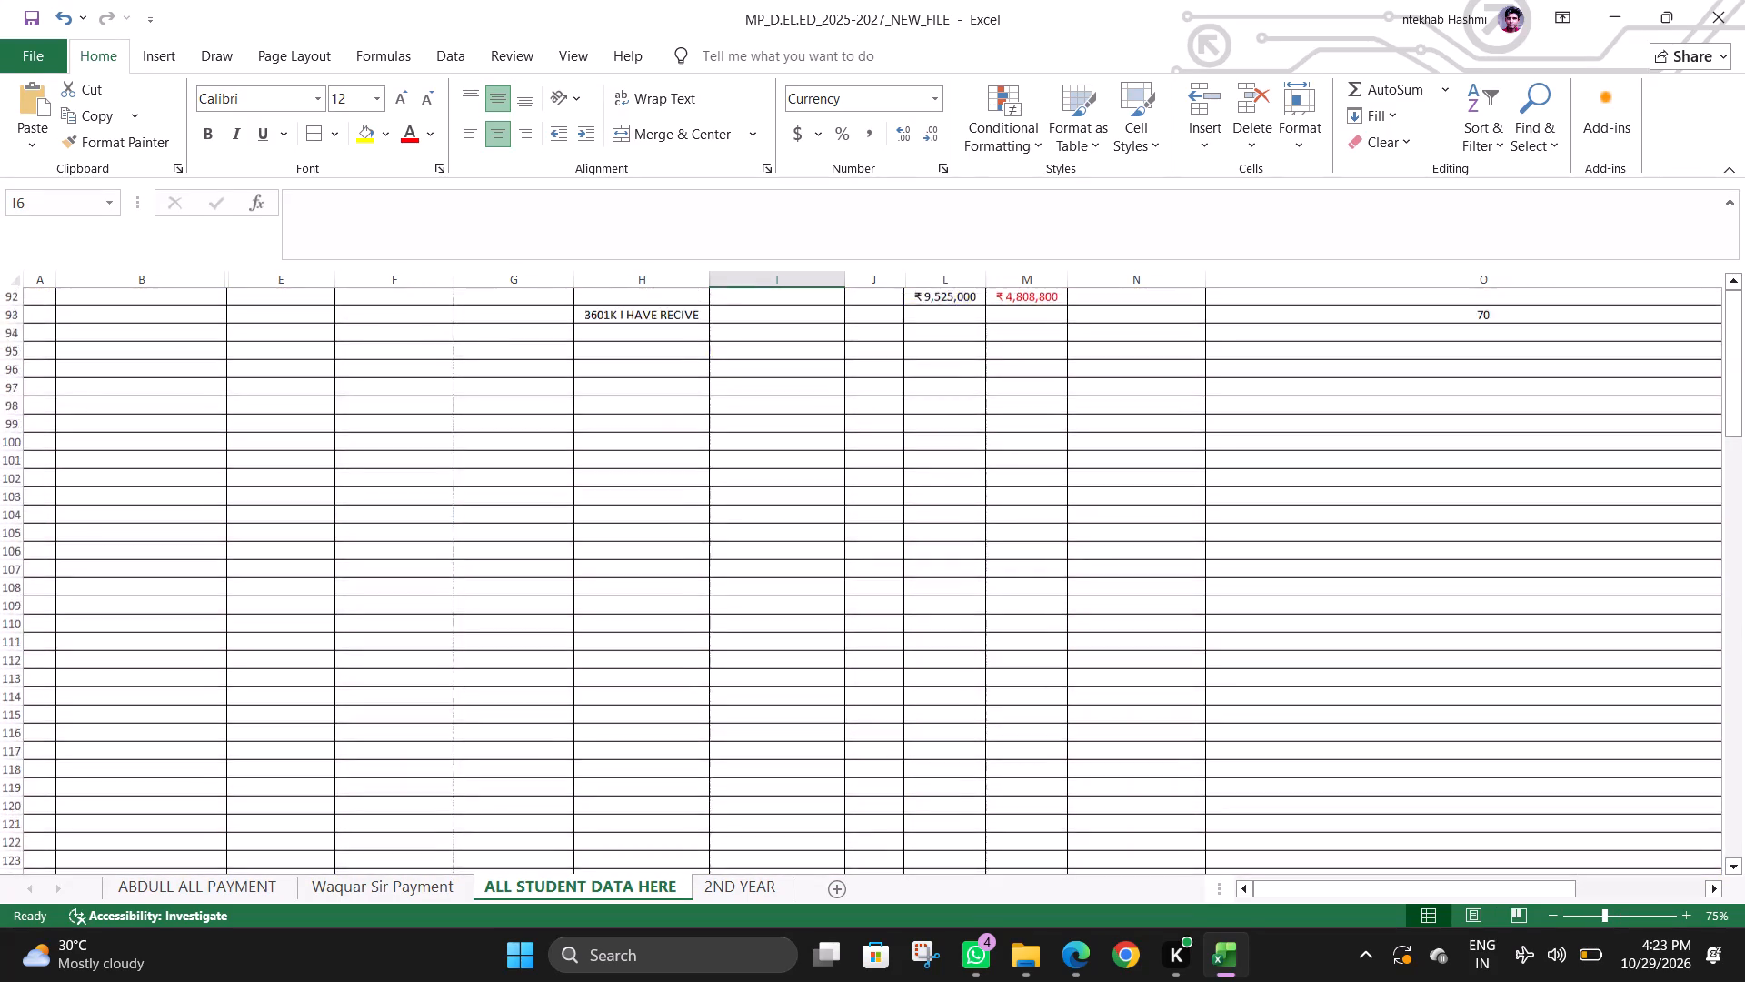
scroll(780, 597, "up", 1)
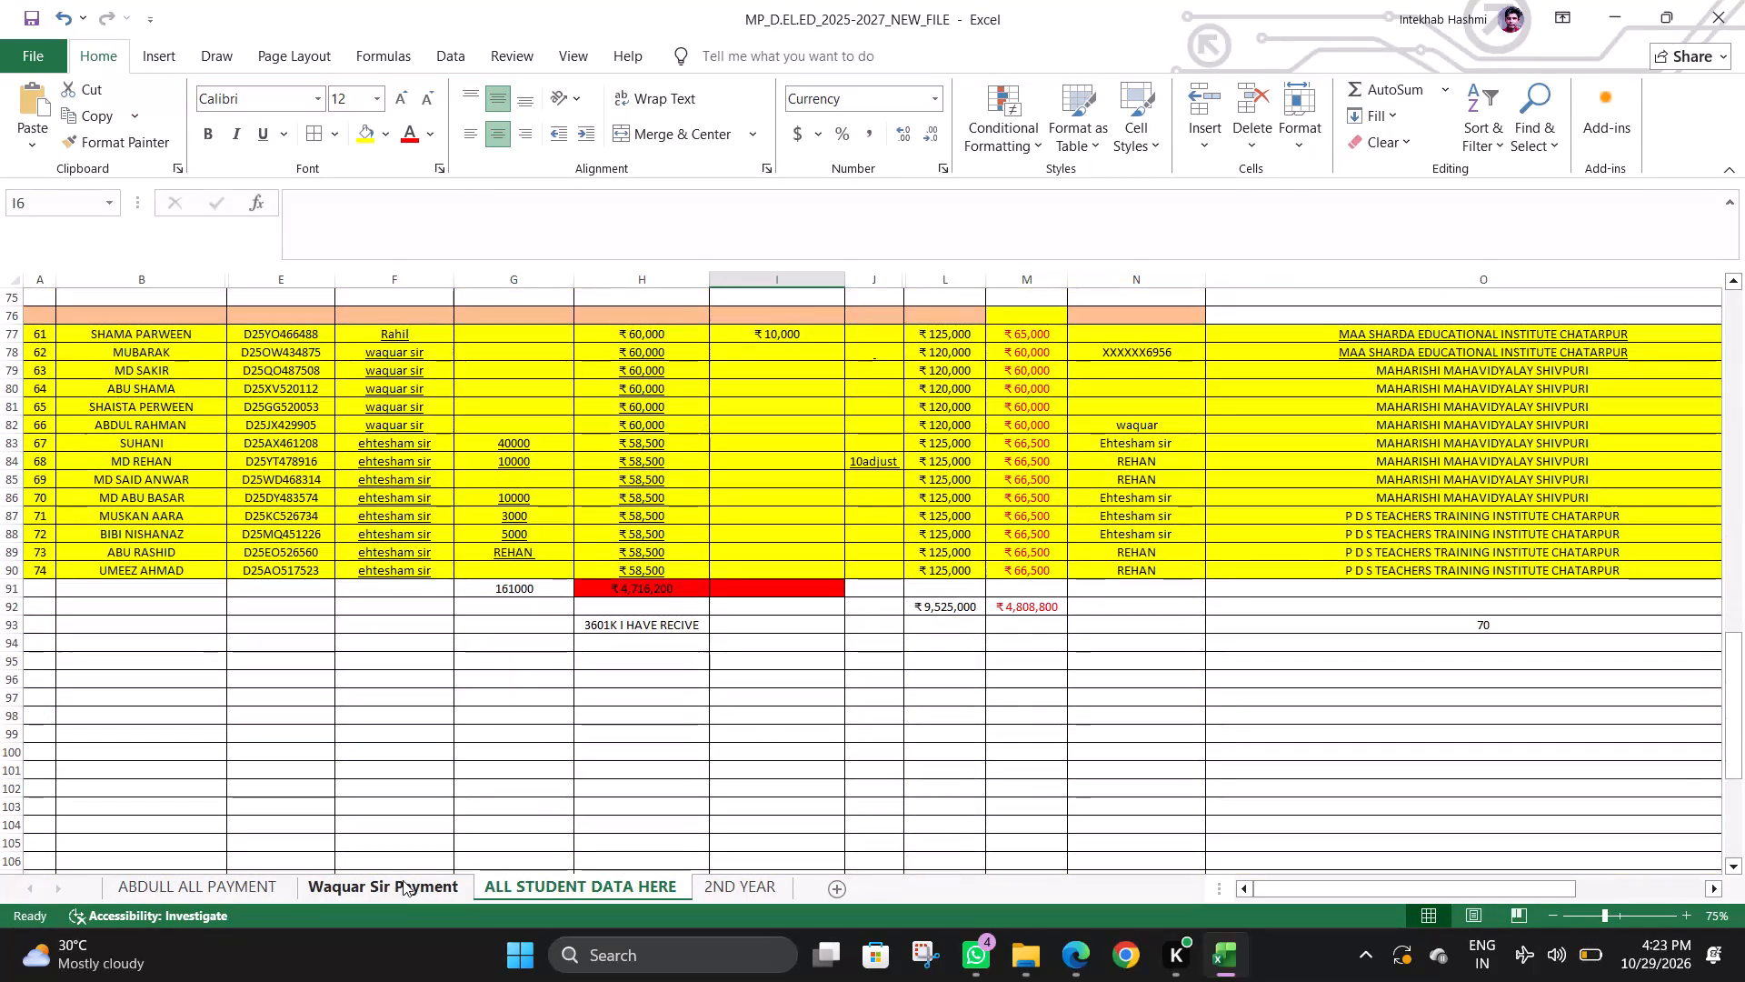
Inspect the total formula in A54 on the Waquar Sir Payment sheet and the empty payment cell A53 above it.
left_click(390, 885)
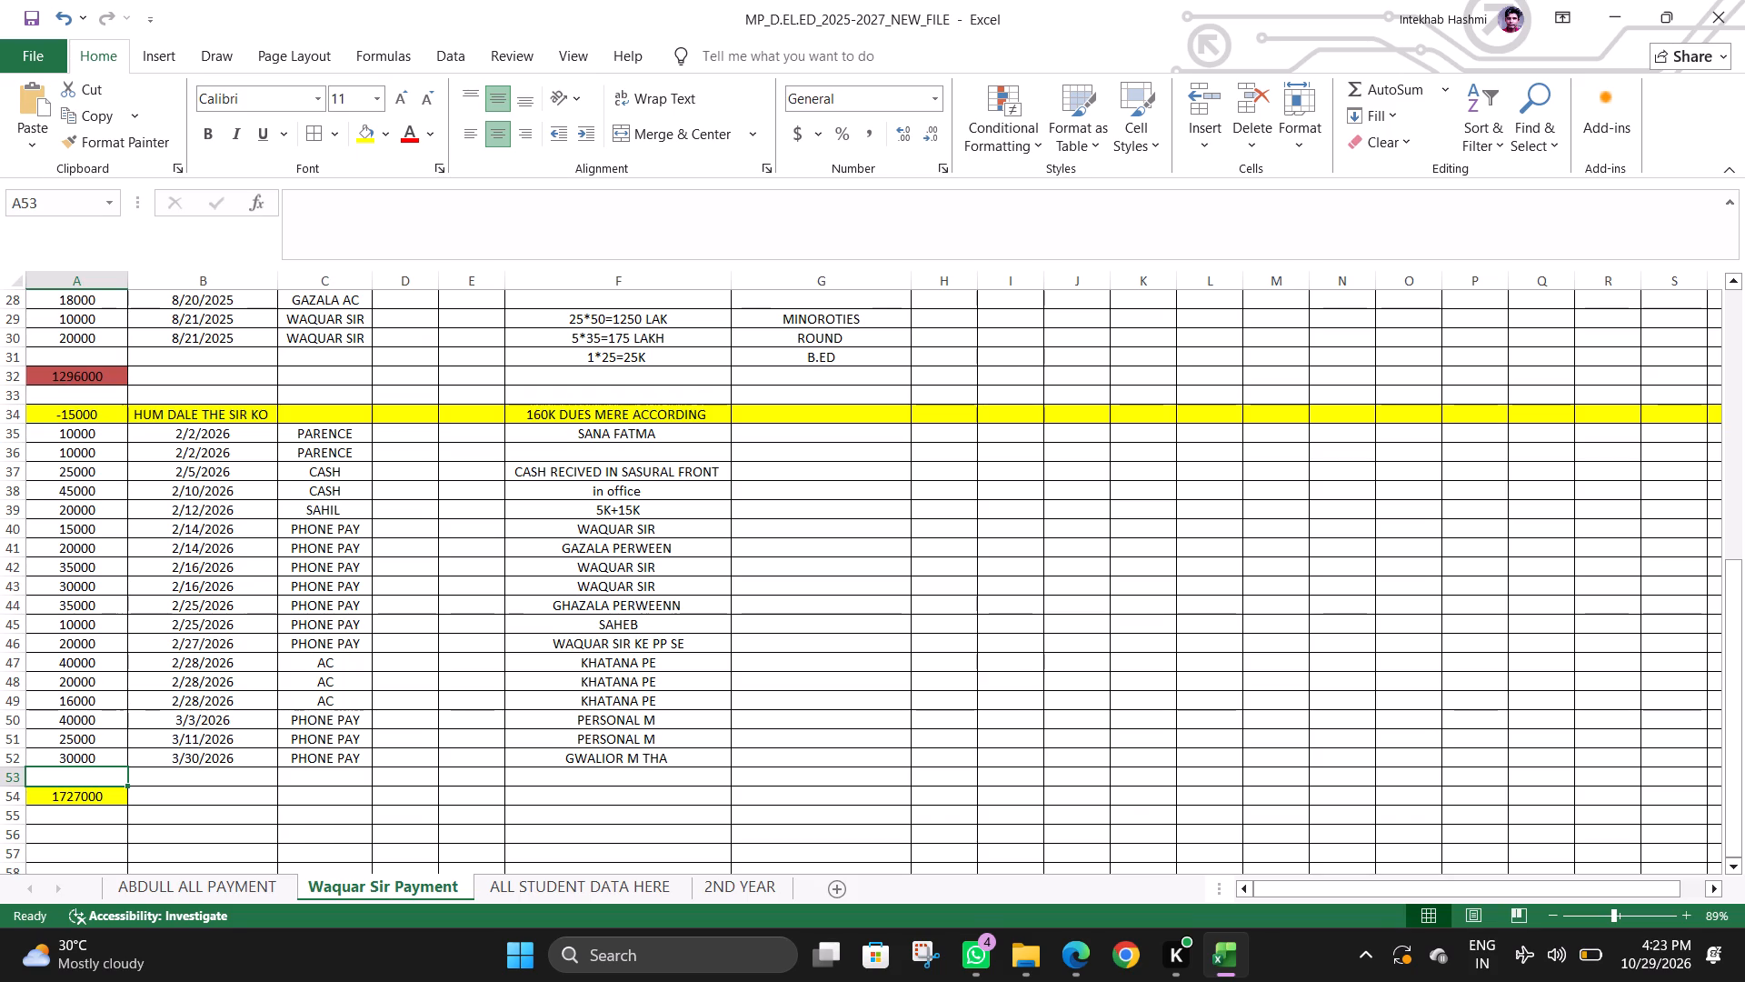
double_click(116, 801)
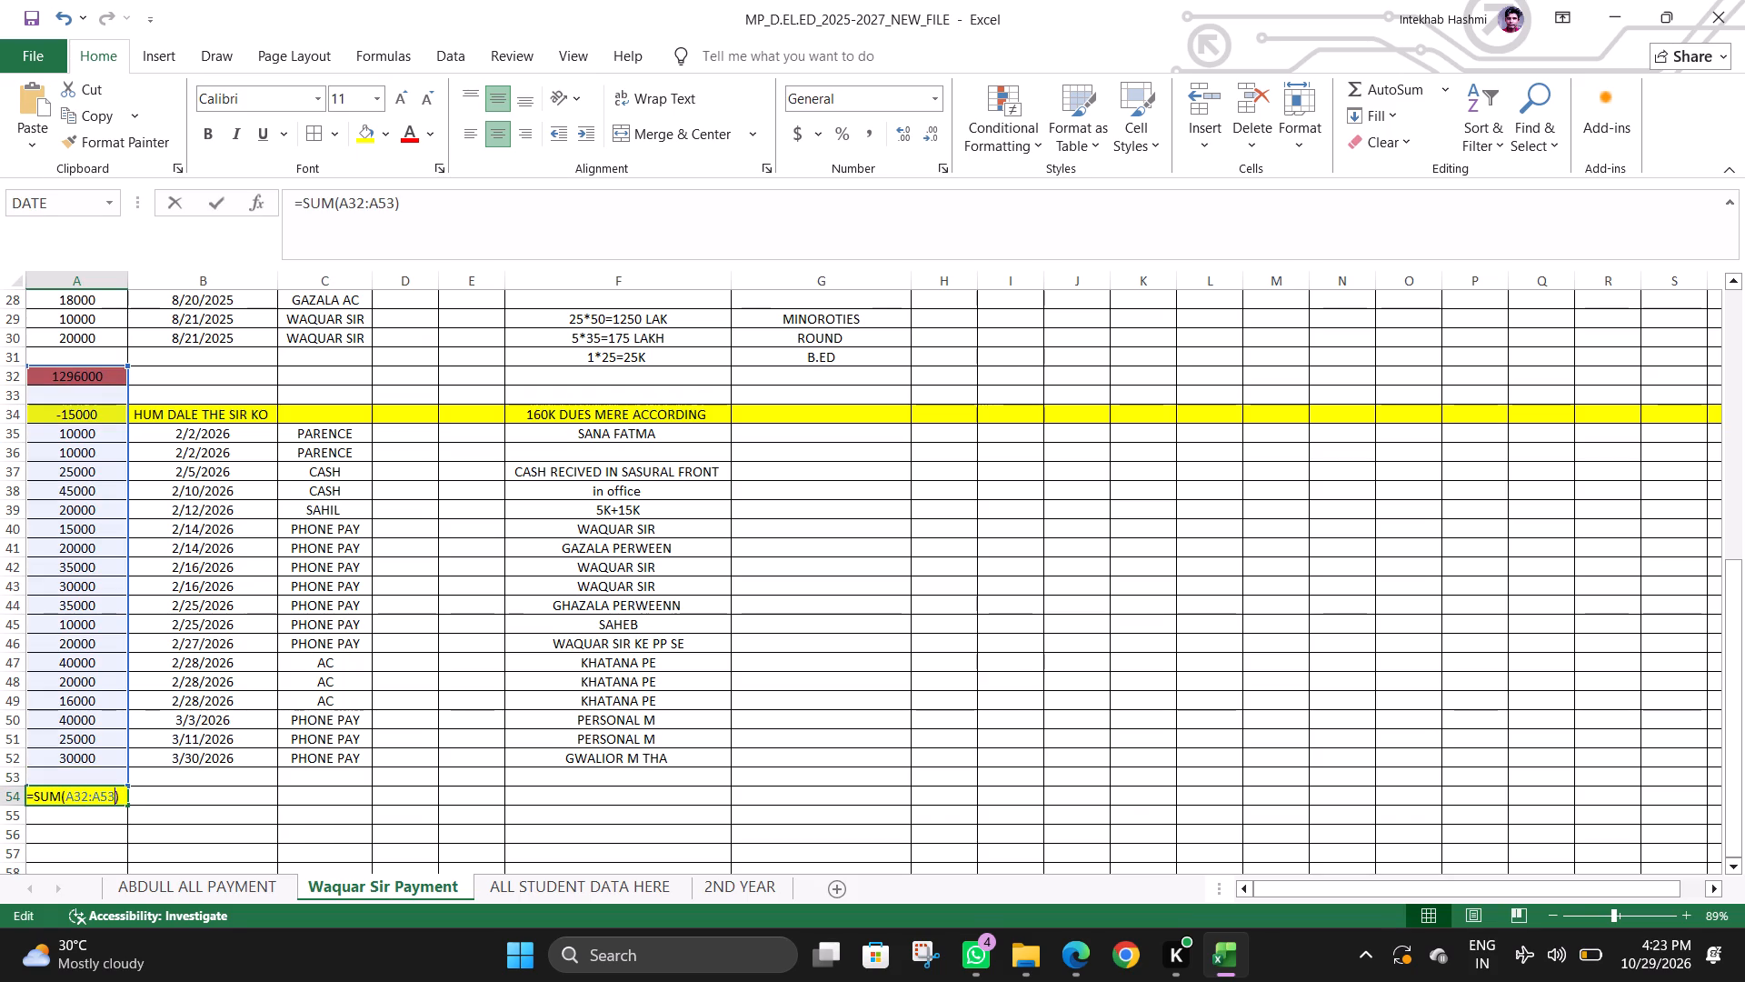
left_click(169, 801)
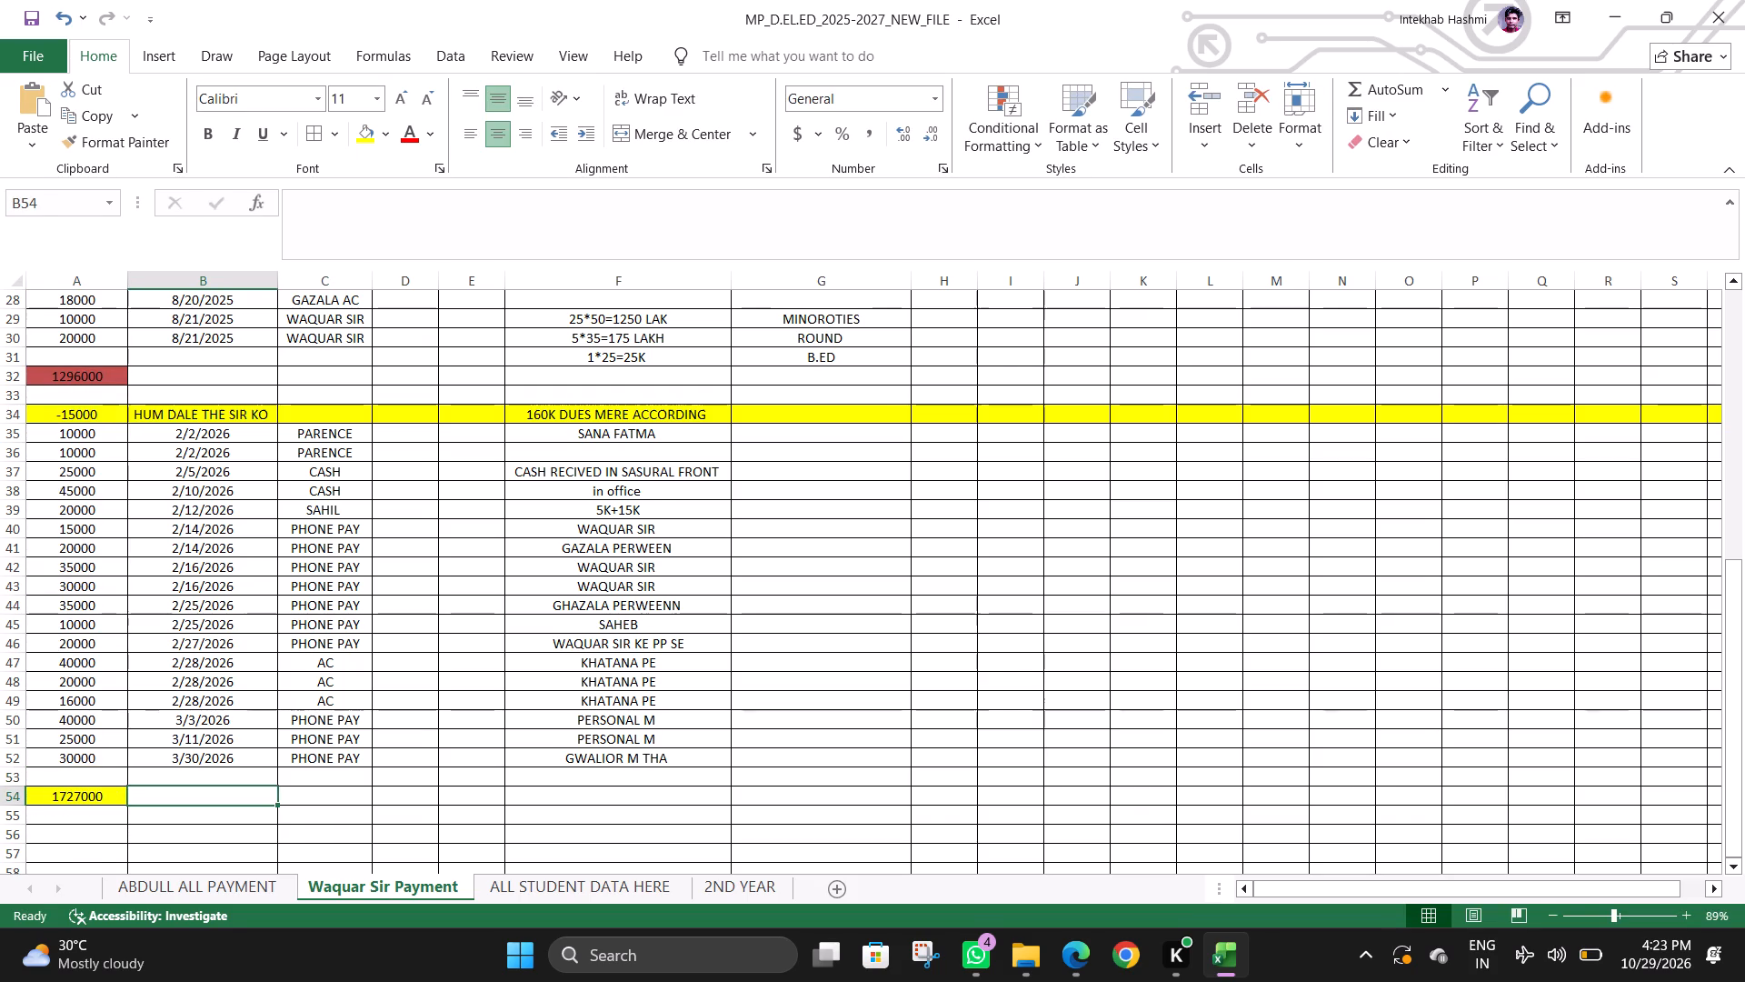
left_click(92, 773)
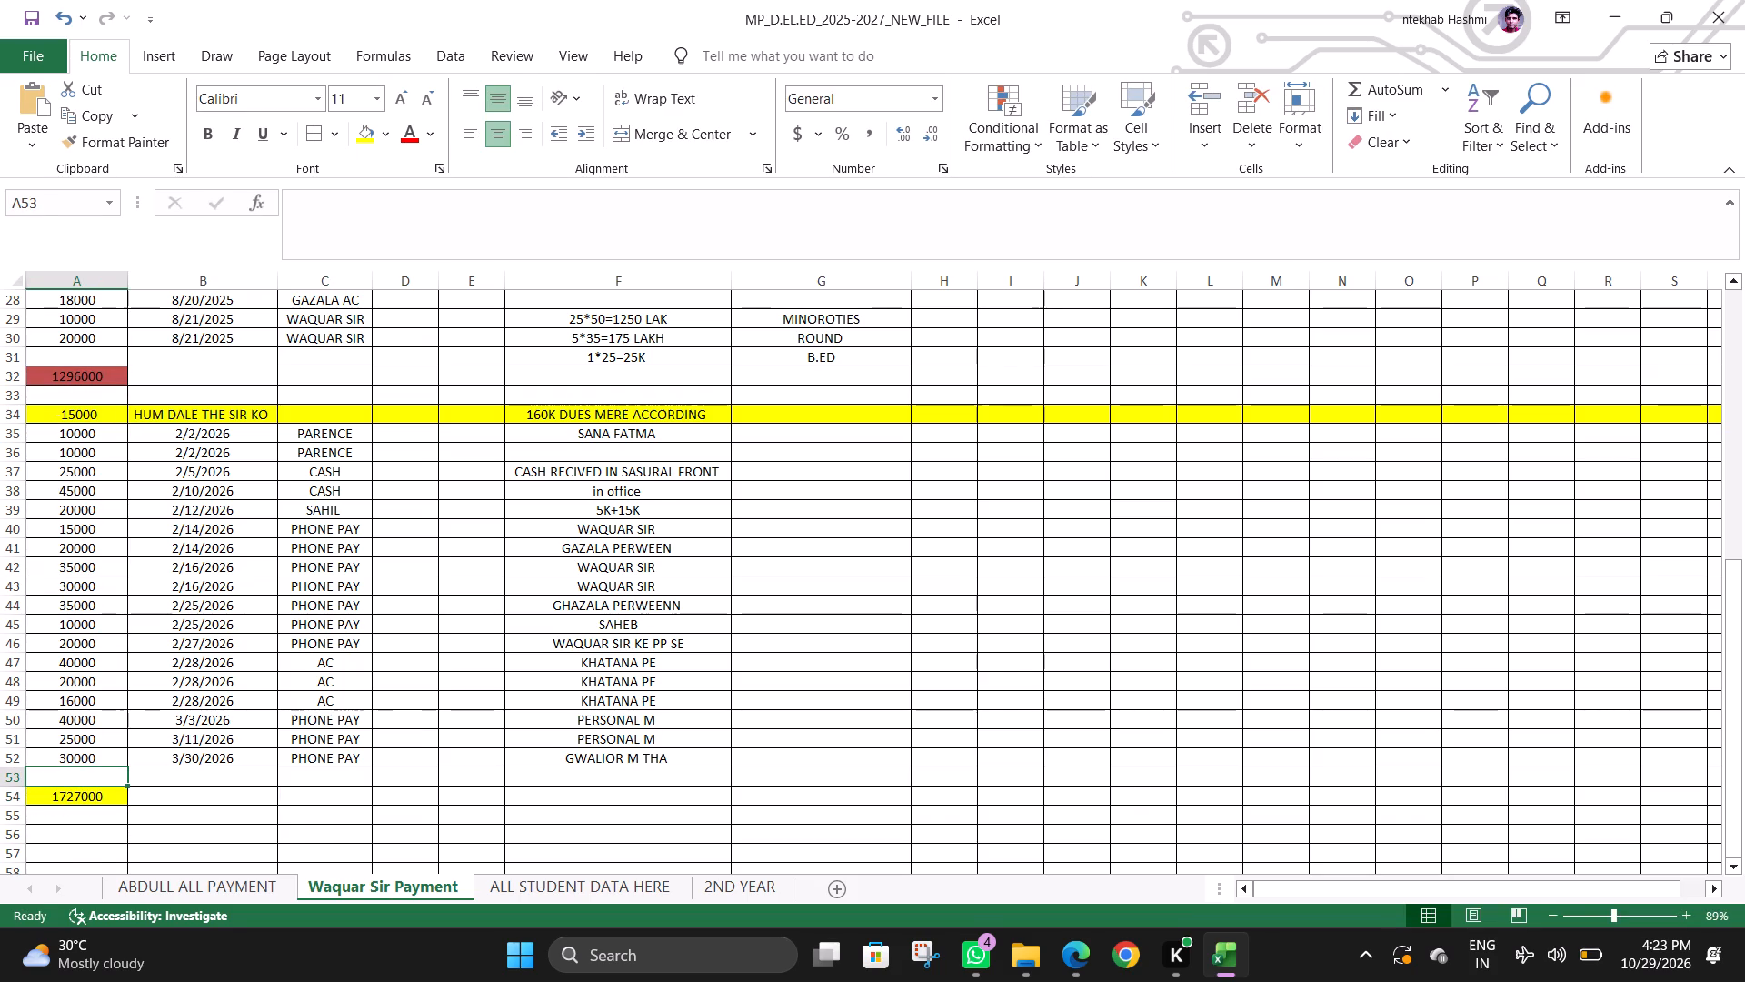
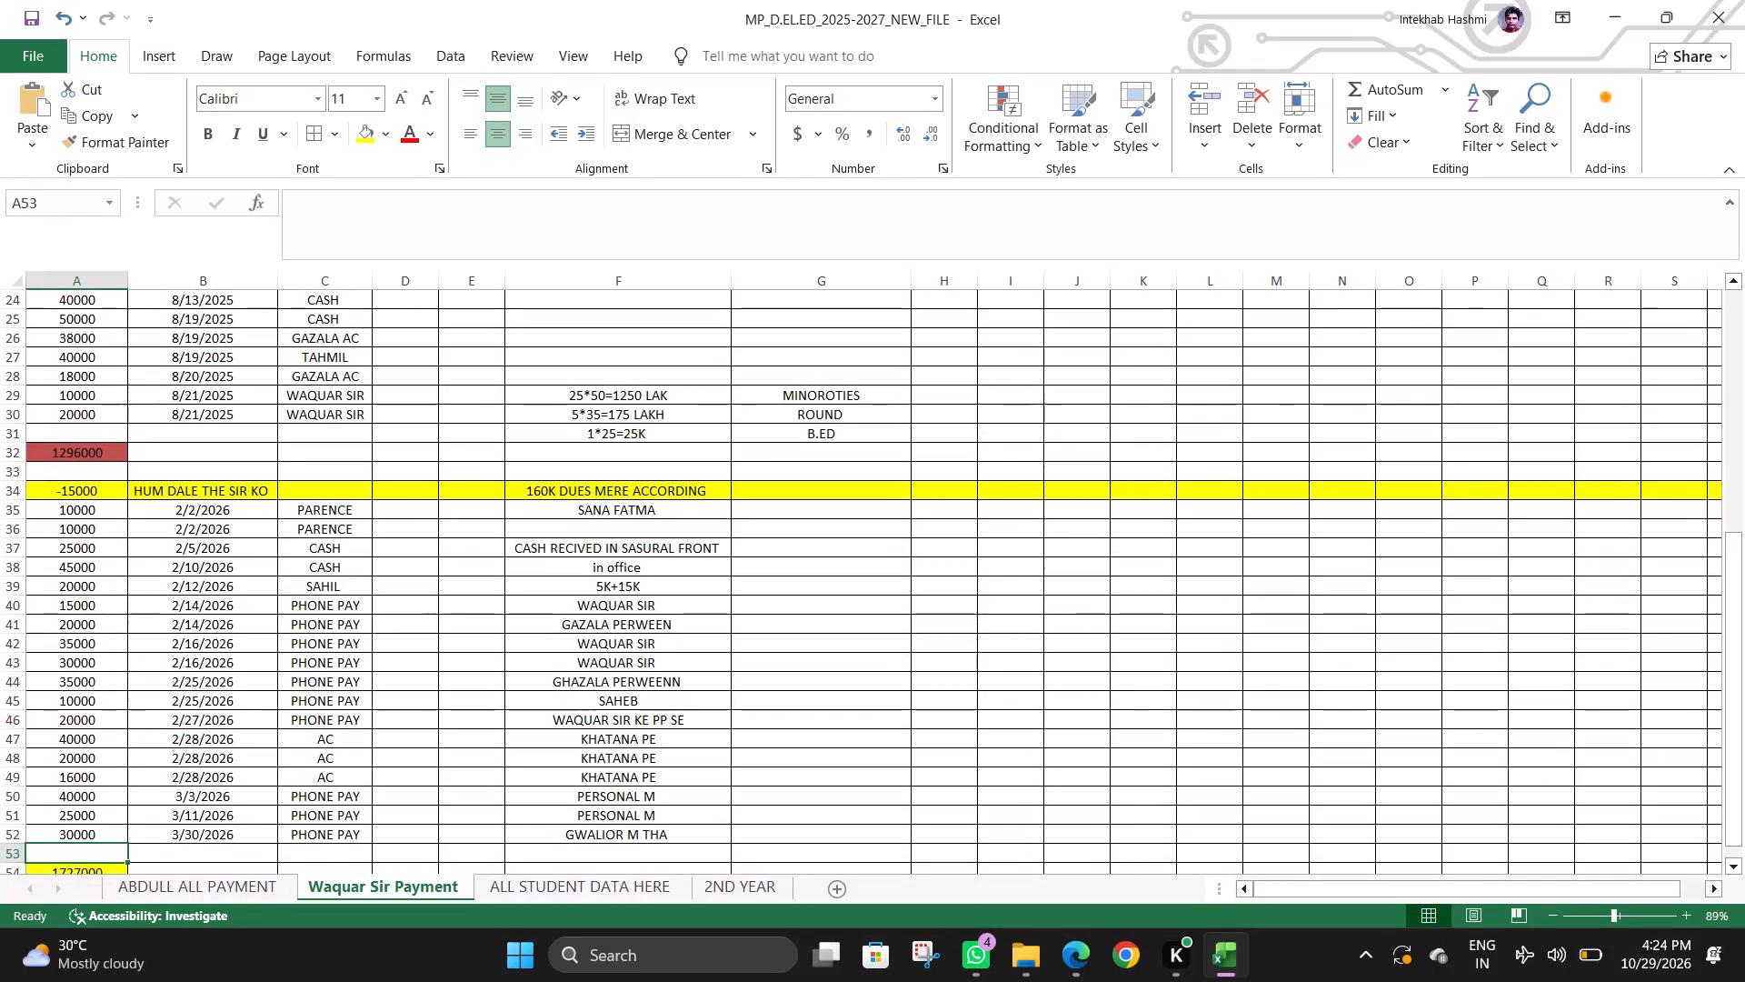
Check the fee calculation notes in F29 to F31 for the MINOROTIES, ROUND and B.ED categories.
left_click(675, 393)
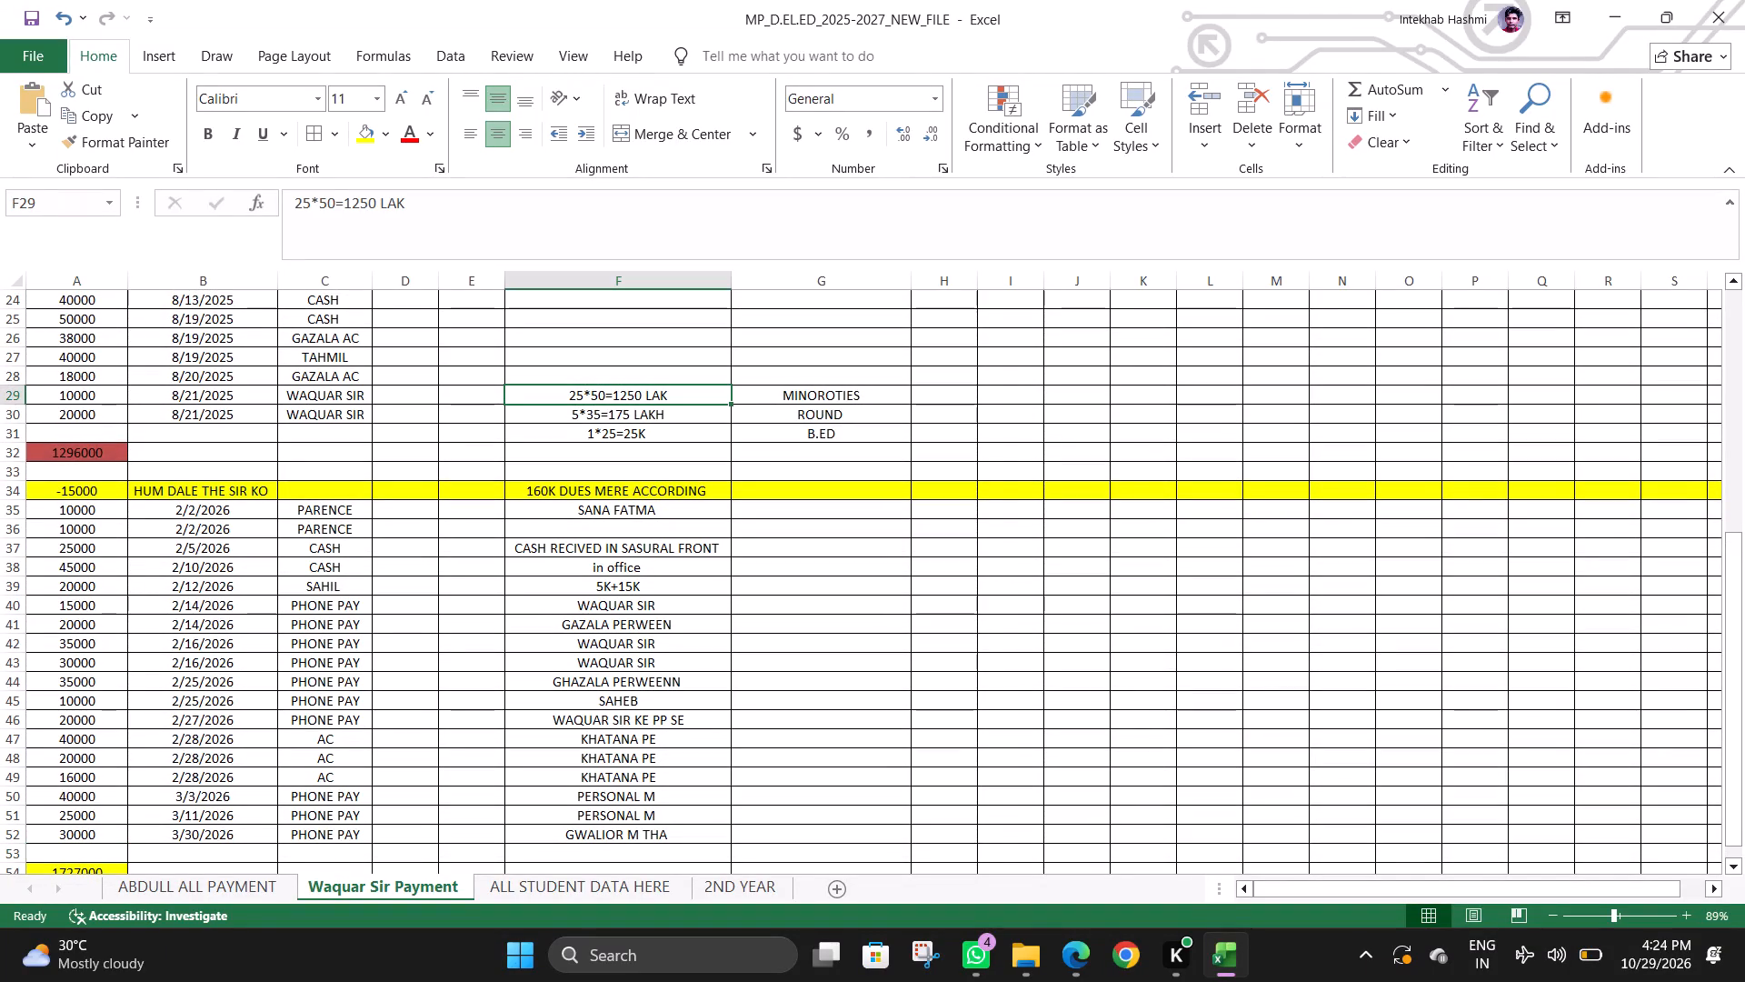
left_click(688, 420)
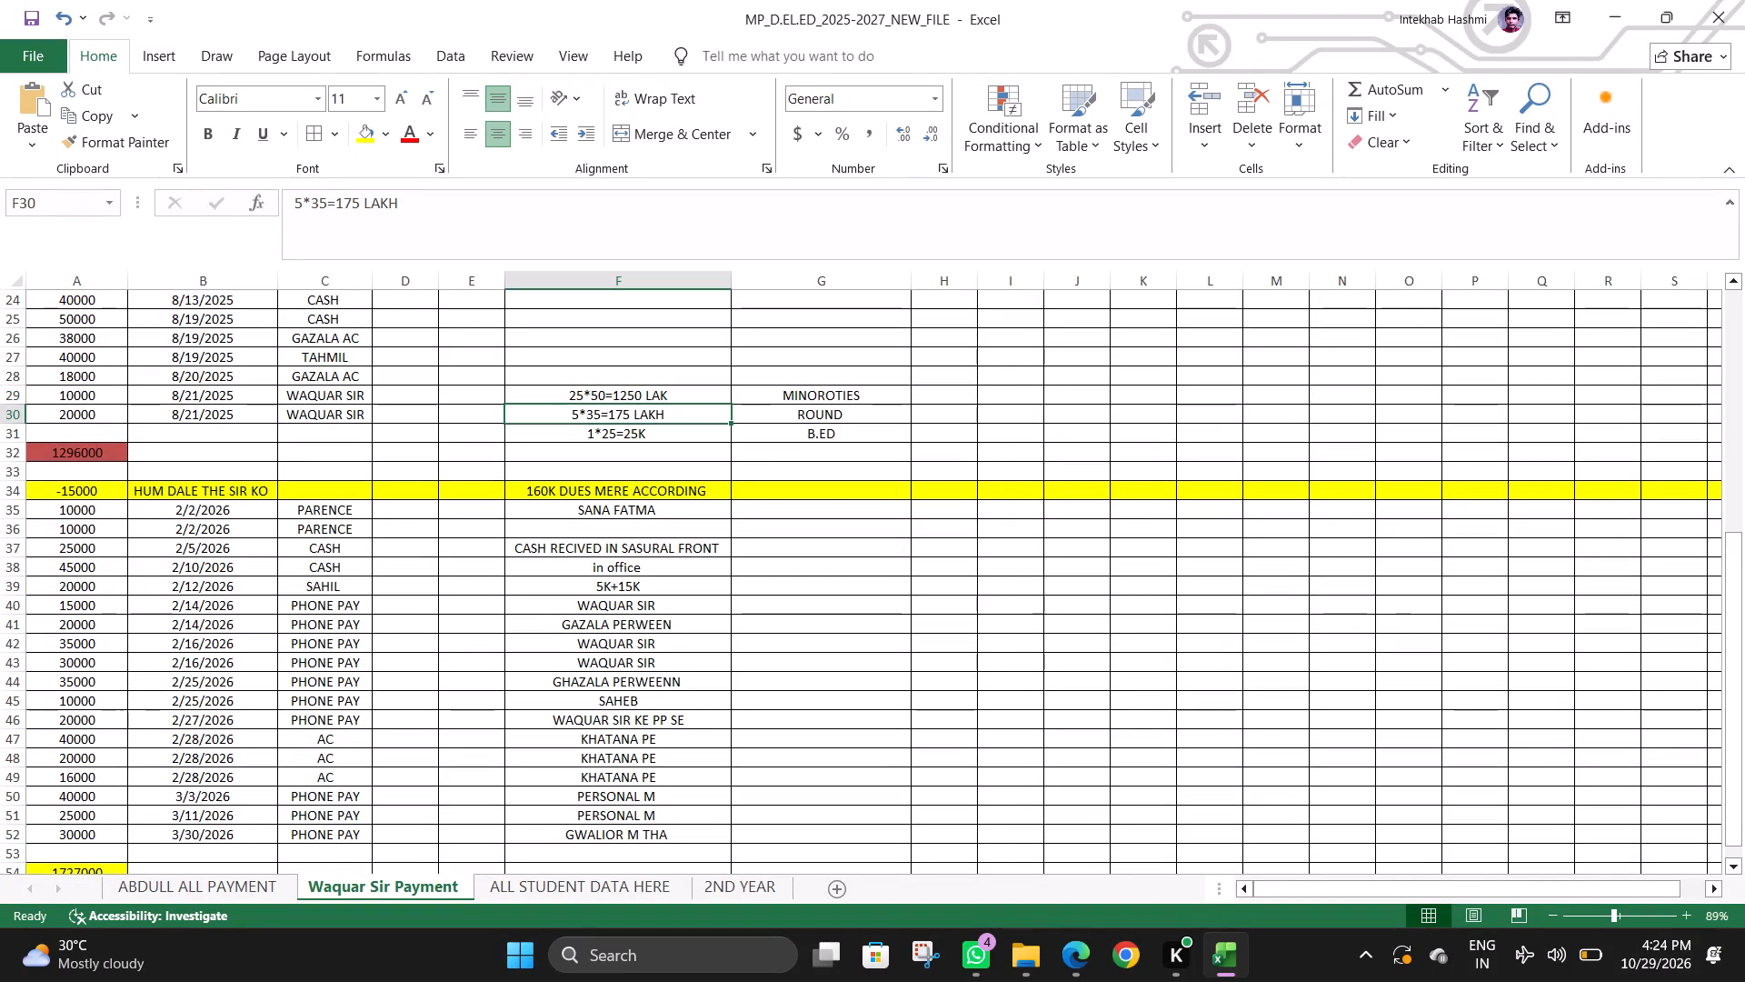
left_click(687, 435)
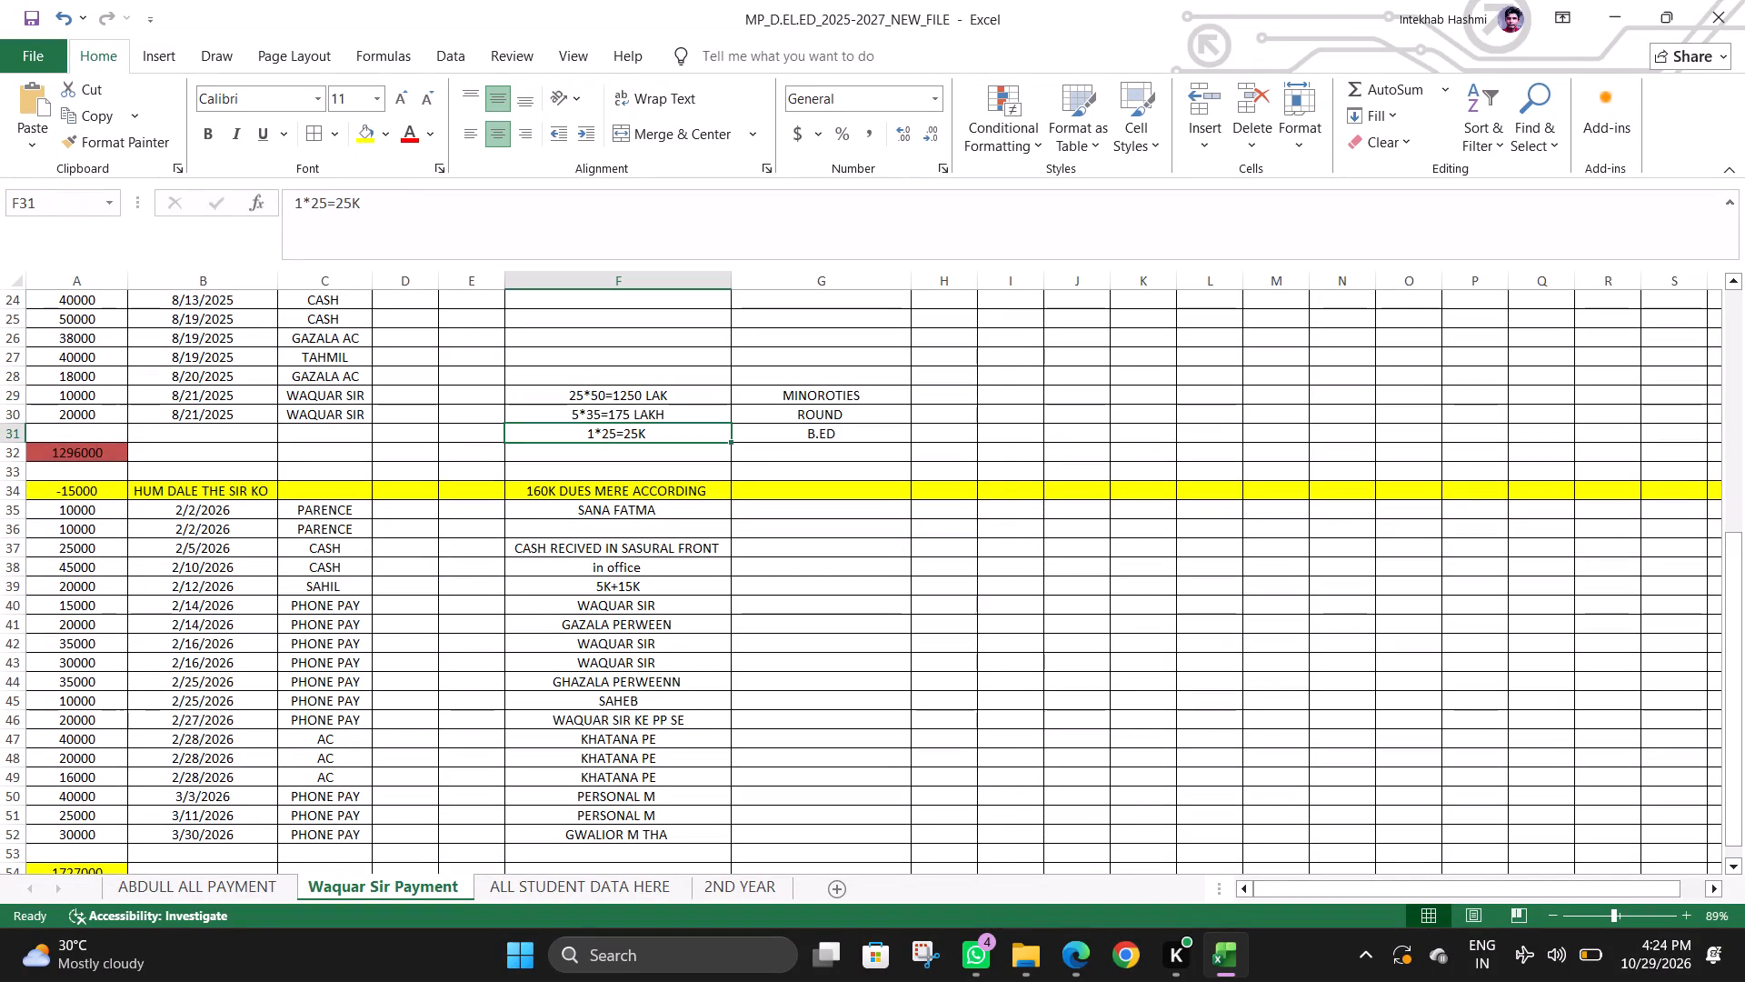
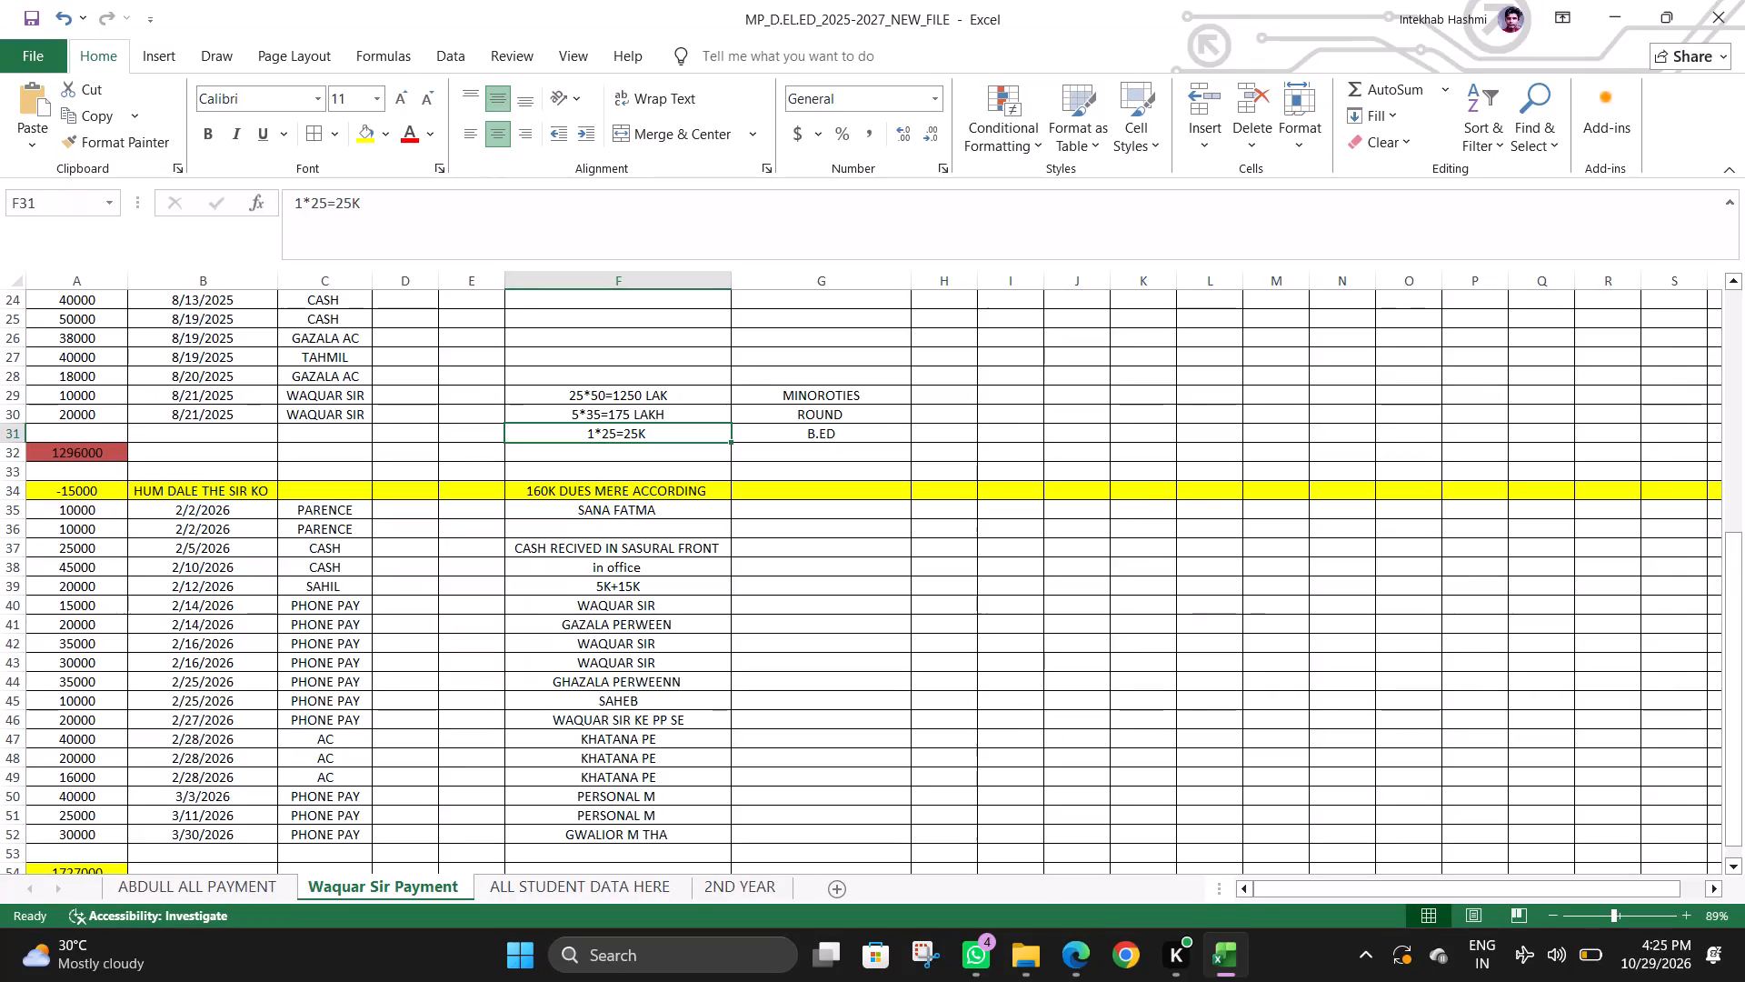
Compare the payment entries on the ABDULL ALL PAYMENT and Waquar Sir Payment sheets with the fee rows on ALL STUDENT DATA HERE.
left_click(211, 882)
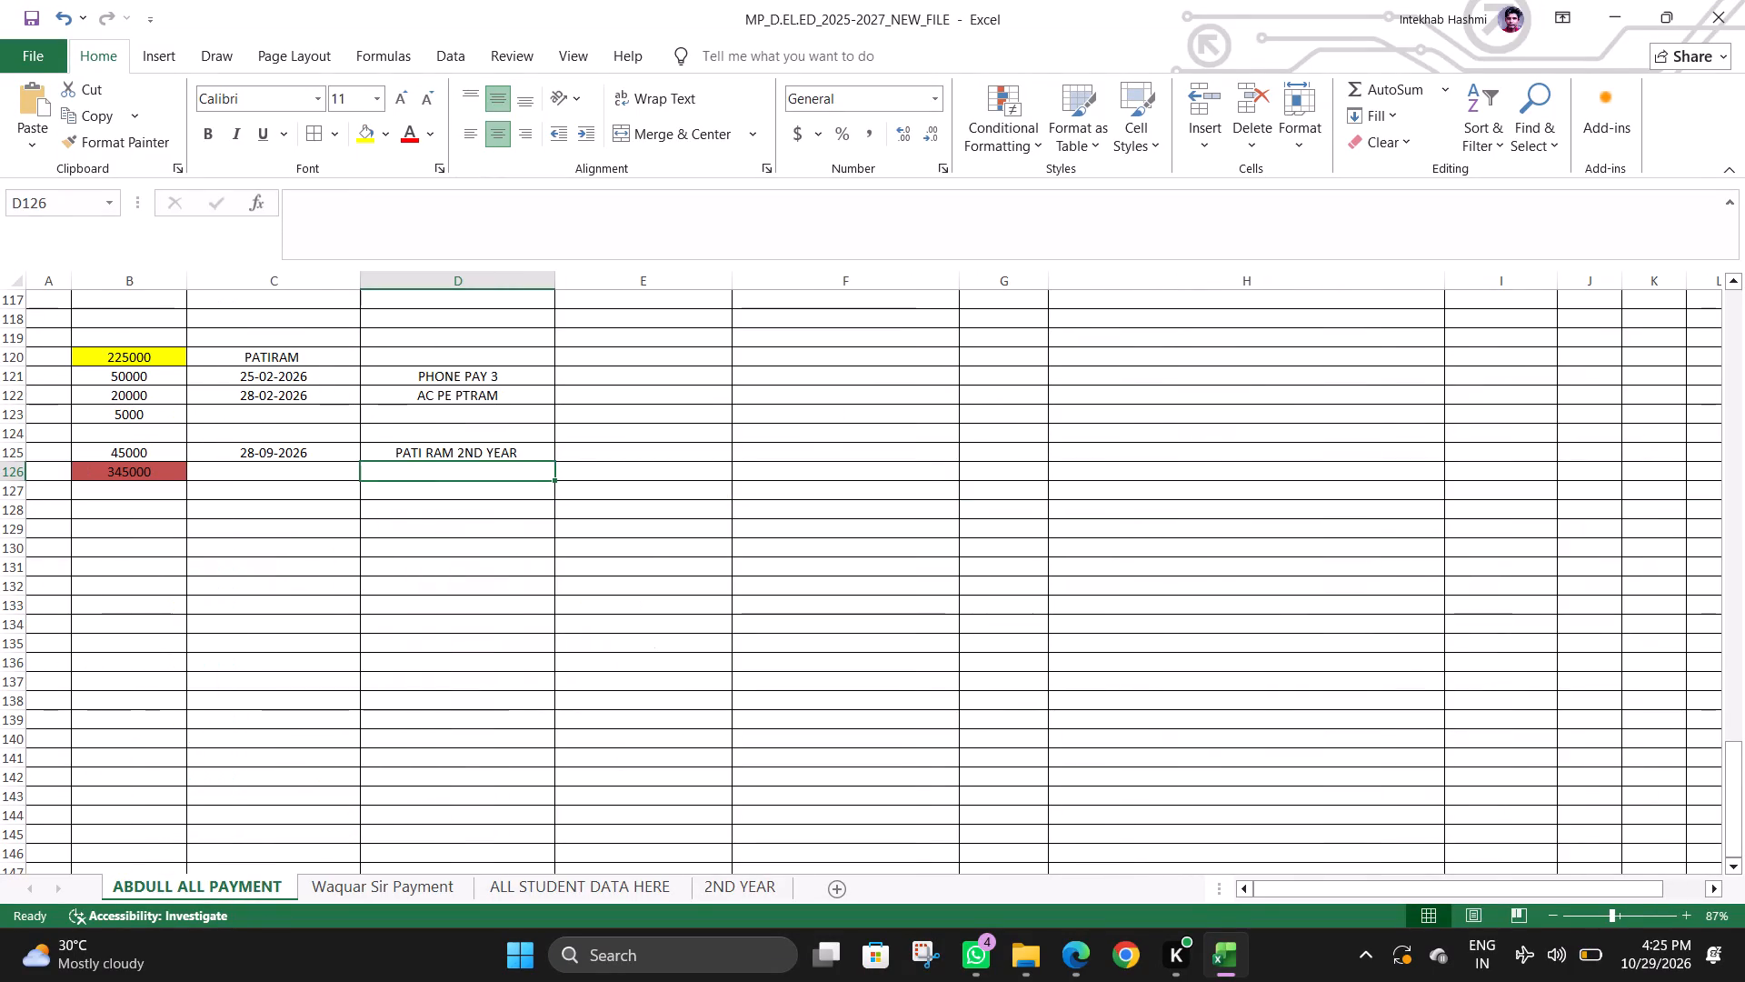
scroll(273, 690, "up", 2)
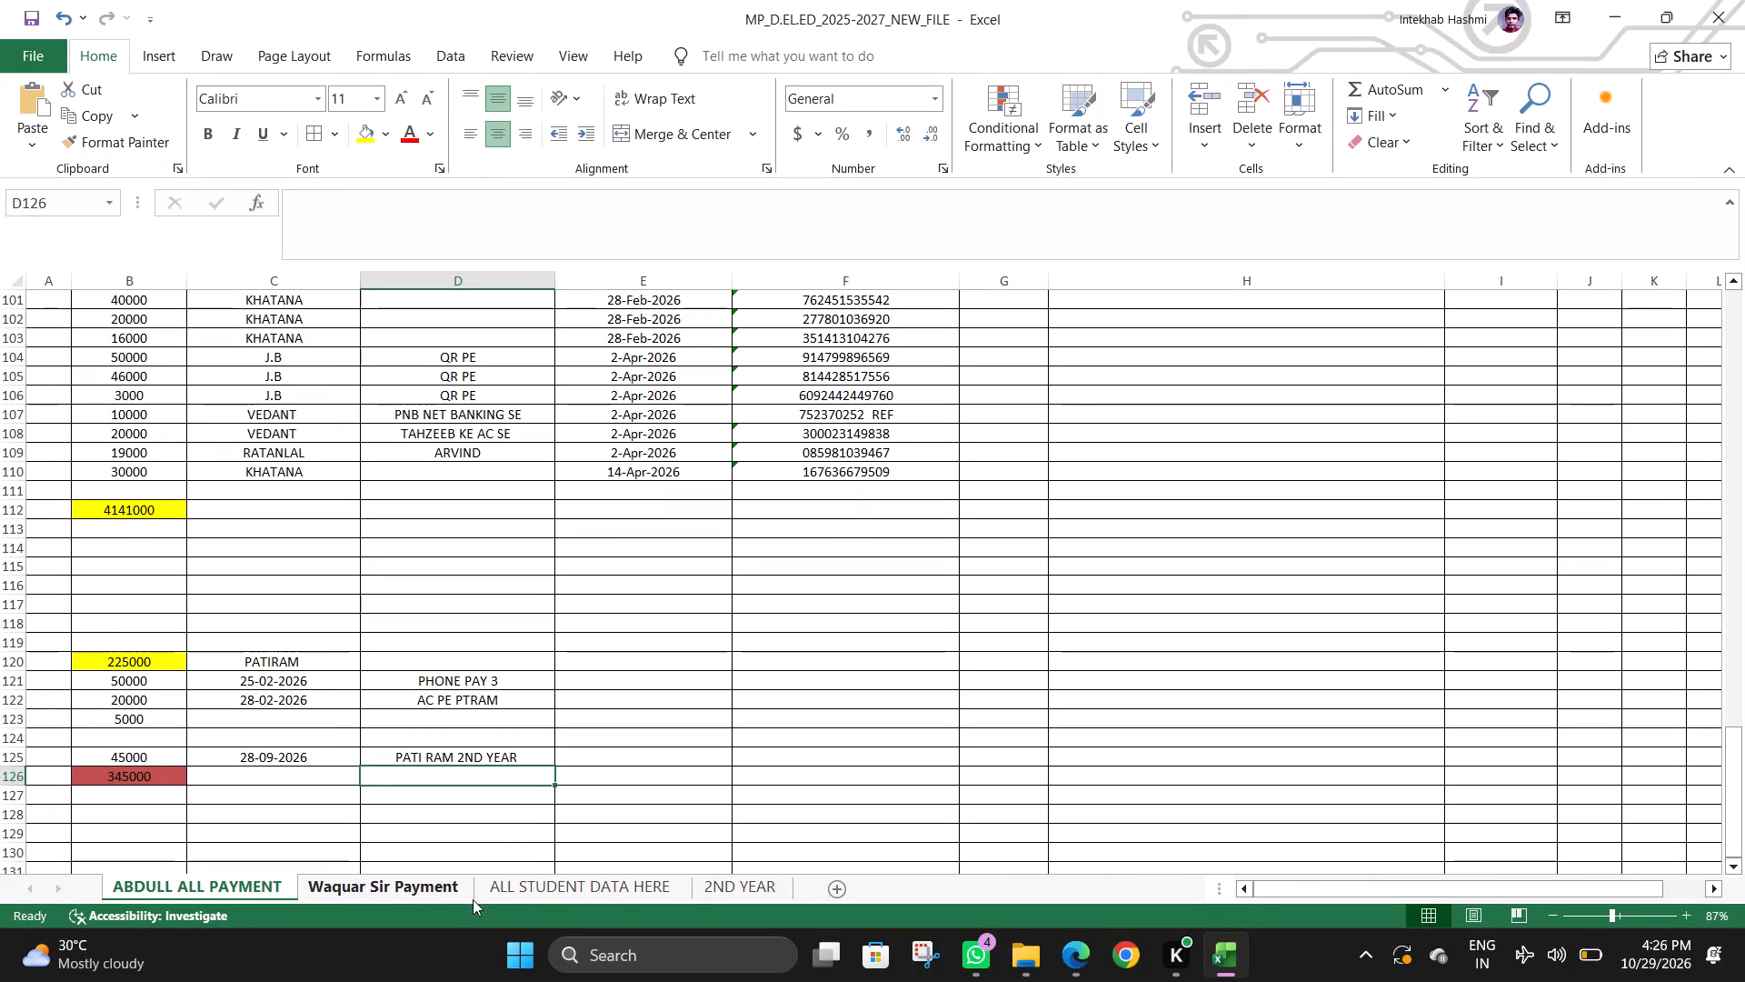
left_click(573, 889)
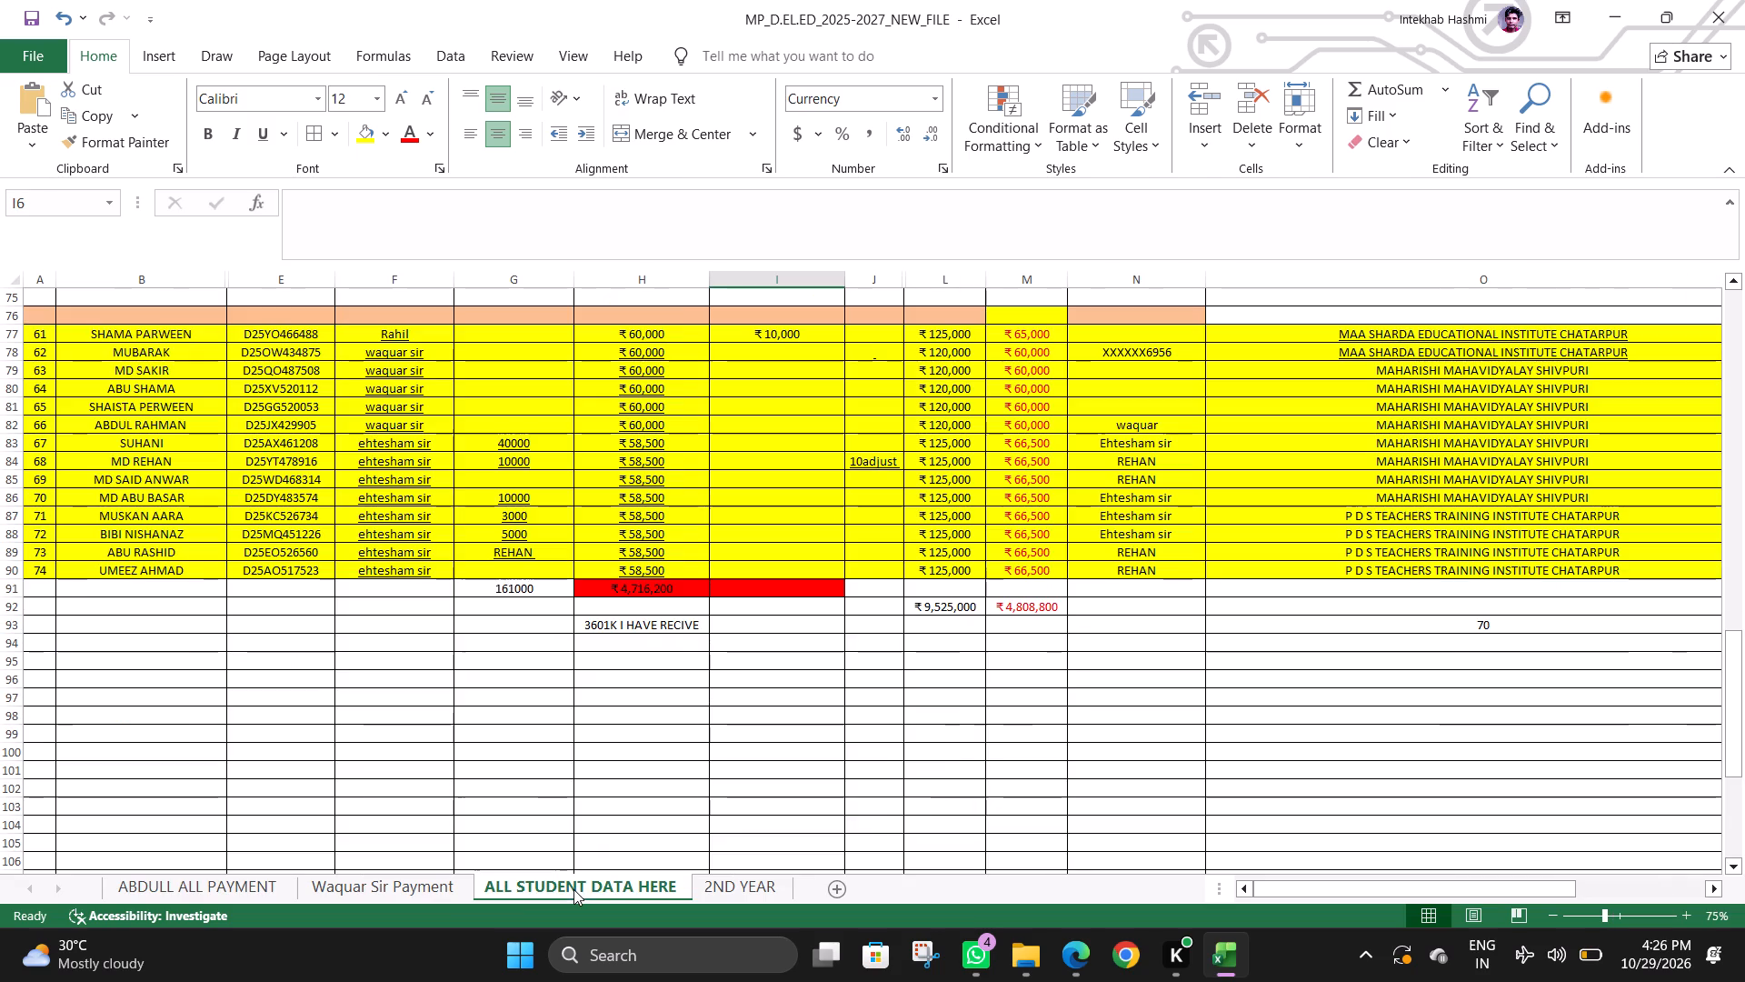
scroll(420, 515, "right", 3)
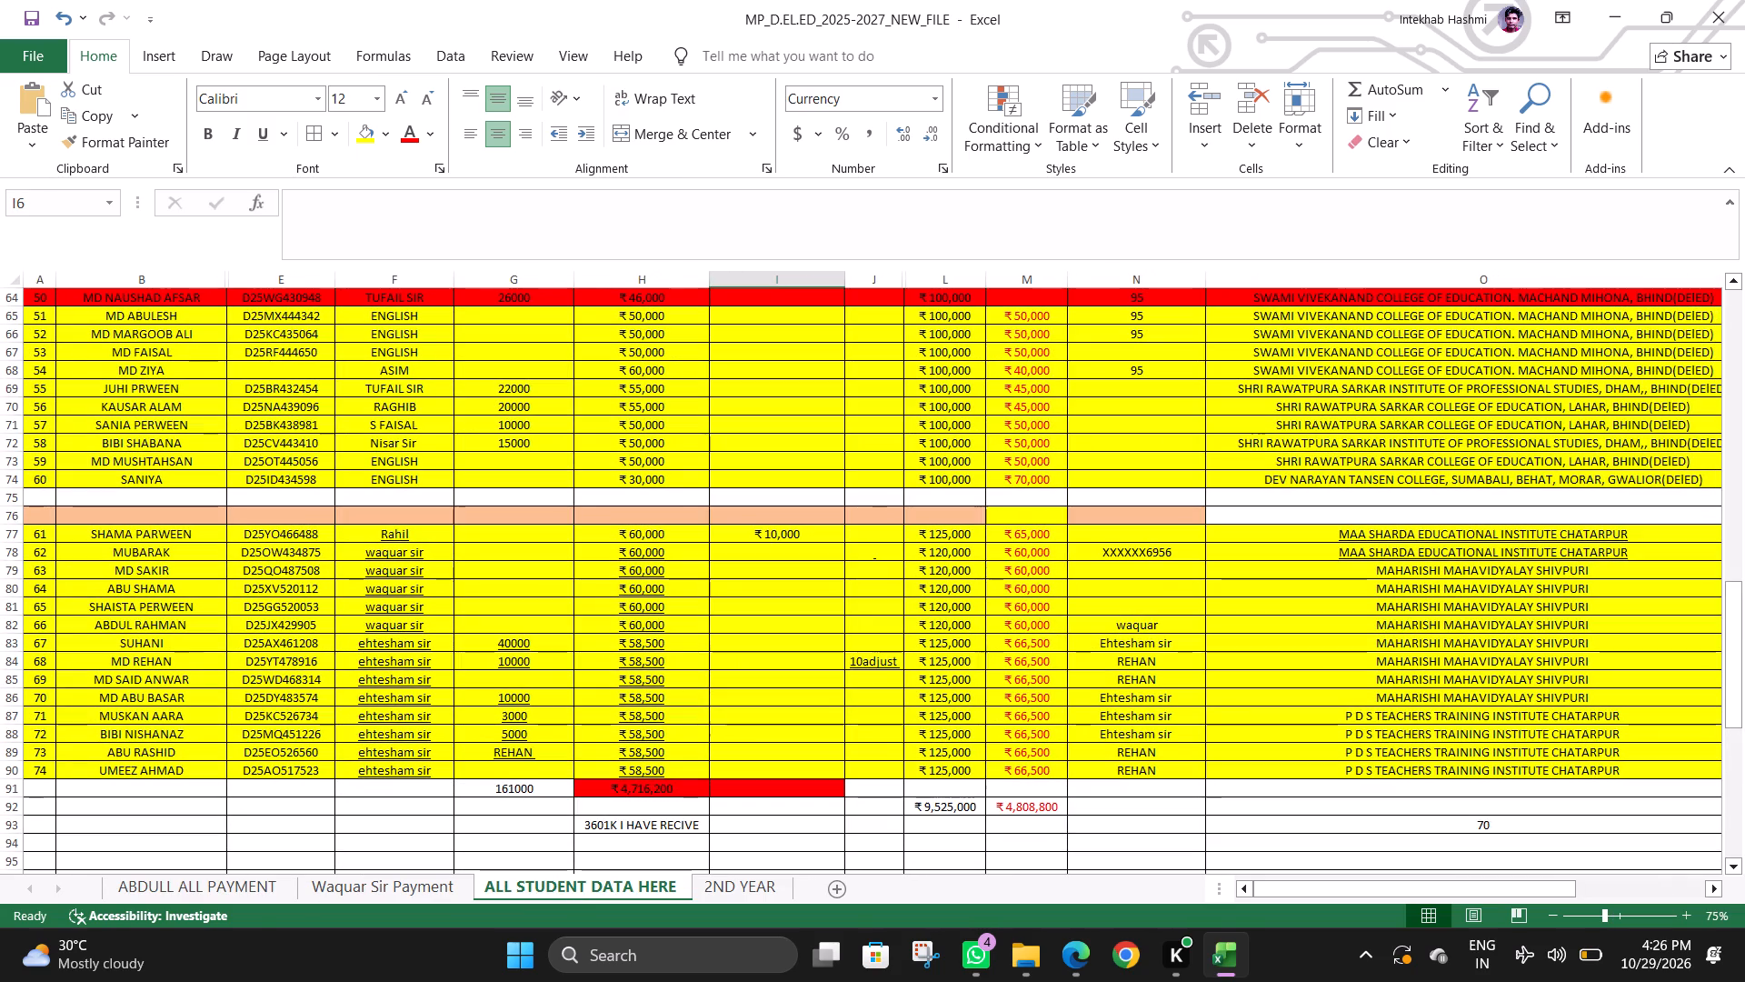
left_click(209, 878)
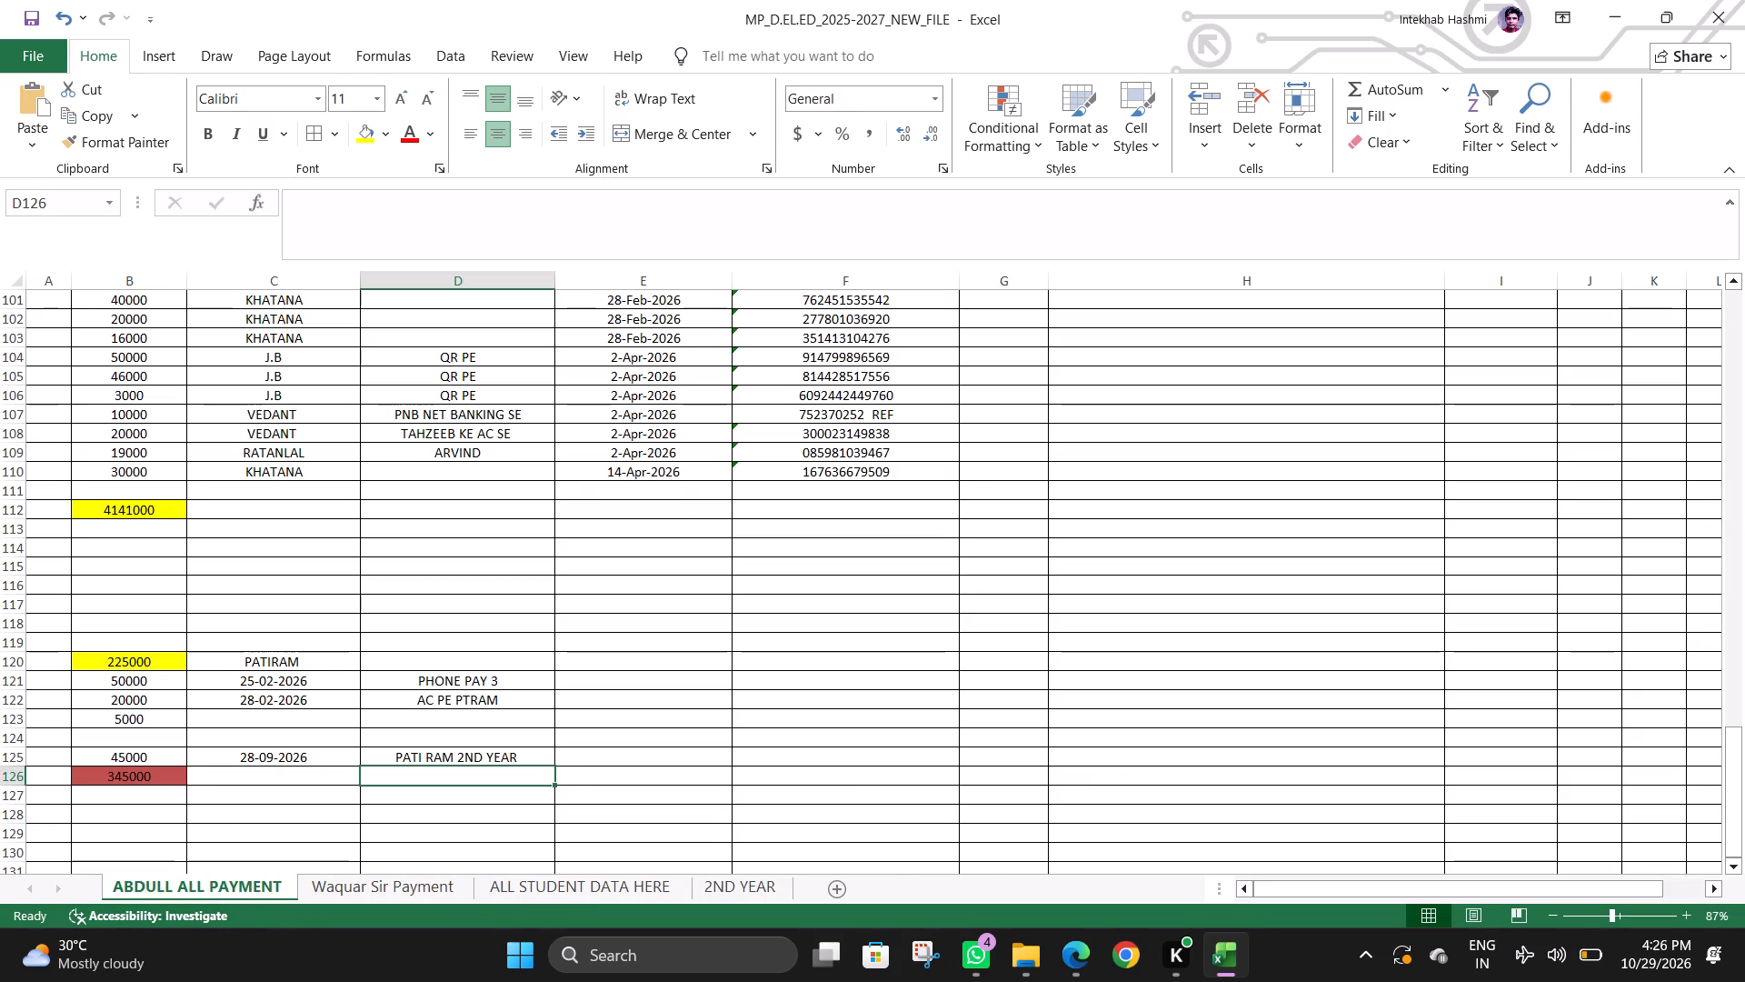
left_click(434, 891)
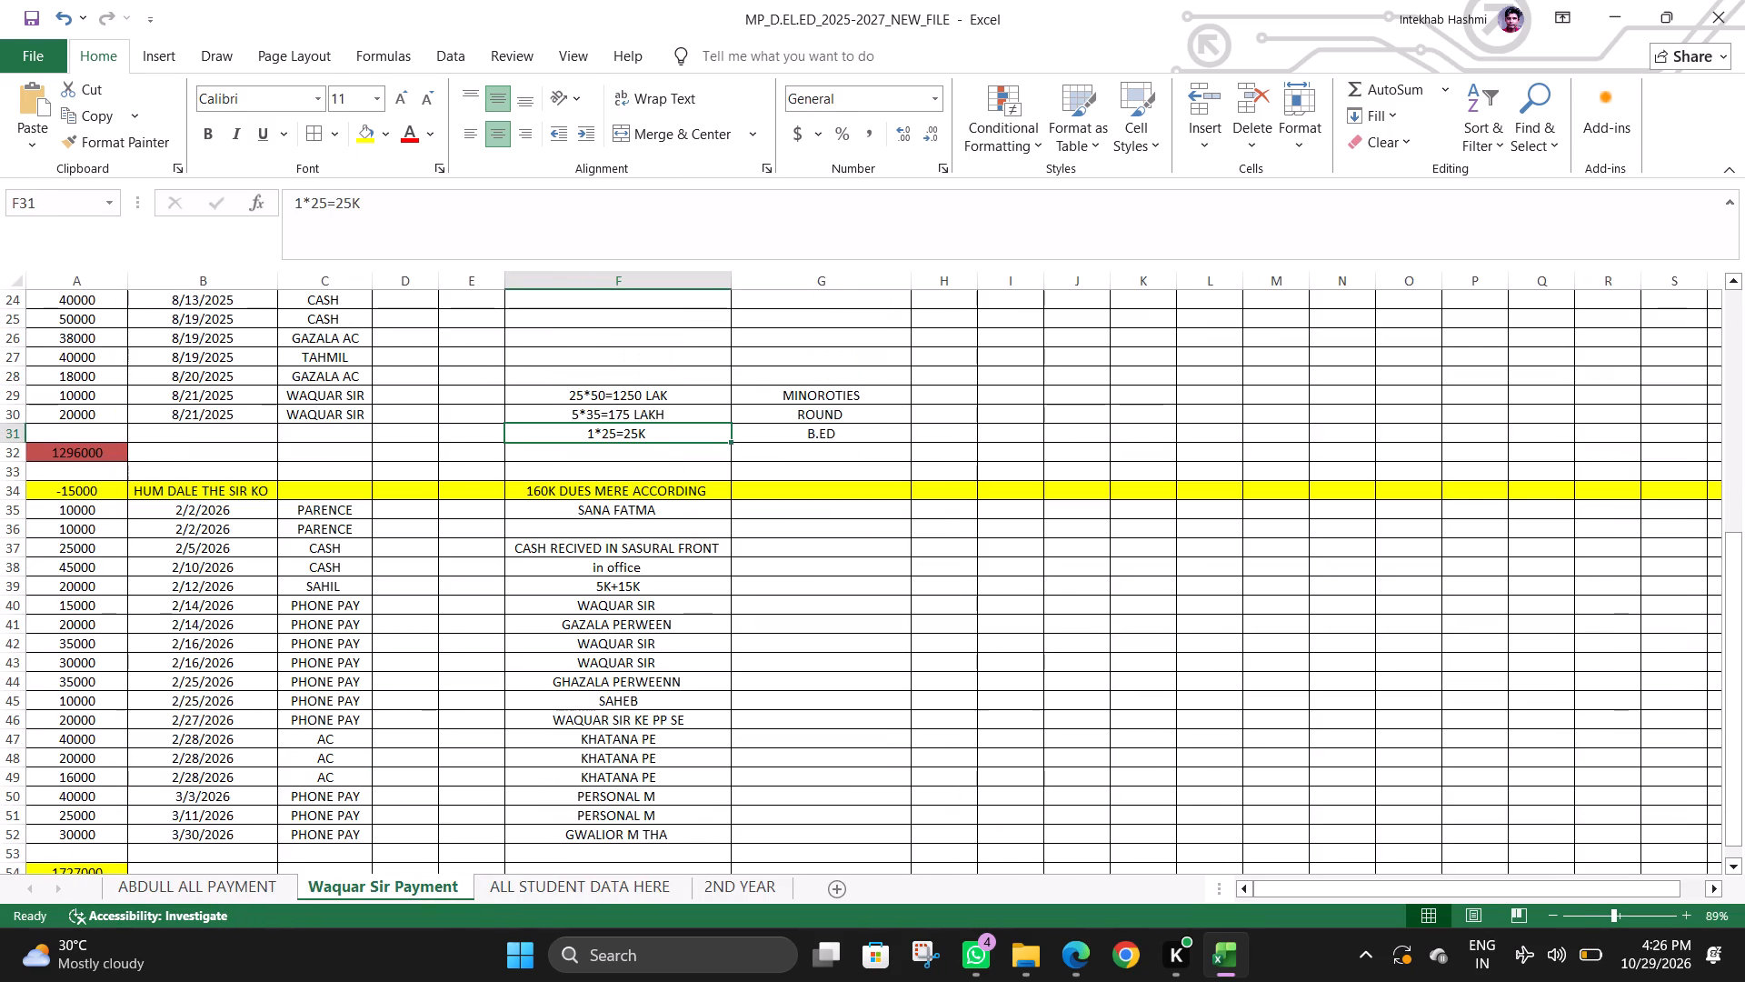
scroll(398, 655, "right", 2)
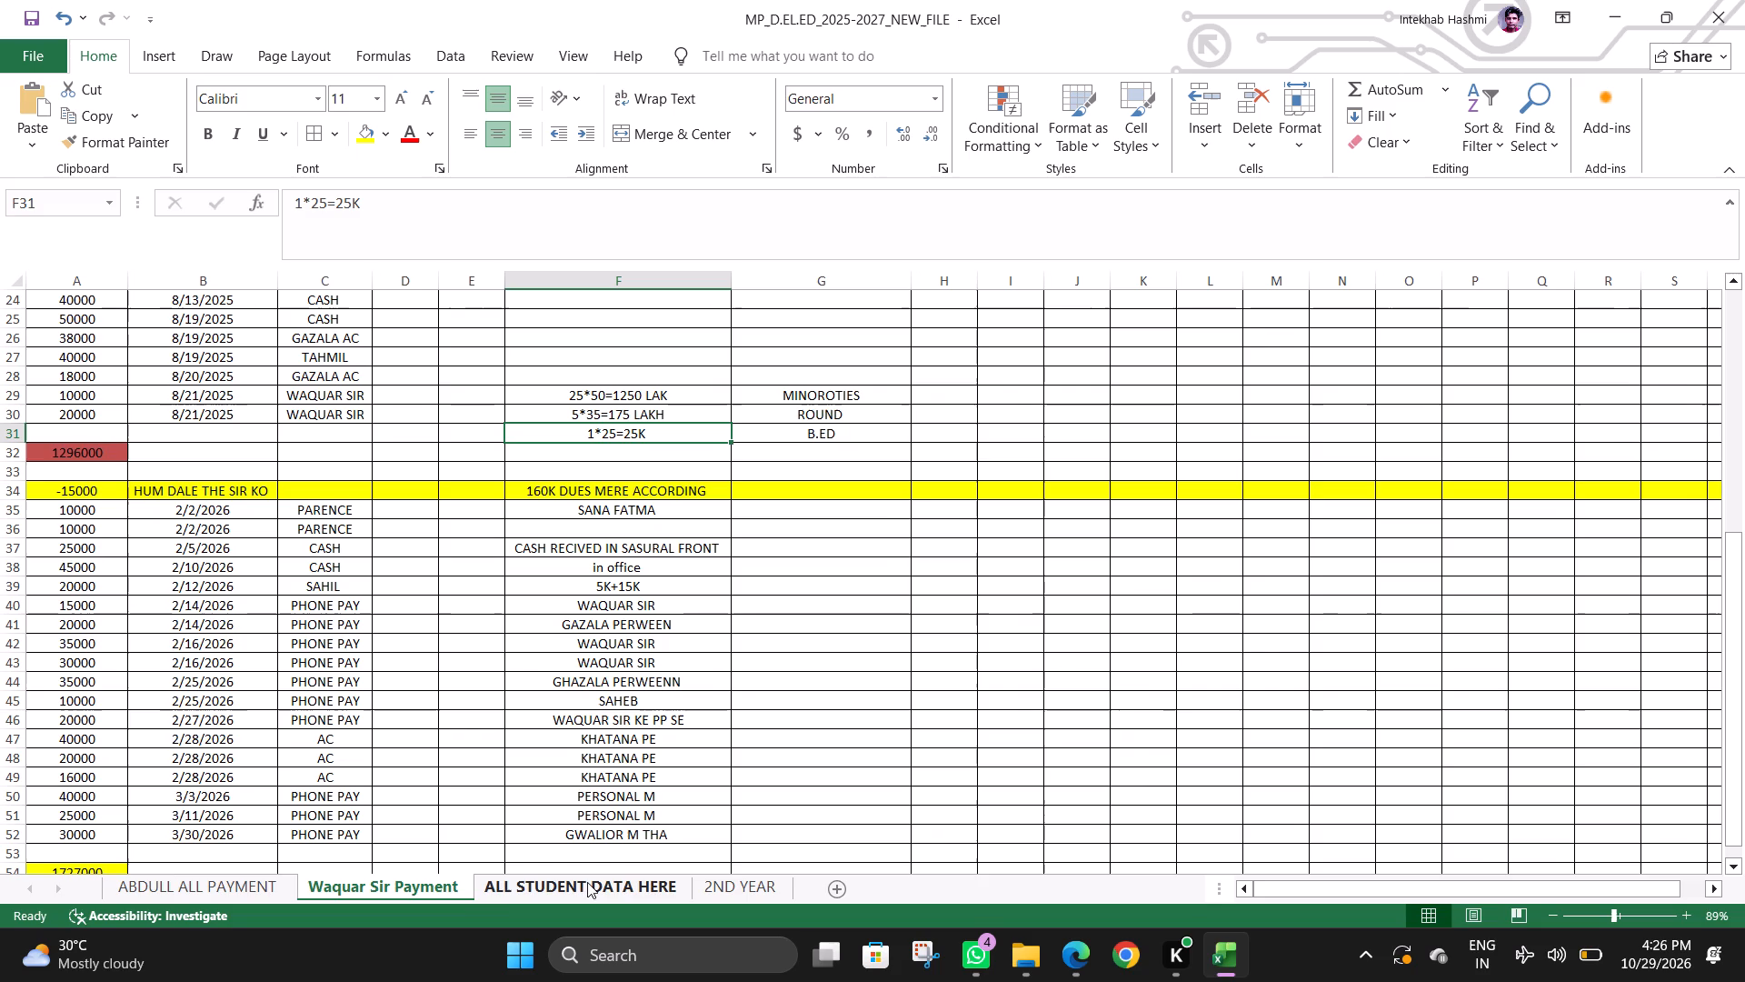
left_click(201, 878)
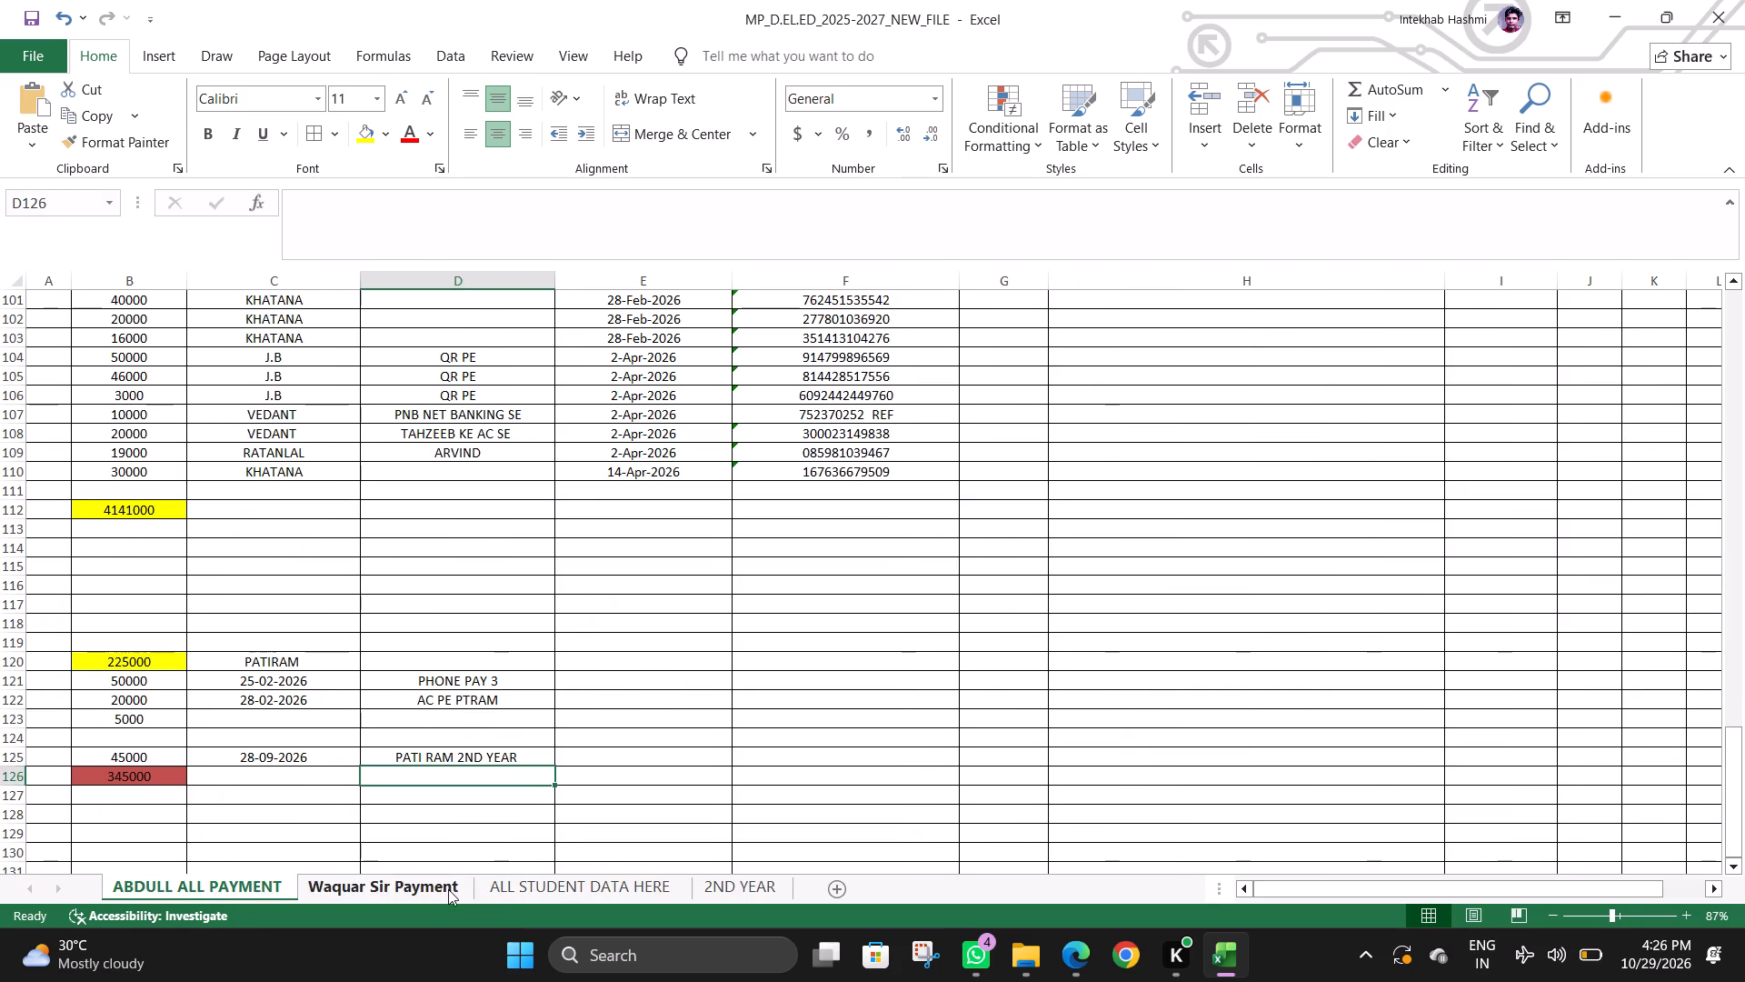
Review the student fee records from the first row through the PATI RAM SHIVHARE COLLEGE section on the ALL STUDENT DATA HERE sheet.
left_click(538, 899)
scroll(184, 568, "up", 4)
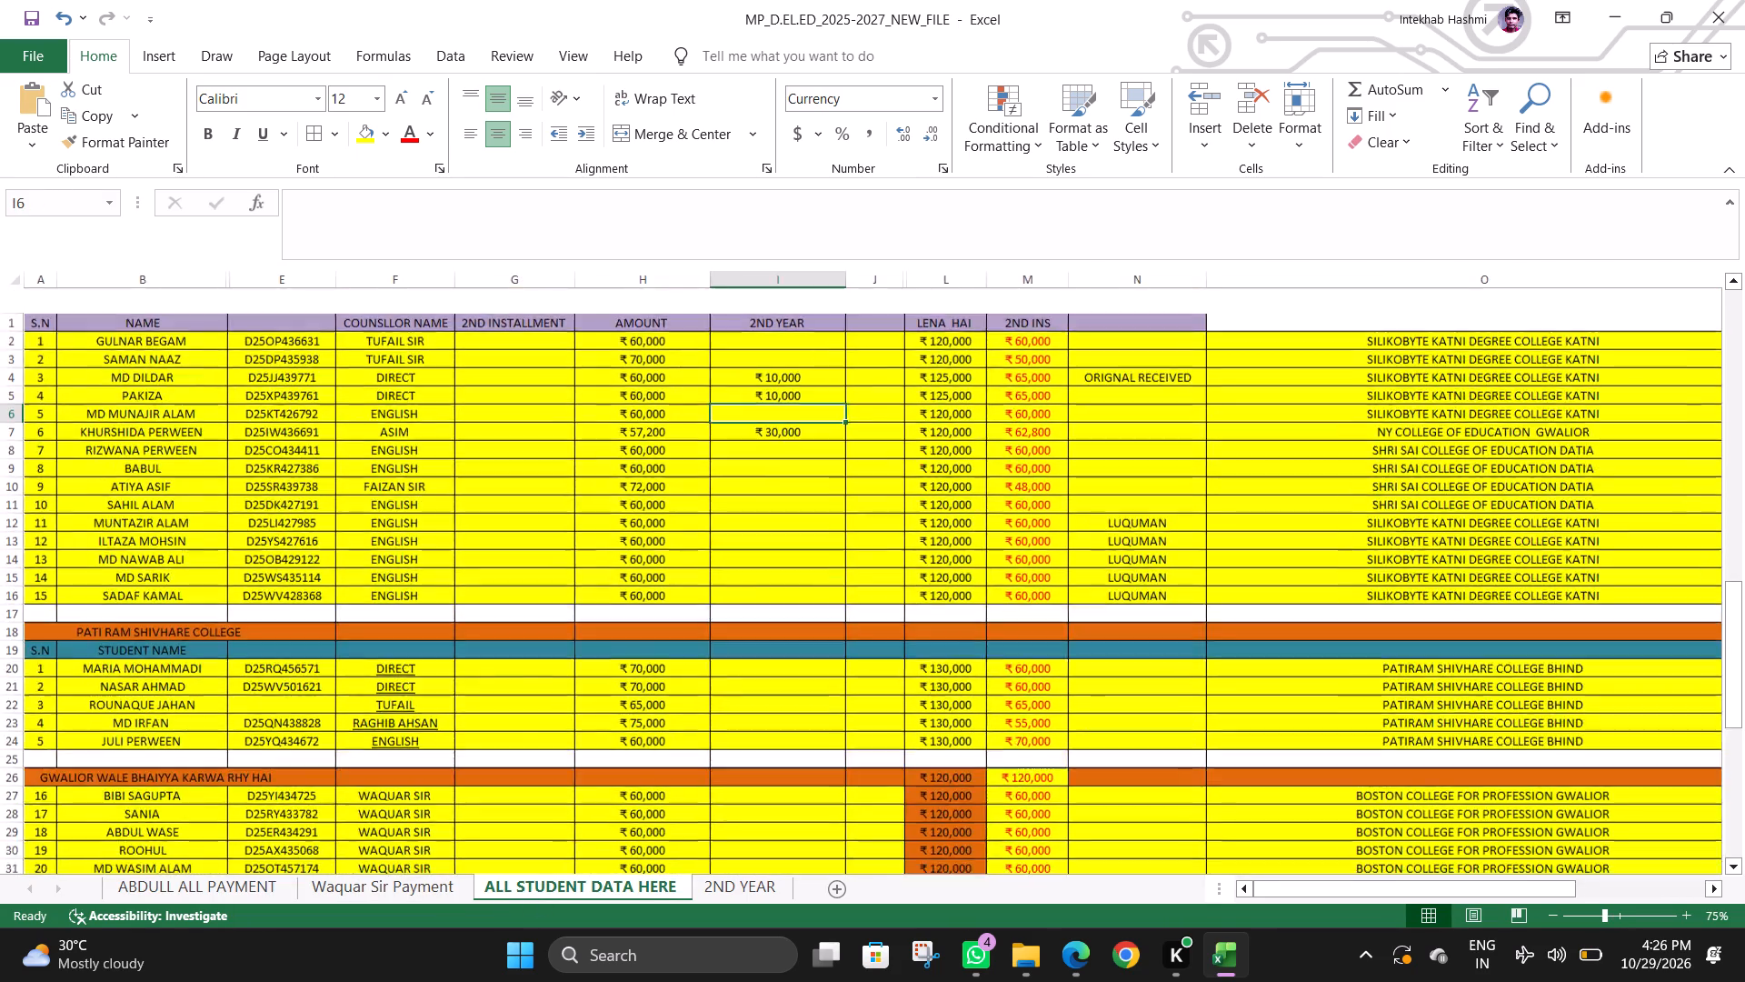
scroll(184, 568, "up", 3)
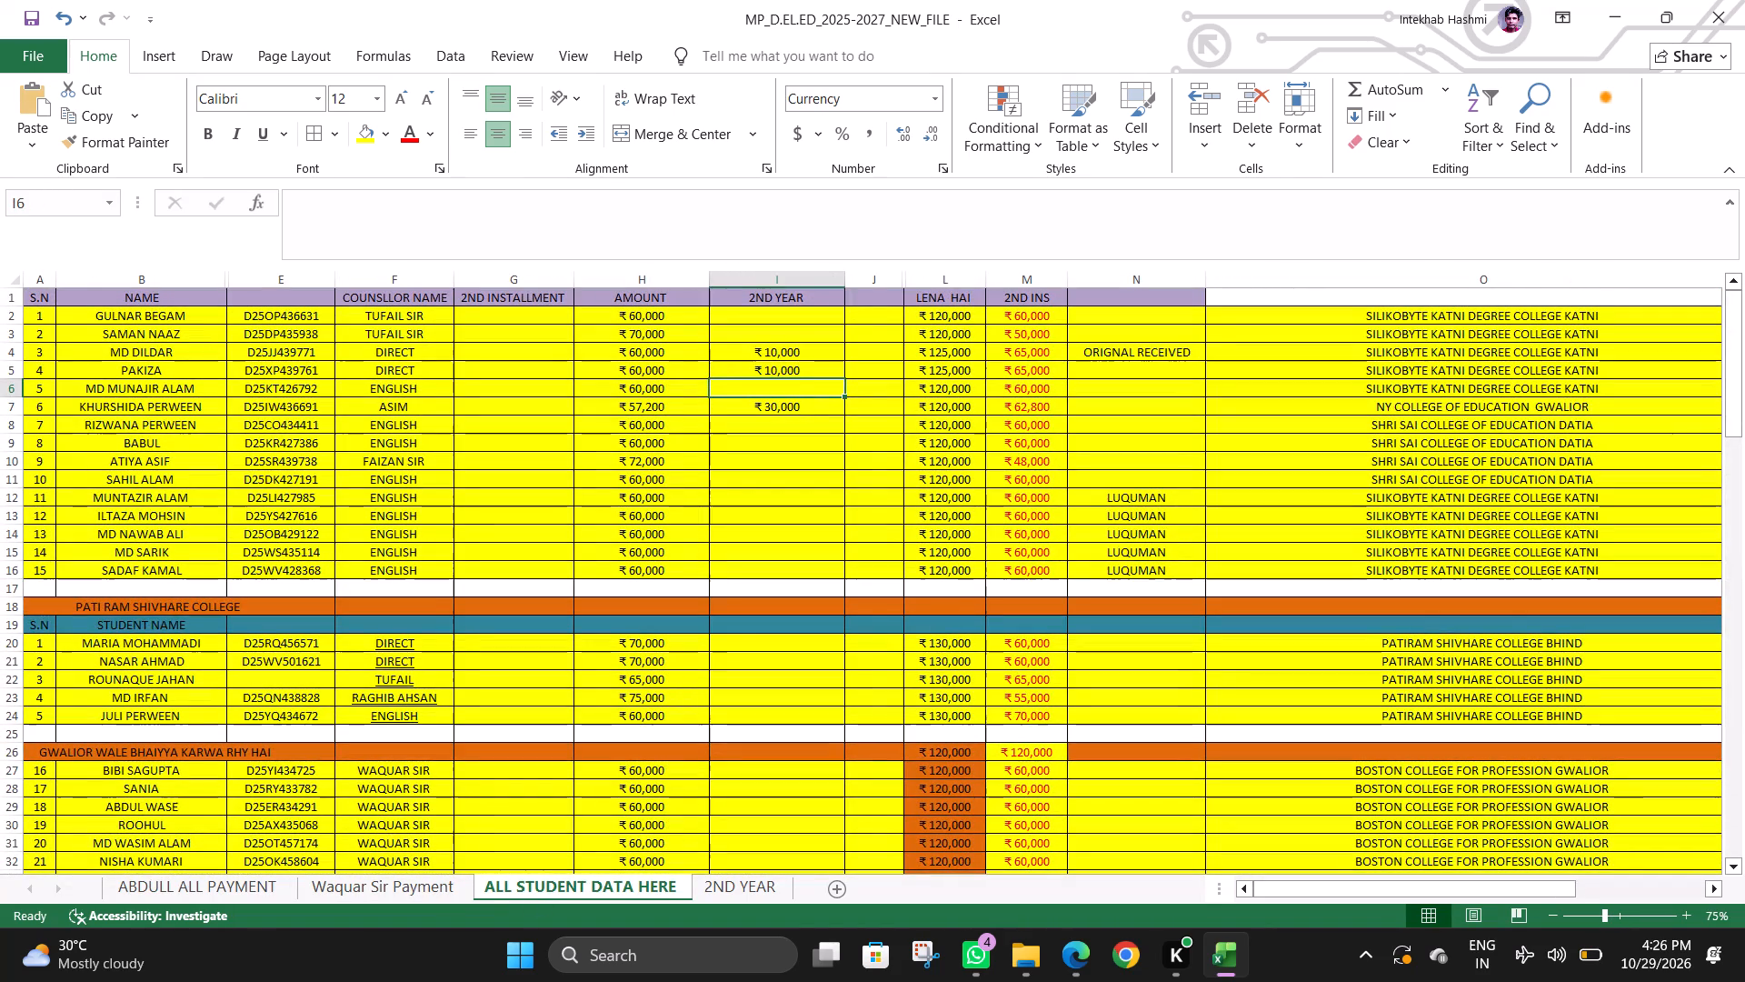
left_click(511, 702)
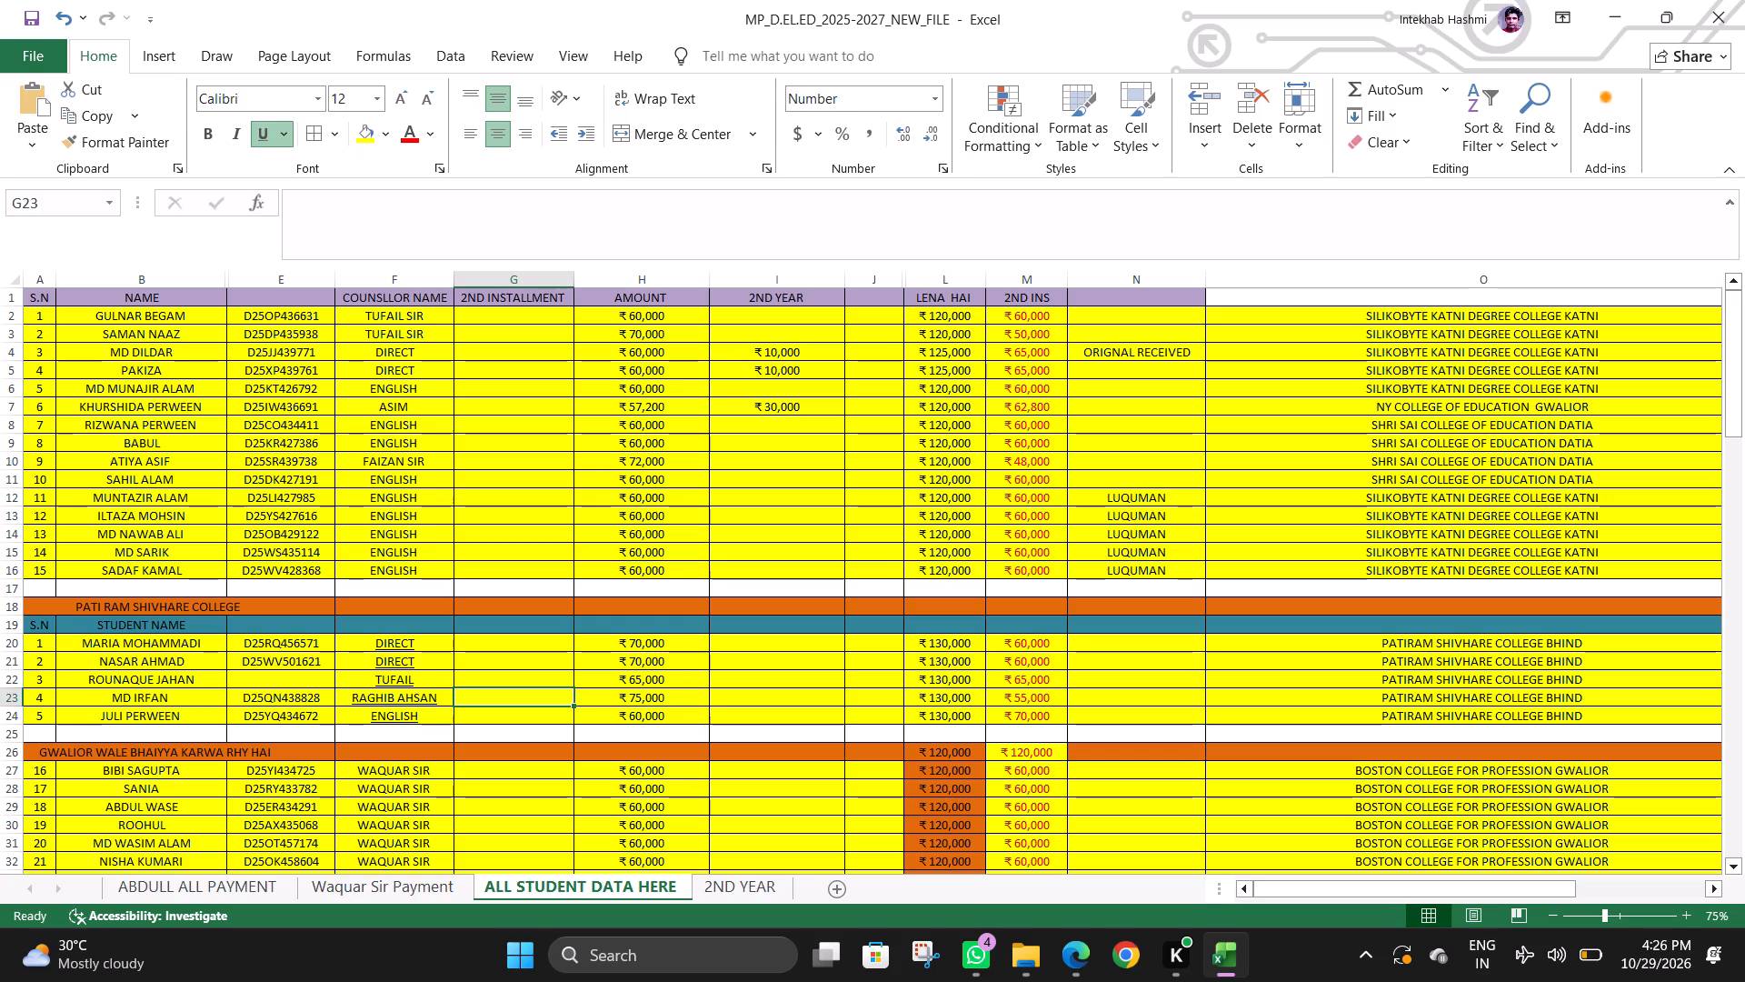
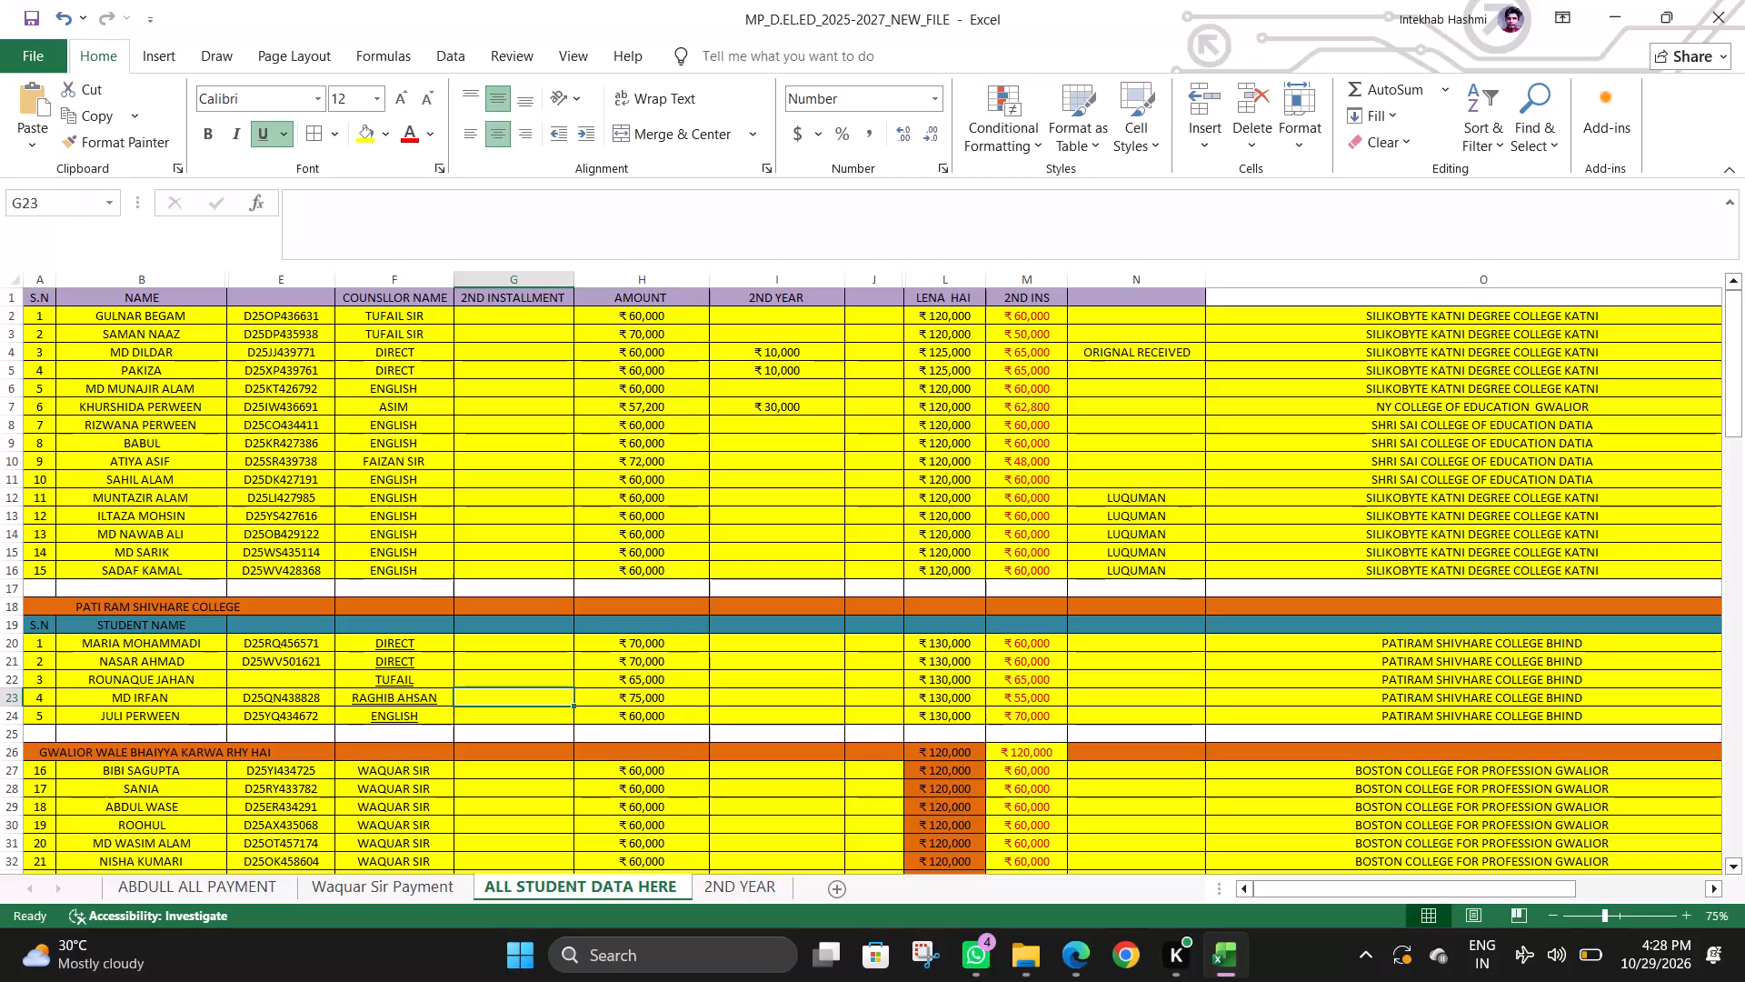
Enter a 2ND YEAR payment of 25000 for student 4 (row 23) in the PATI RAM SHIVHARE COLLEGE section.
left_click(789, 704)
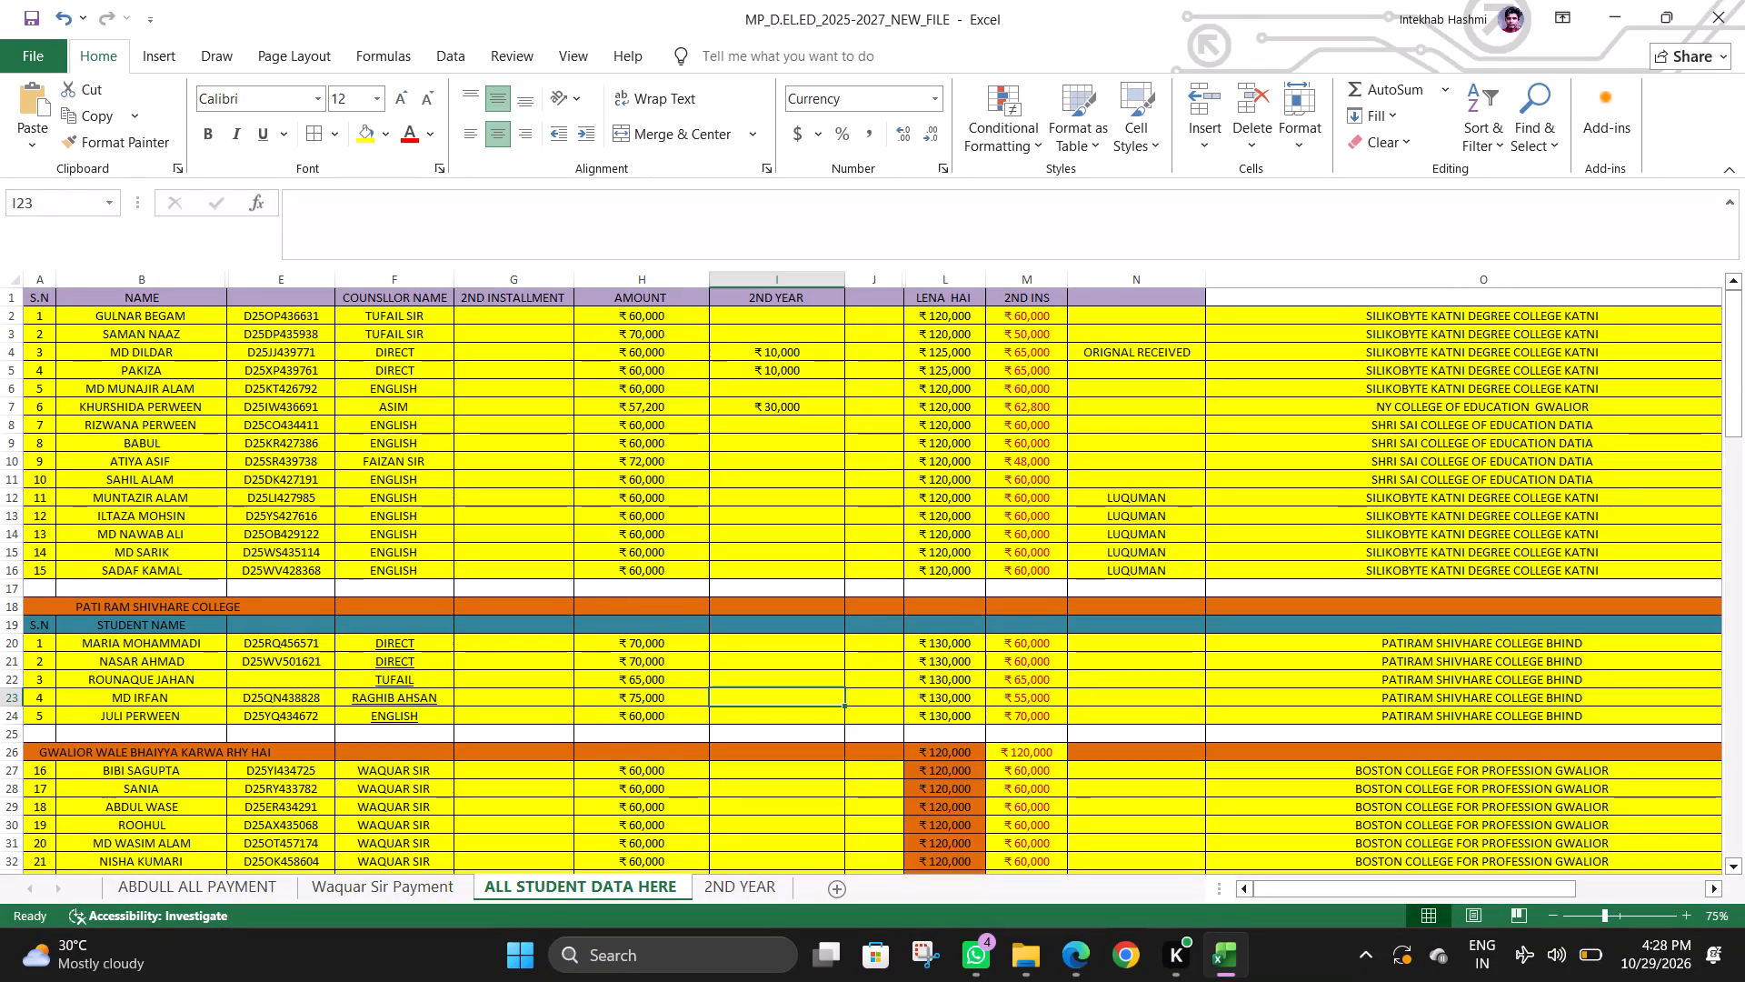
left_click(615, 700)
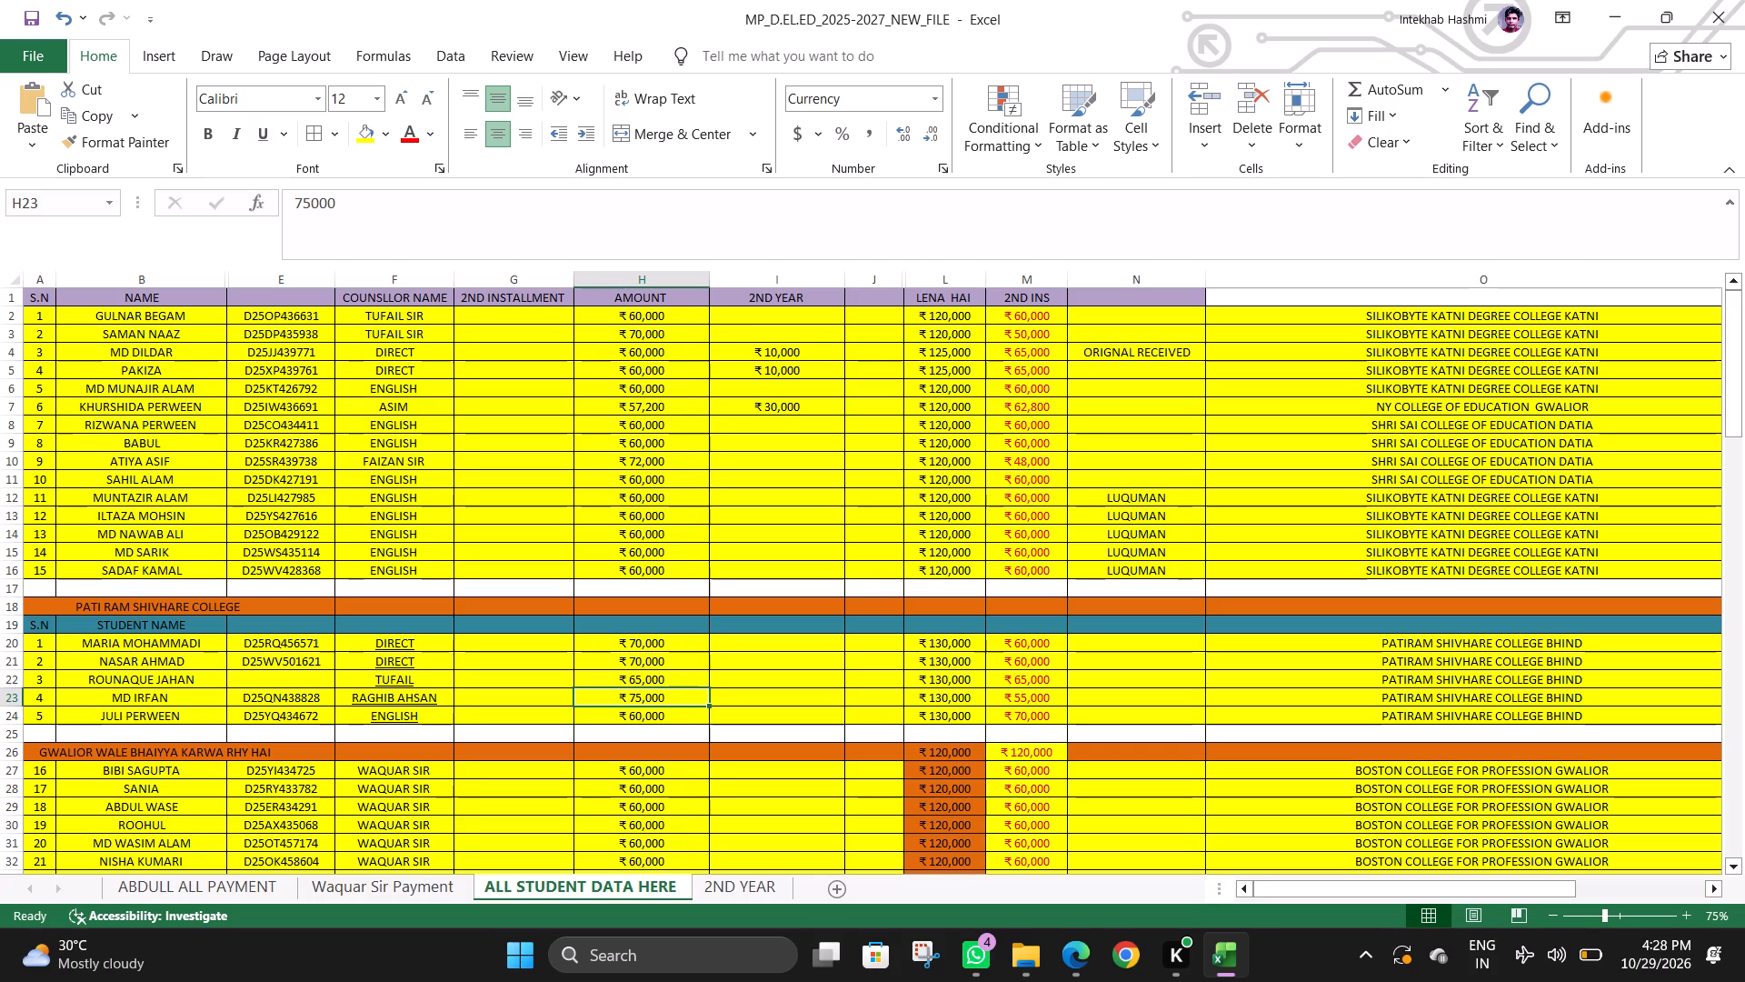
left_click(526, 699)
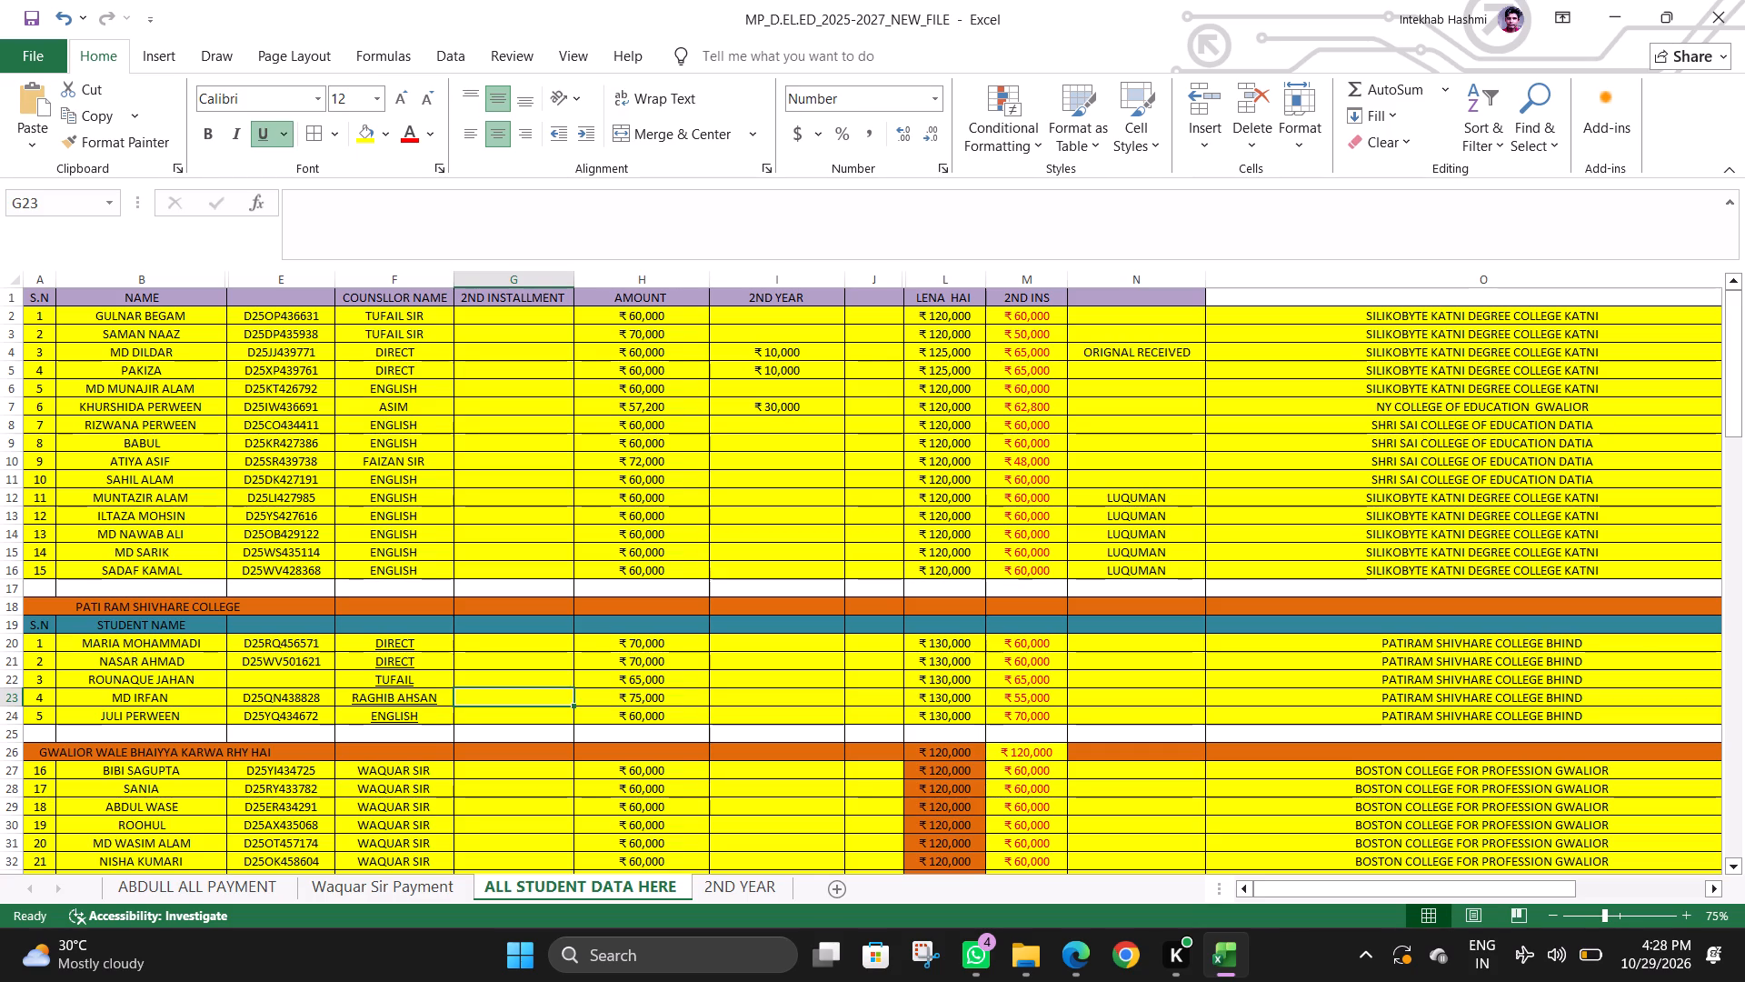
left_click(743, 699)
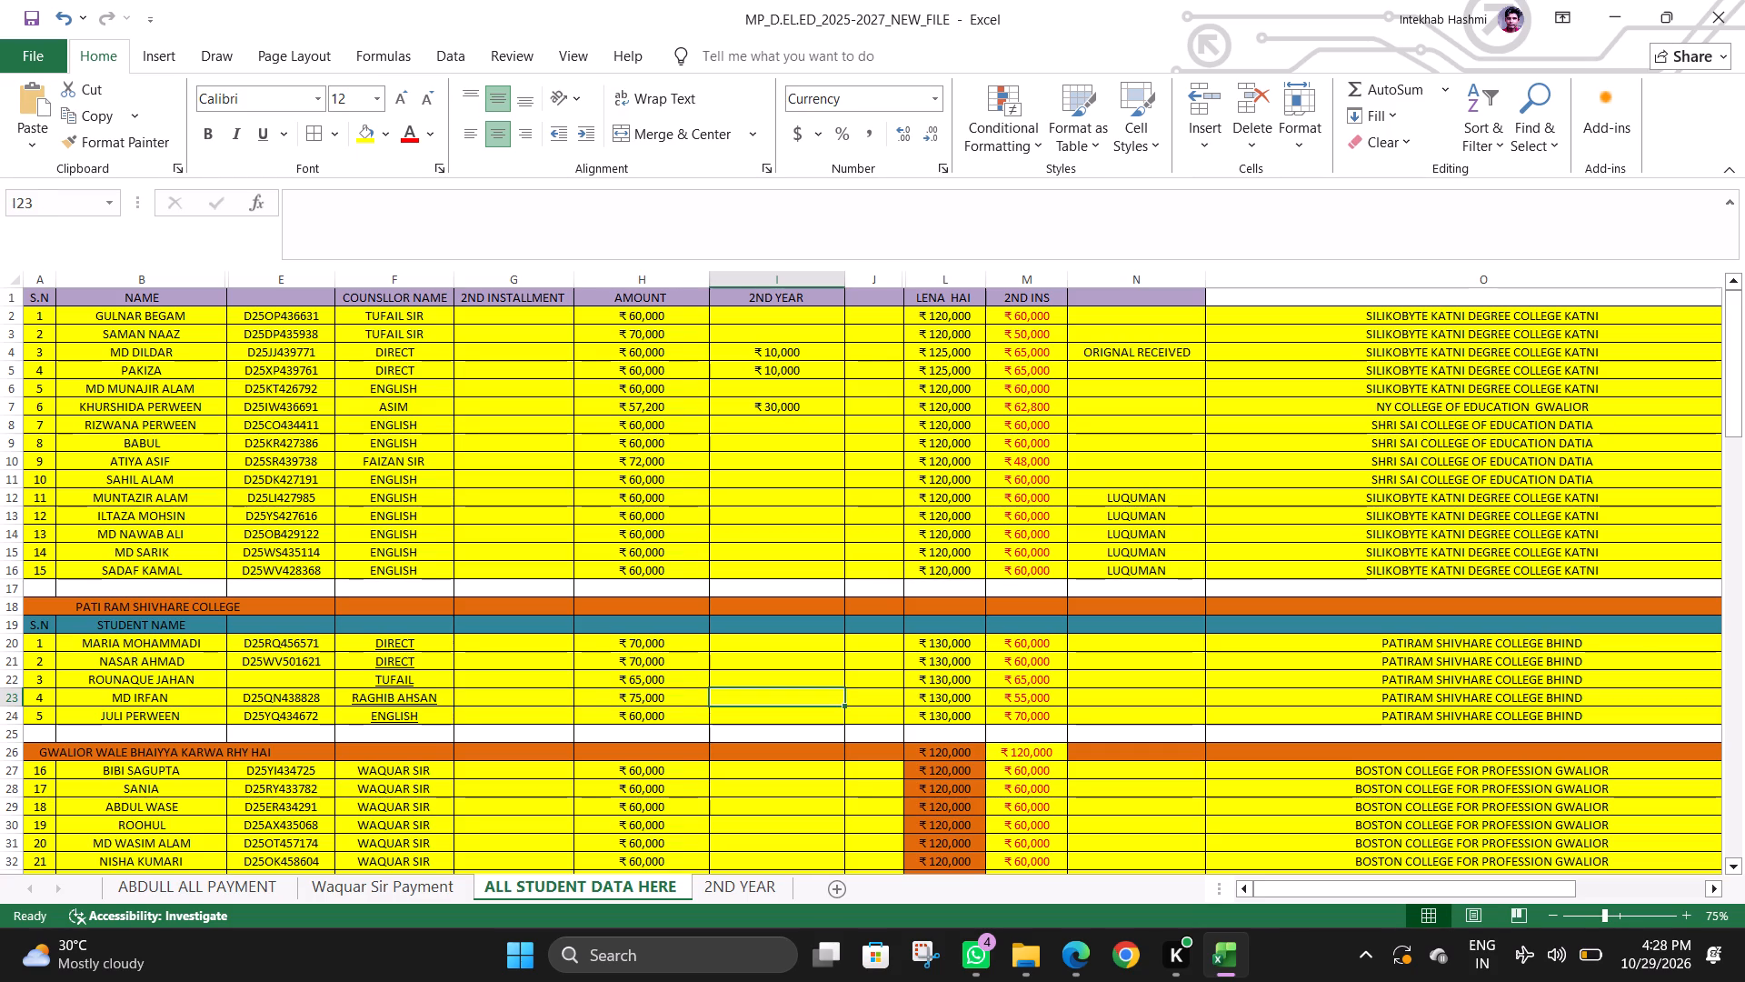
left_click(564, 708)
scroll(564, 708, "up", 1)
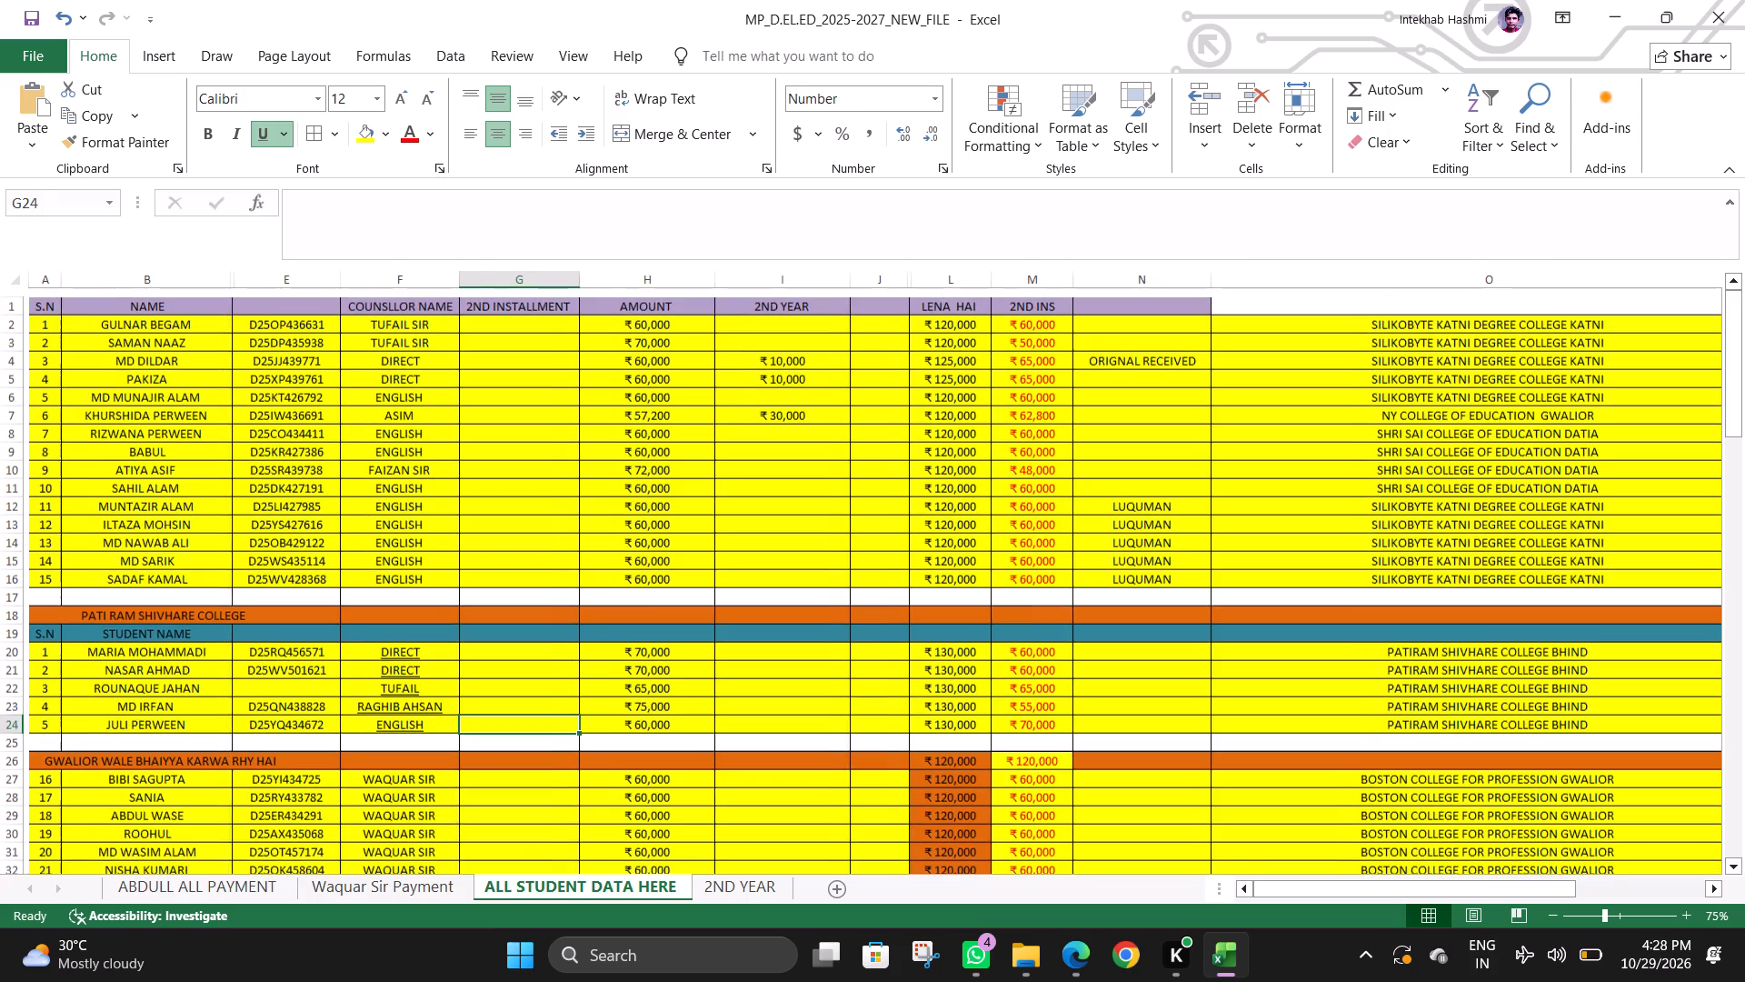
scroll(564, 708, "up", 1)
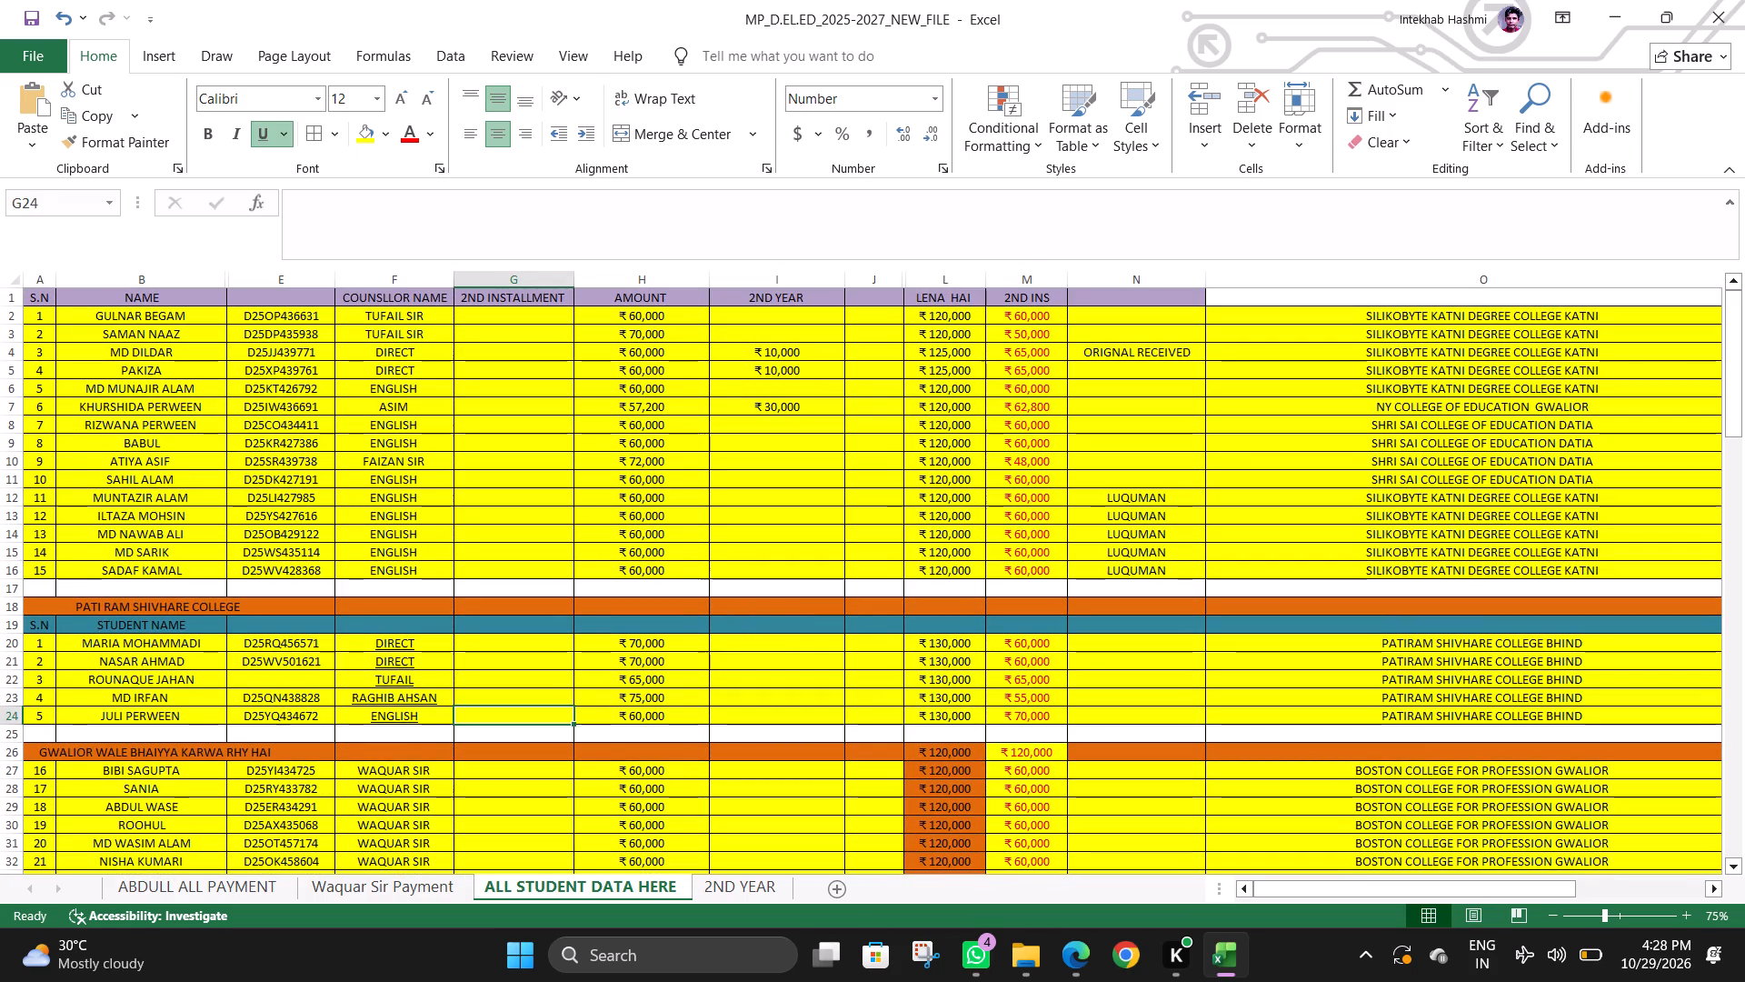
left_click(777, 697)
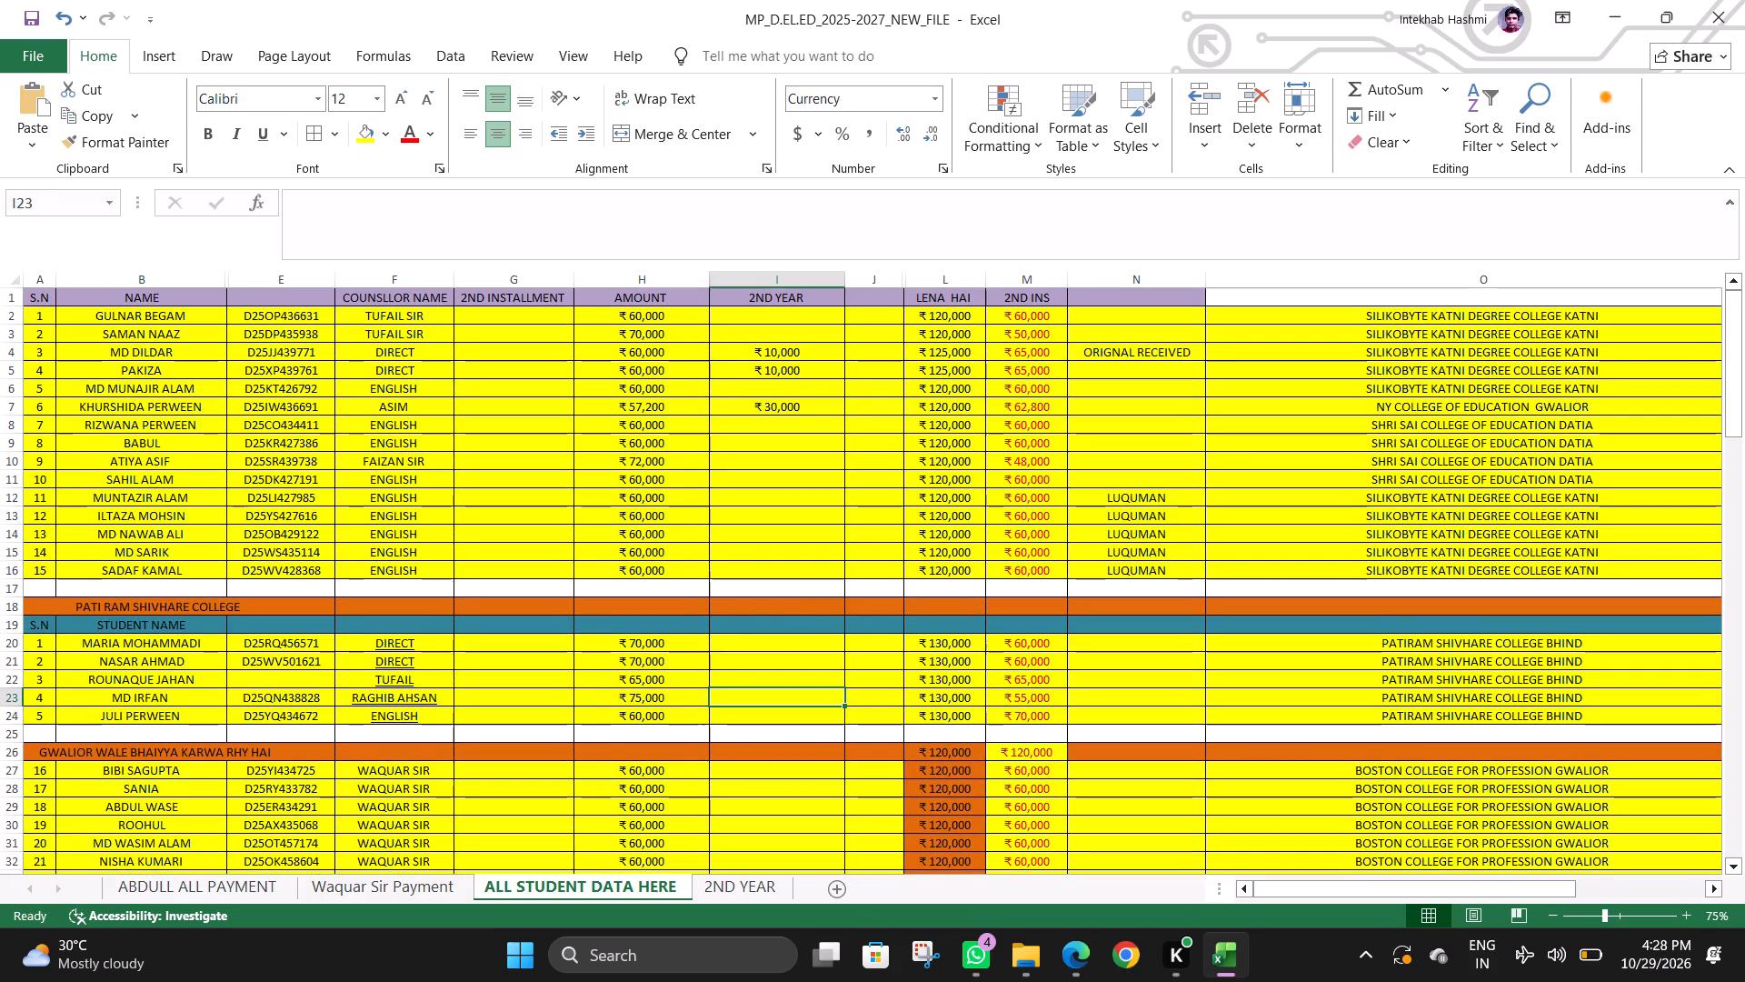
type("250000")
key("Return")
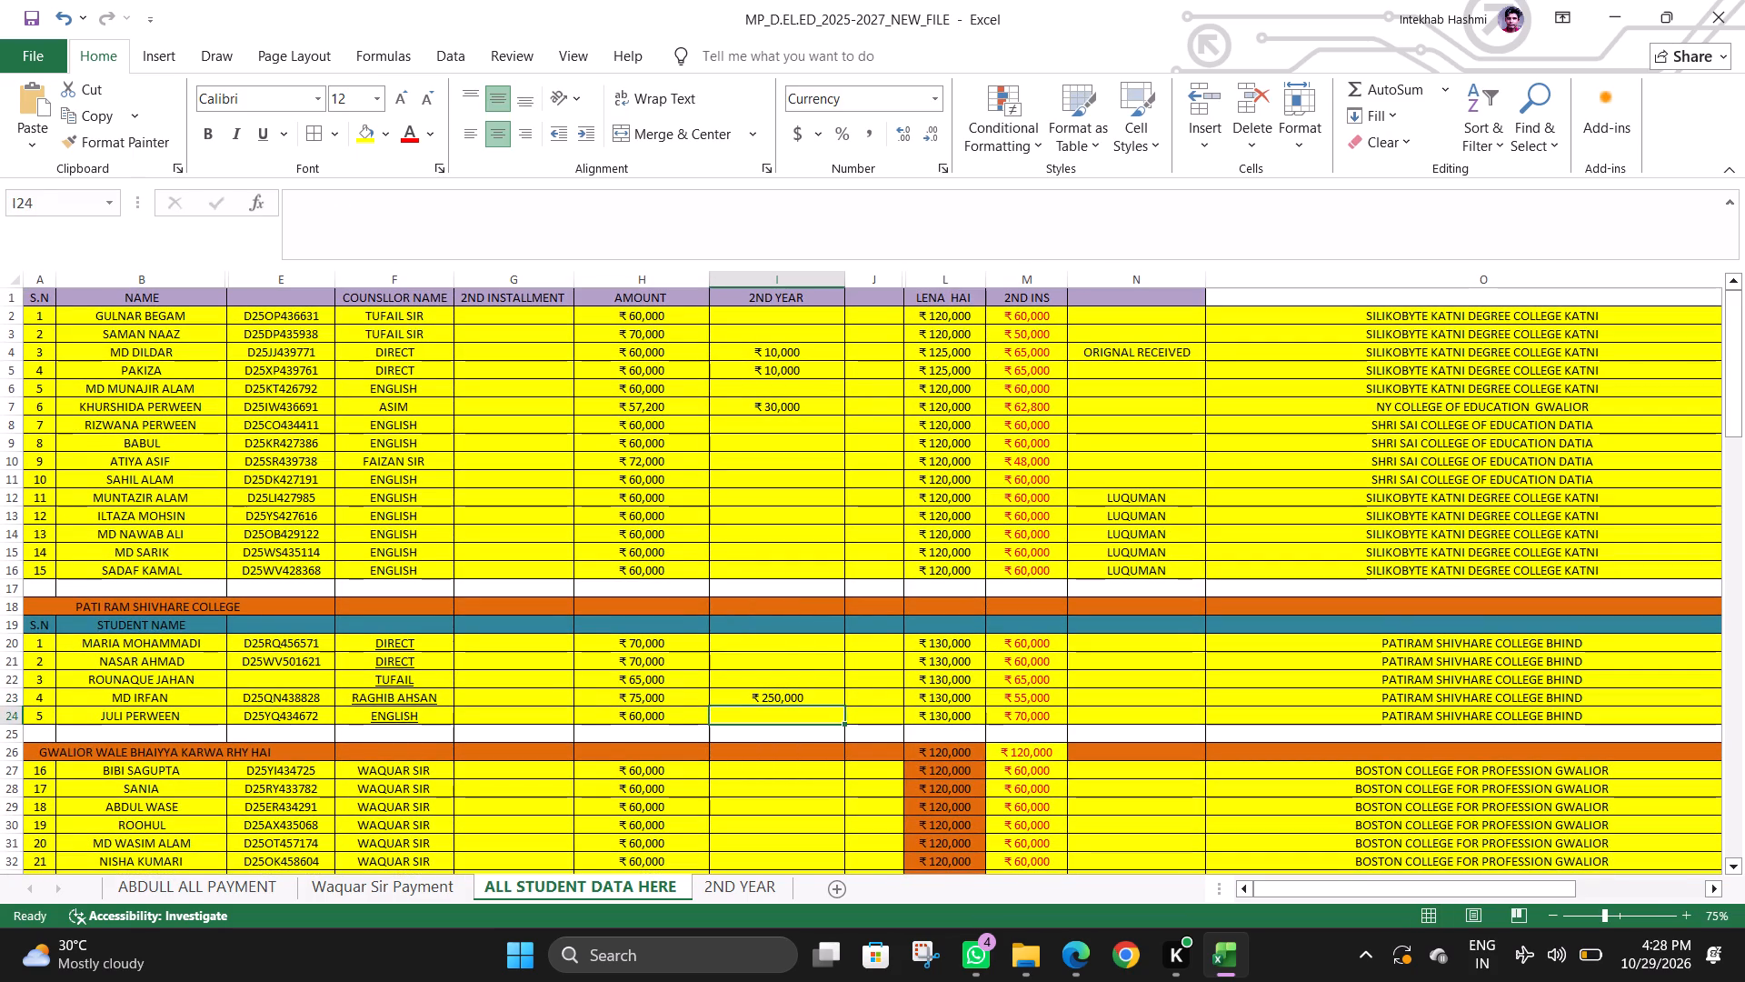
left_click(784, 687)
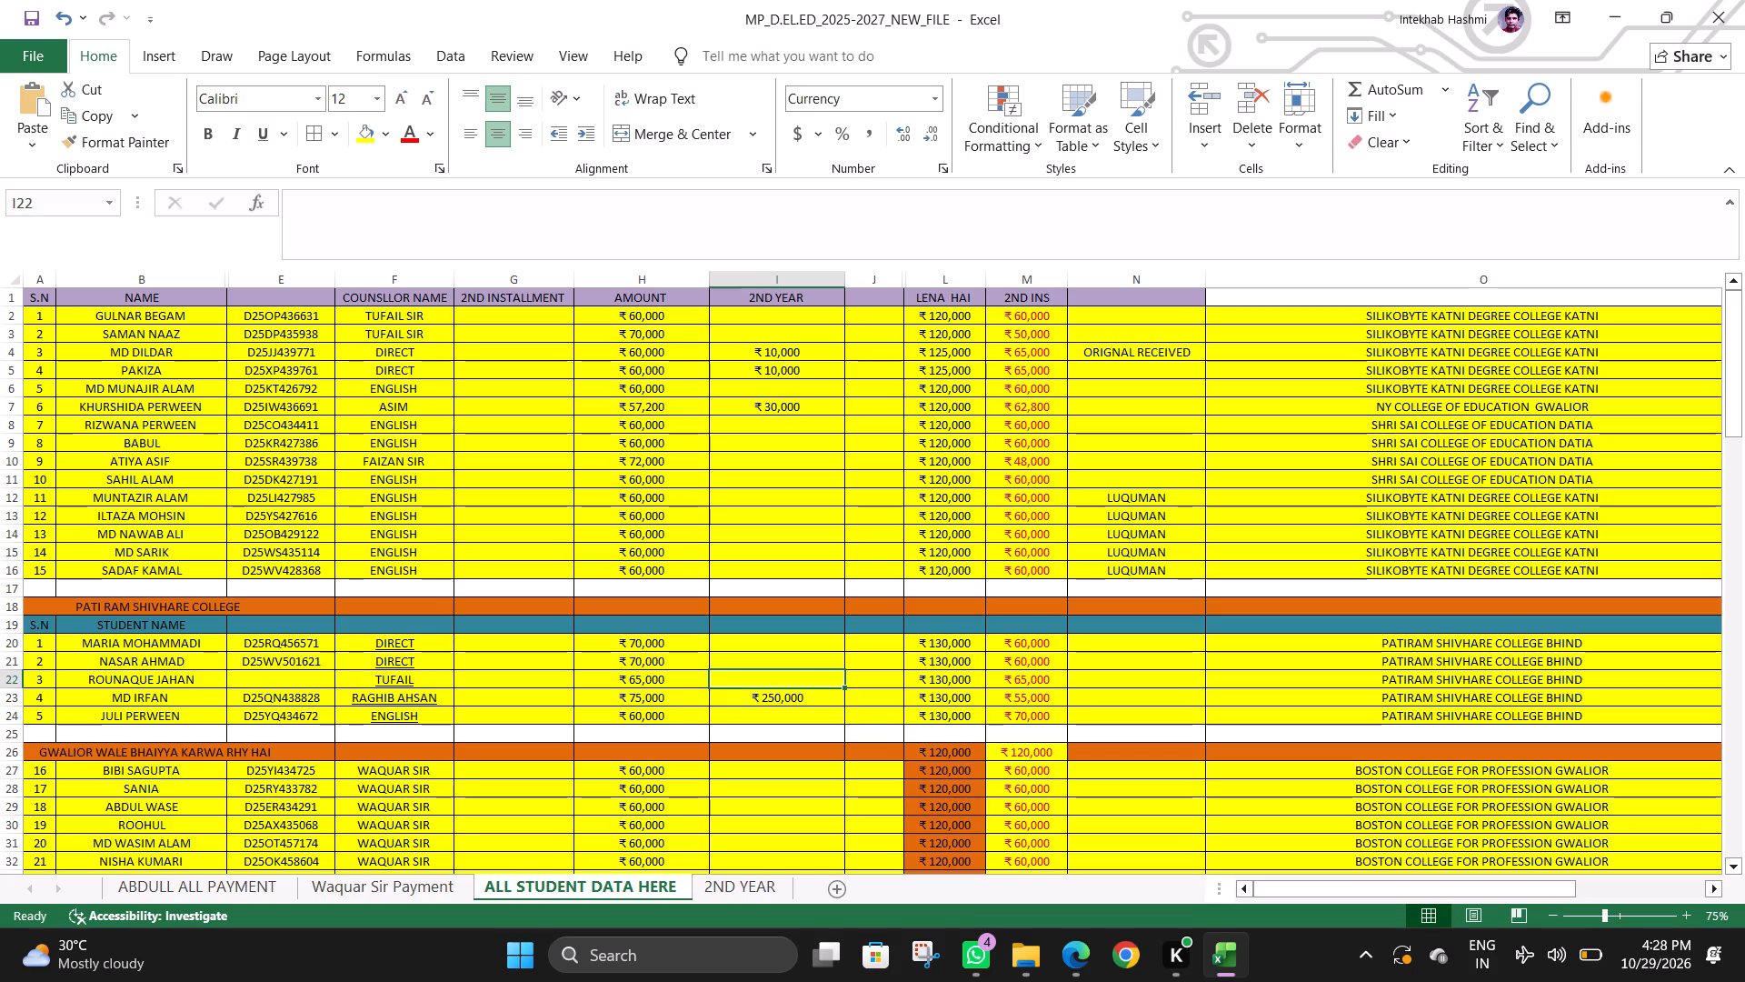
double_click(816, 702)
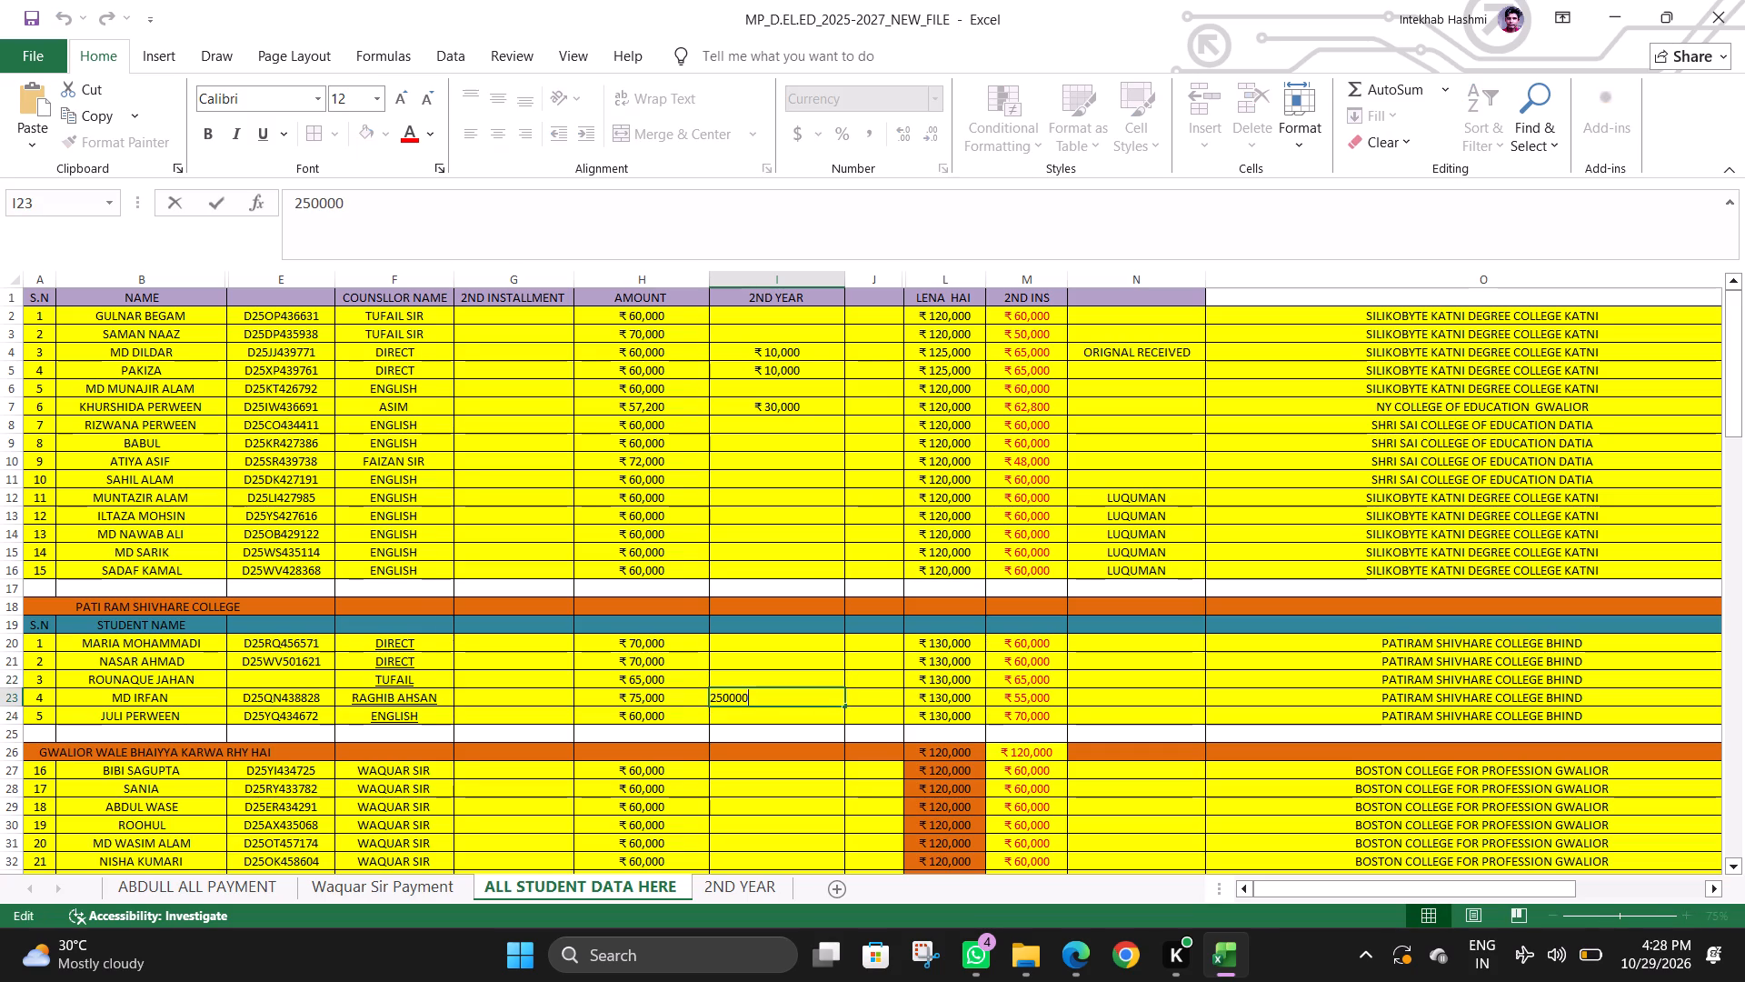
key("BackSpace")
key("Return")
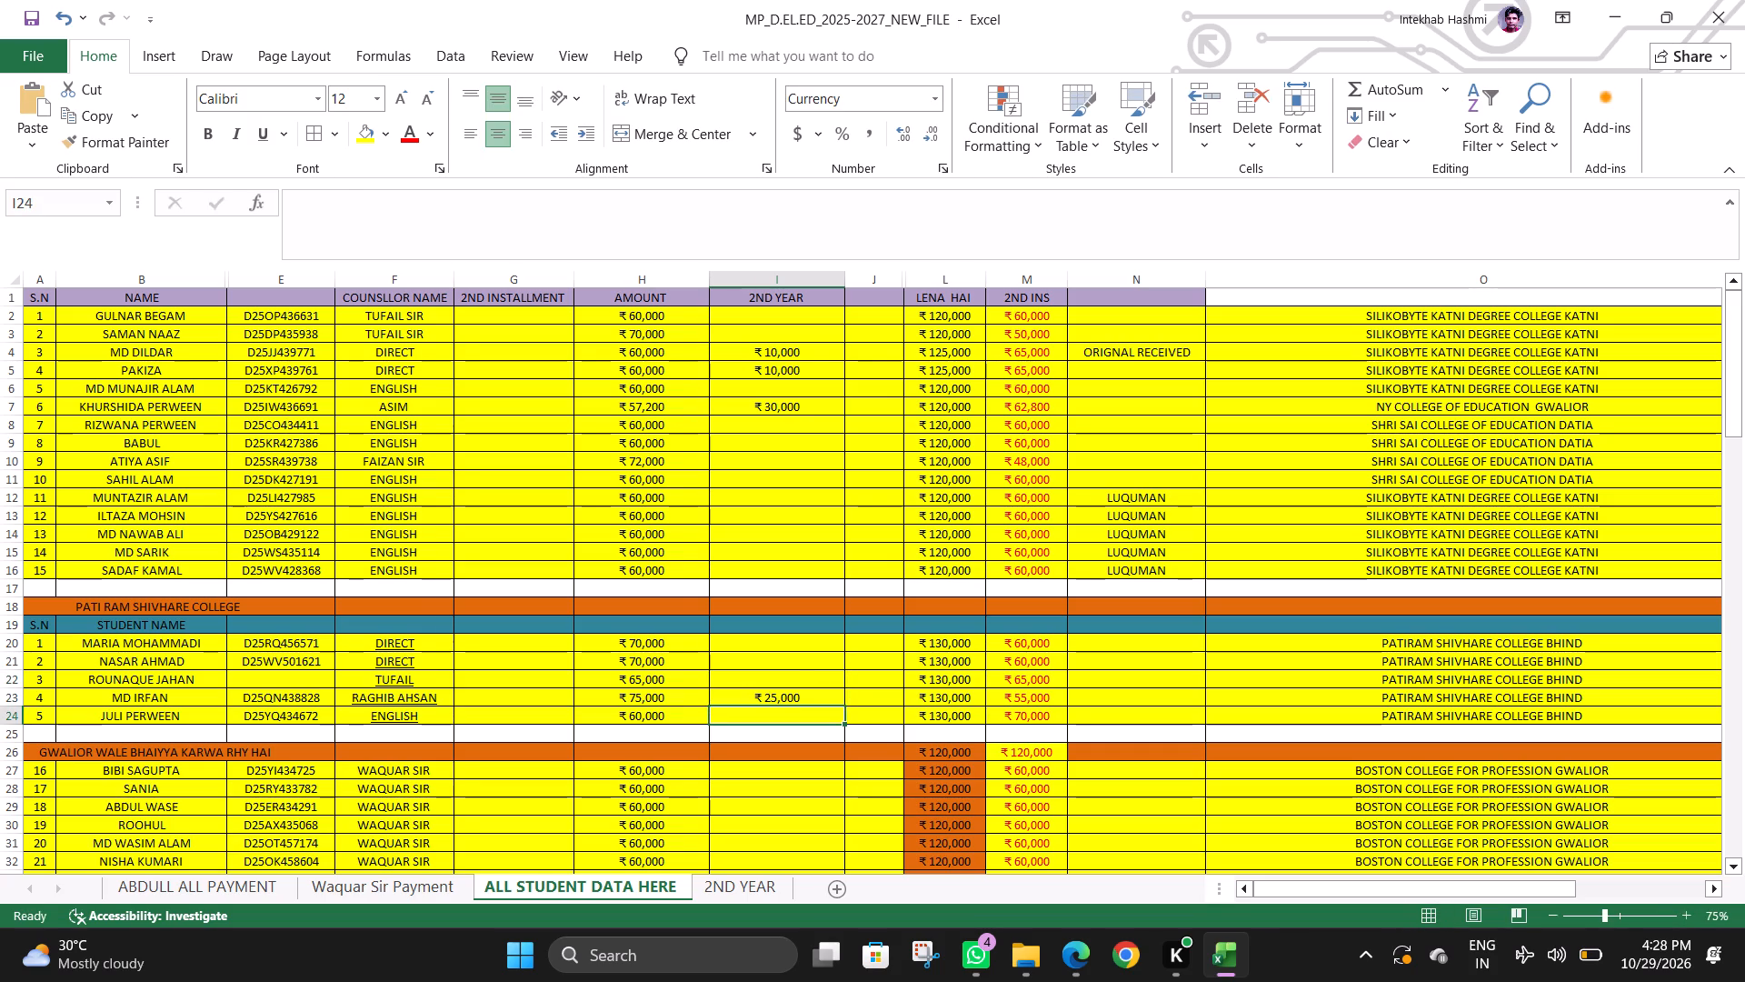
left_click(783, 685)
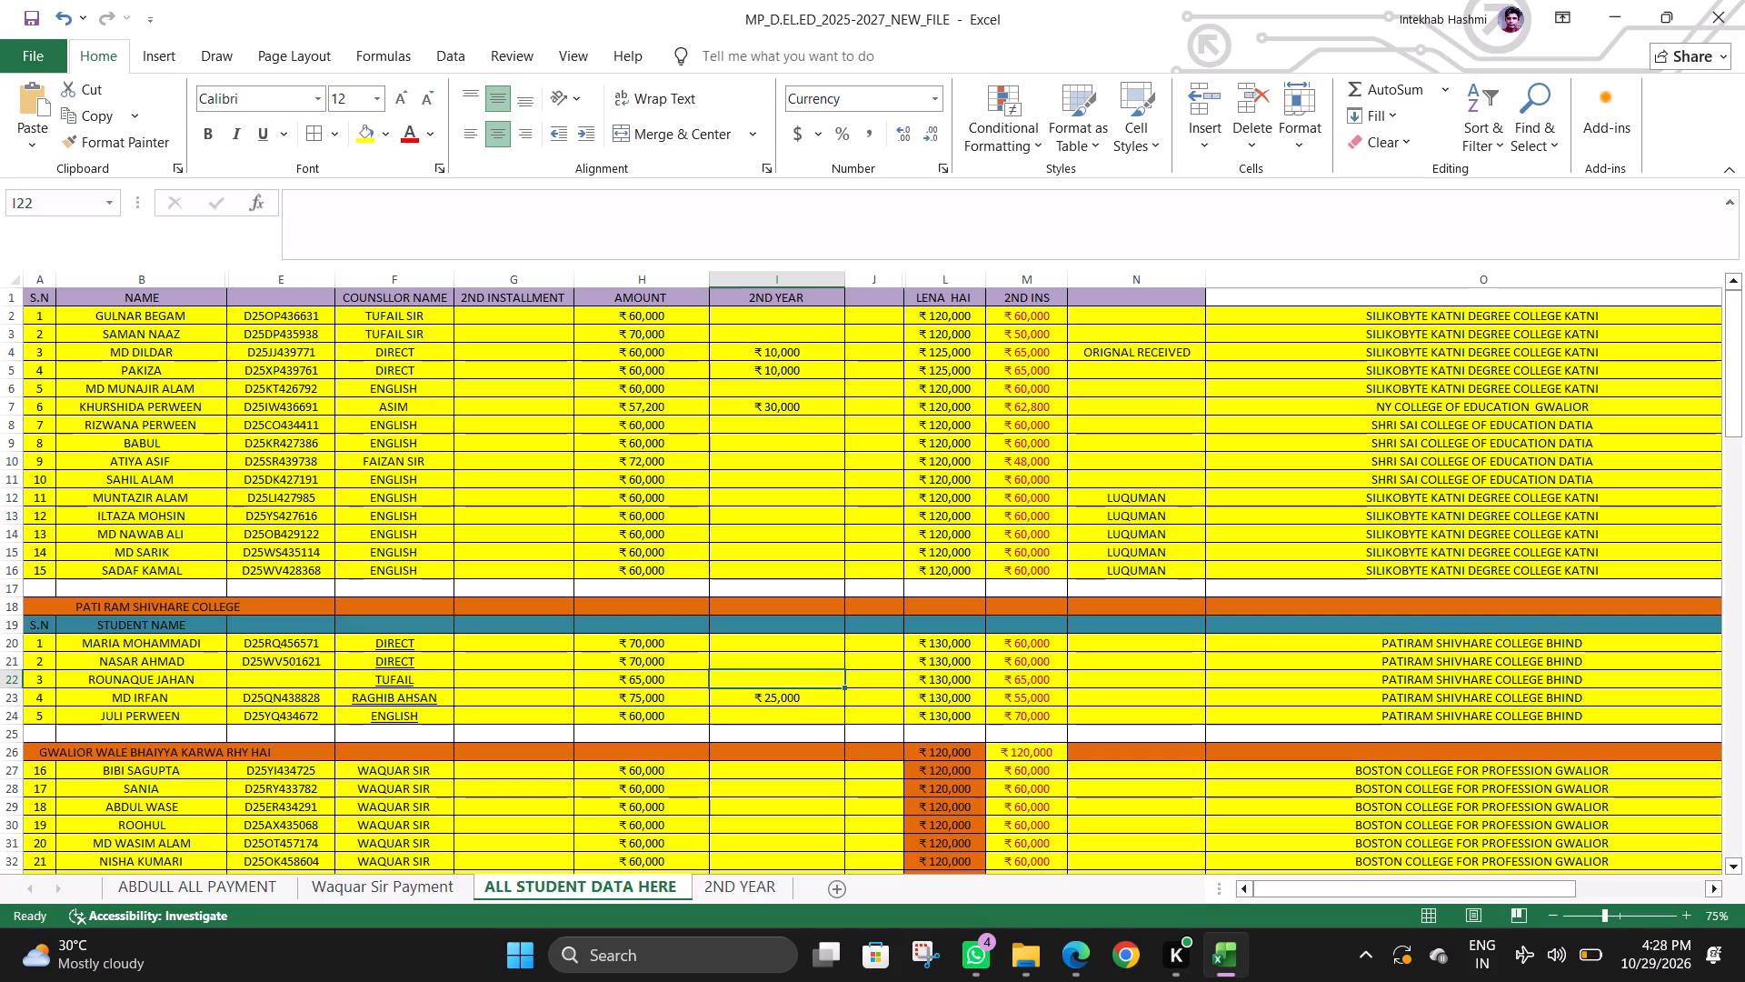
Save the workbook.
double_click(35, 14)
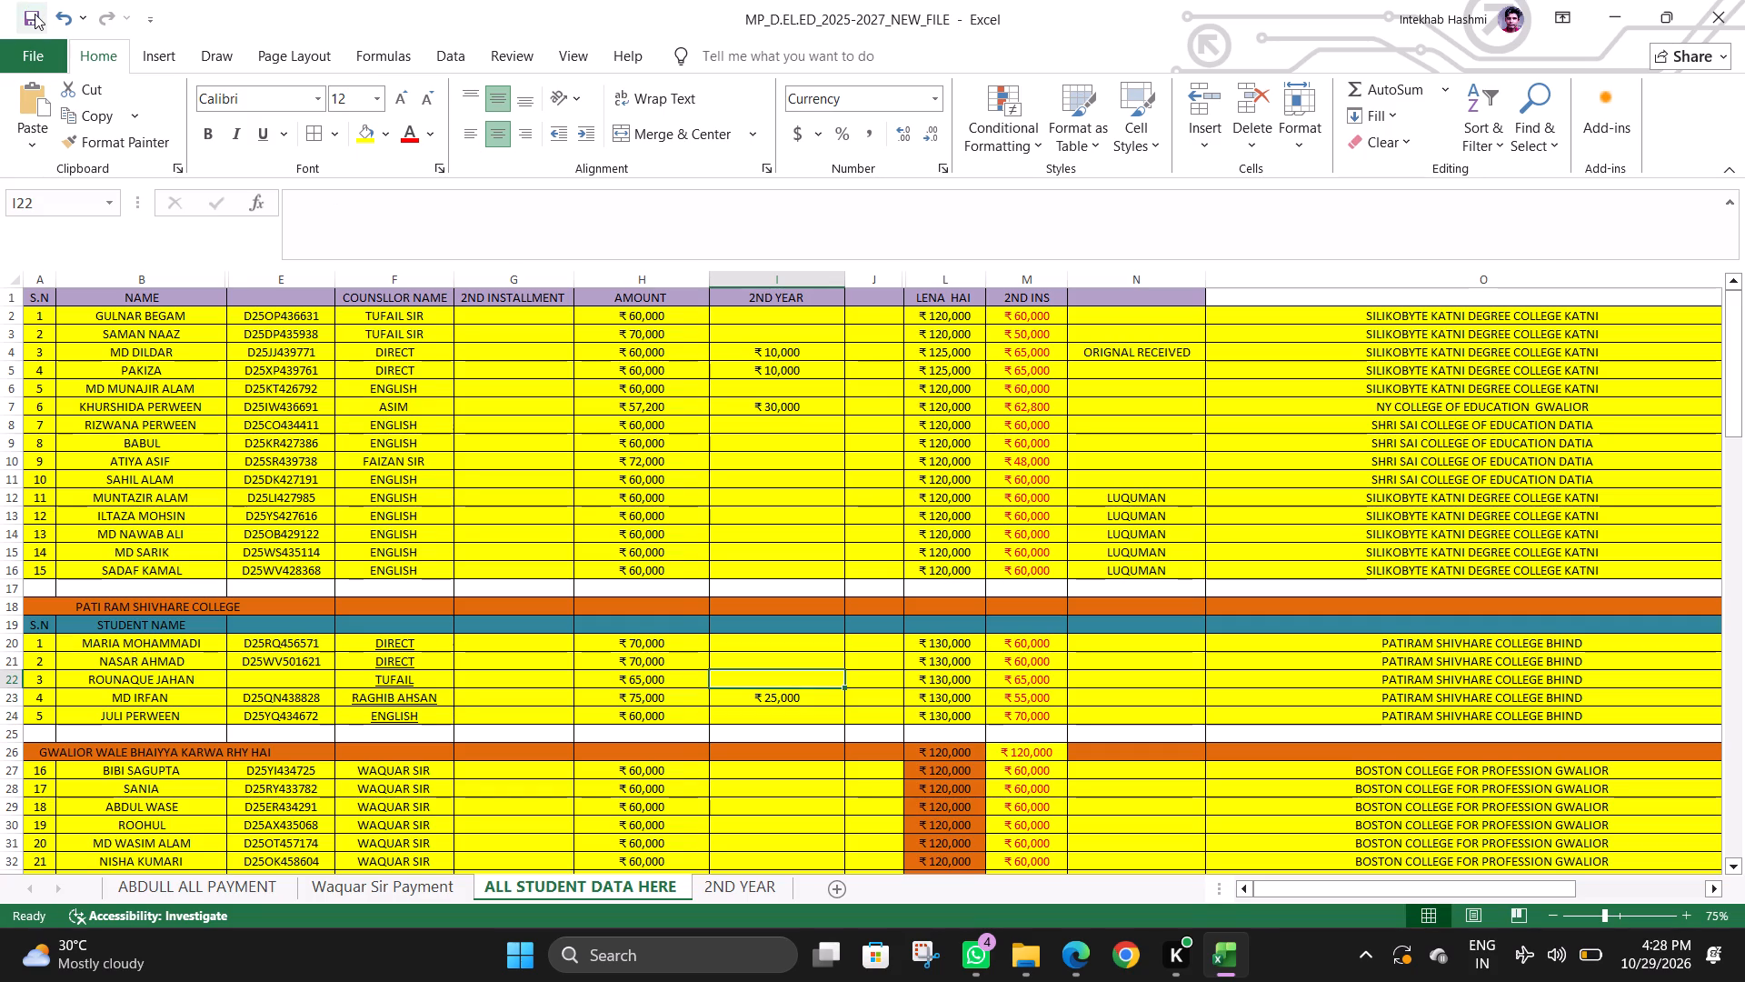
Check the 2ND YEAR payment cells of the first student group, rows 2 to 11, on the ALL STUDENT DATA HERE sheet.
scroll(35, 14, "down", 1)
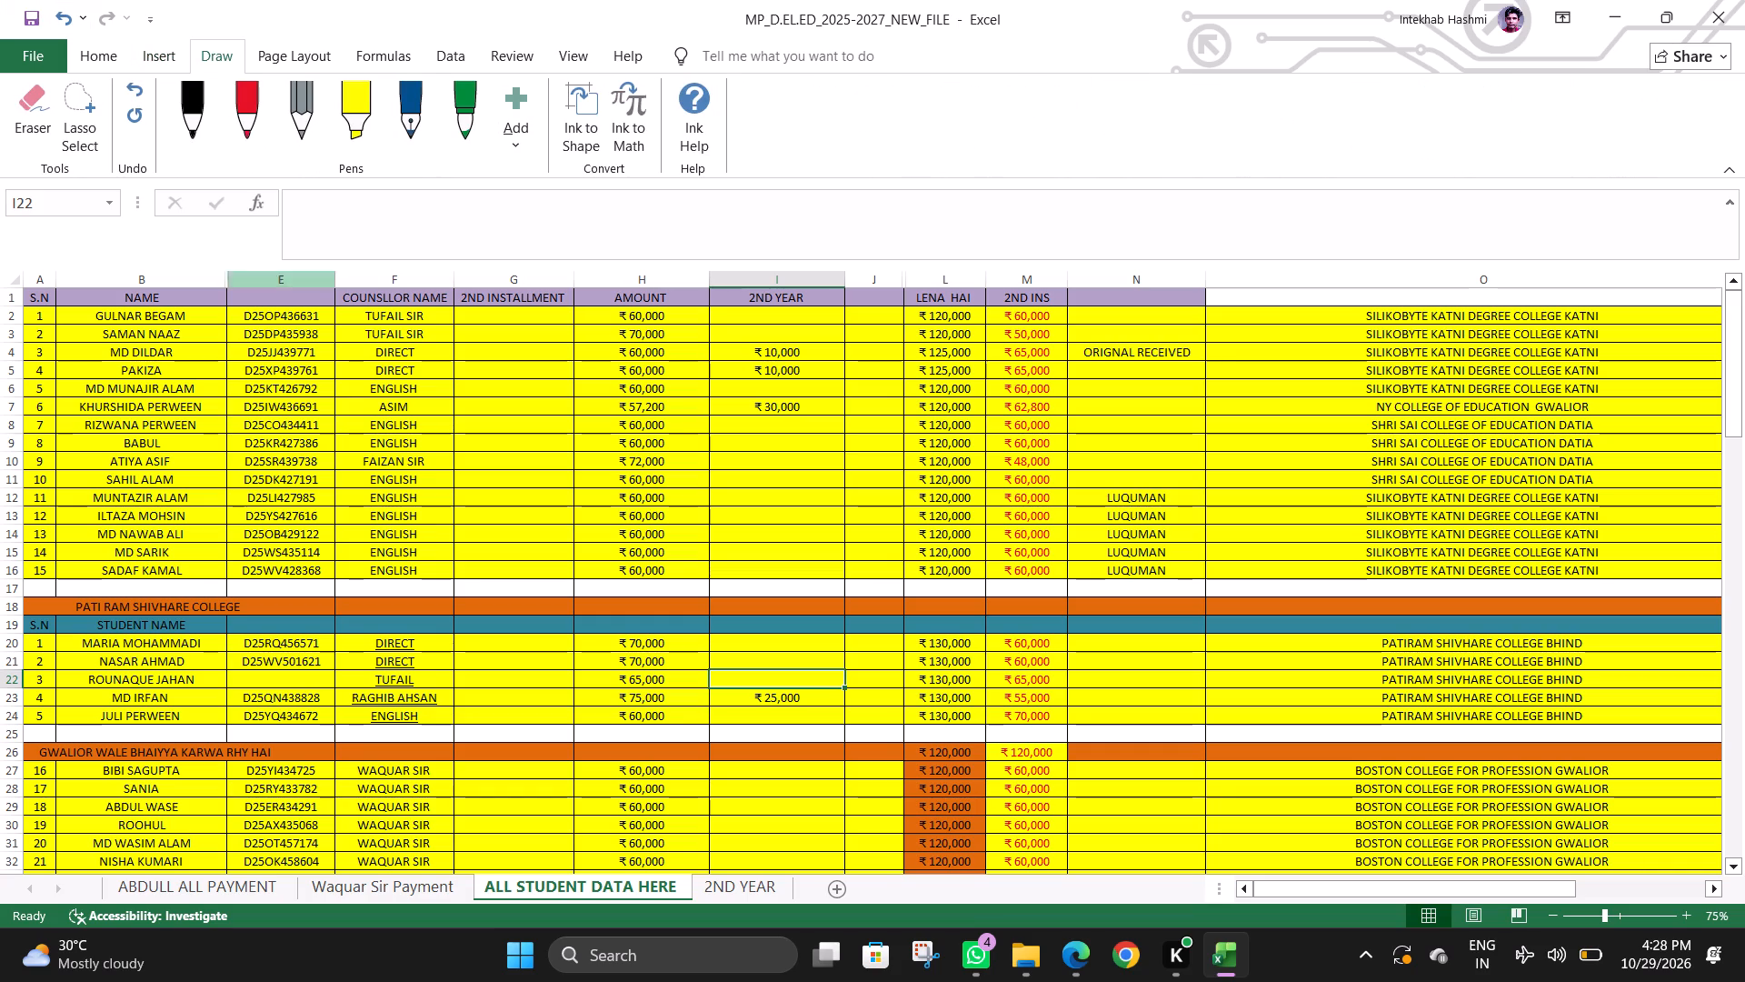
left_click(804, 476)
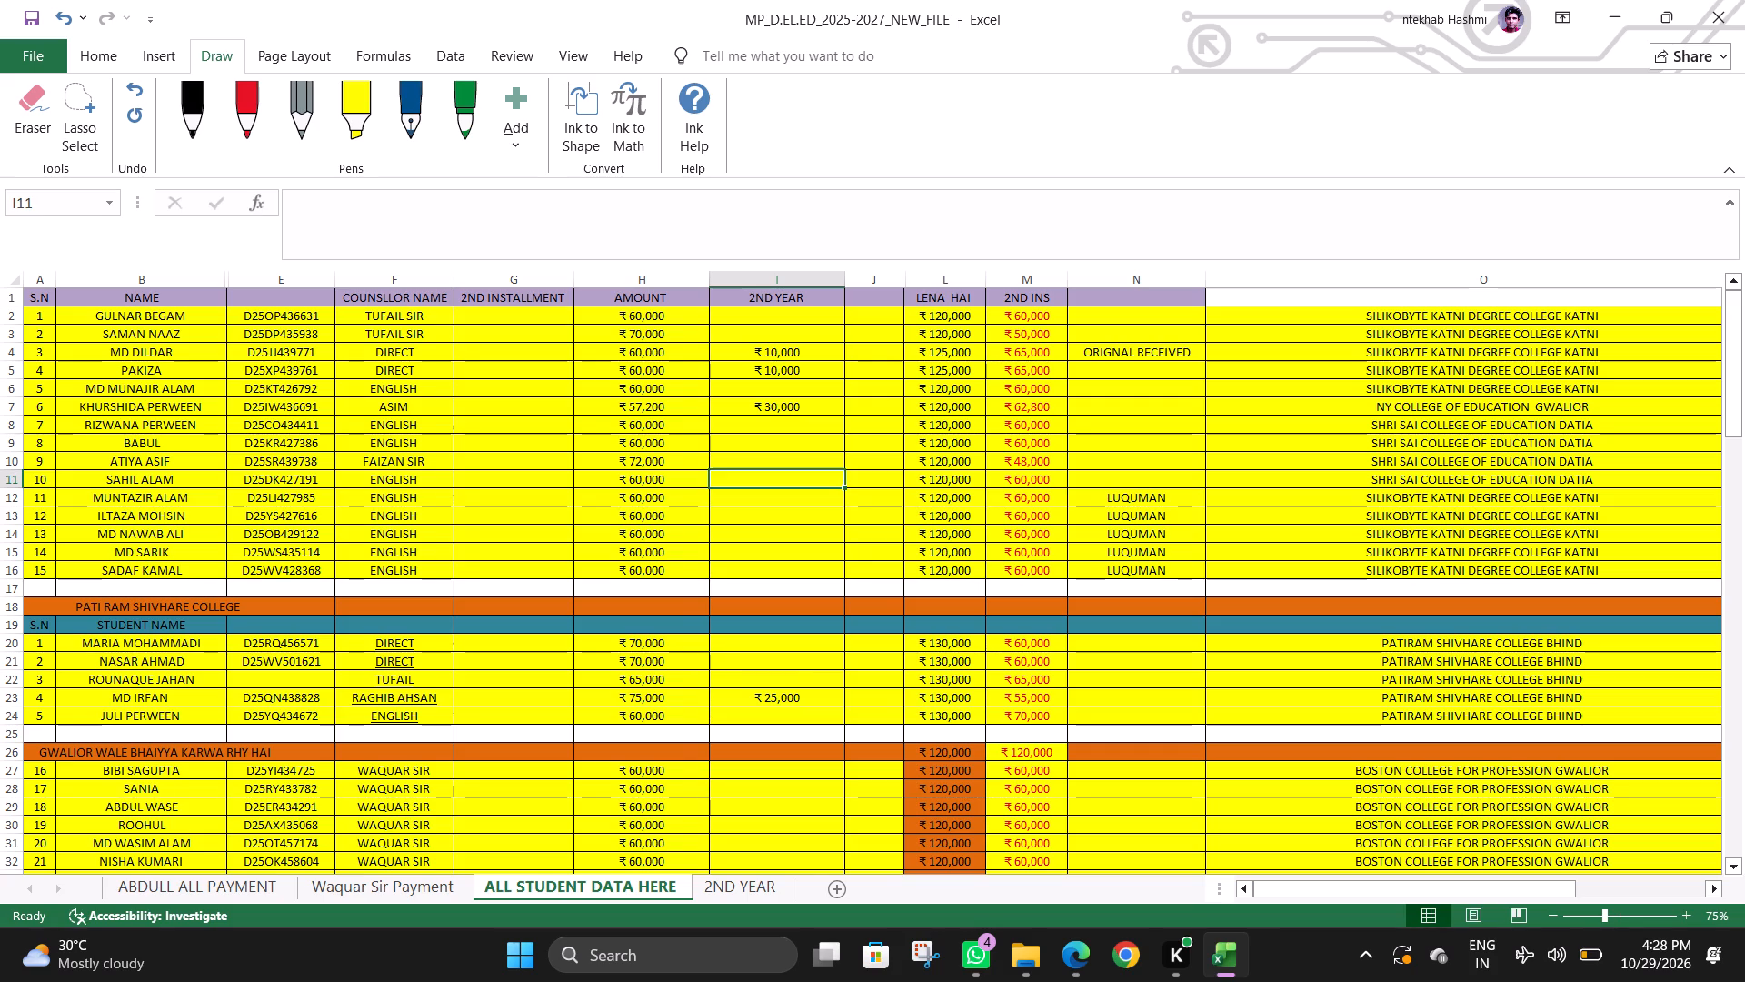
left_click(793, 460)
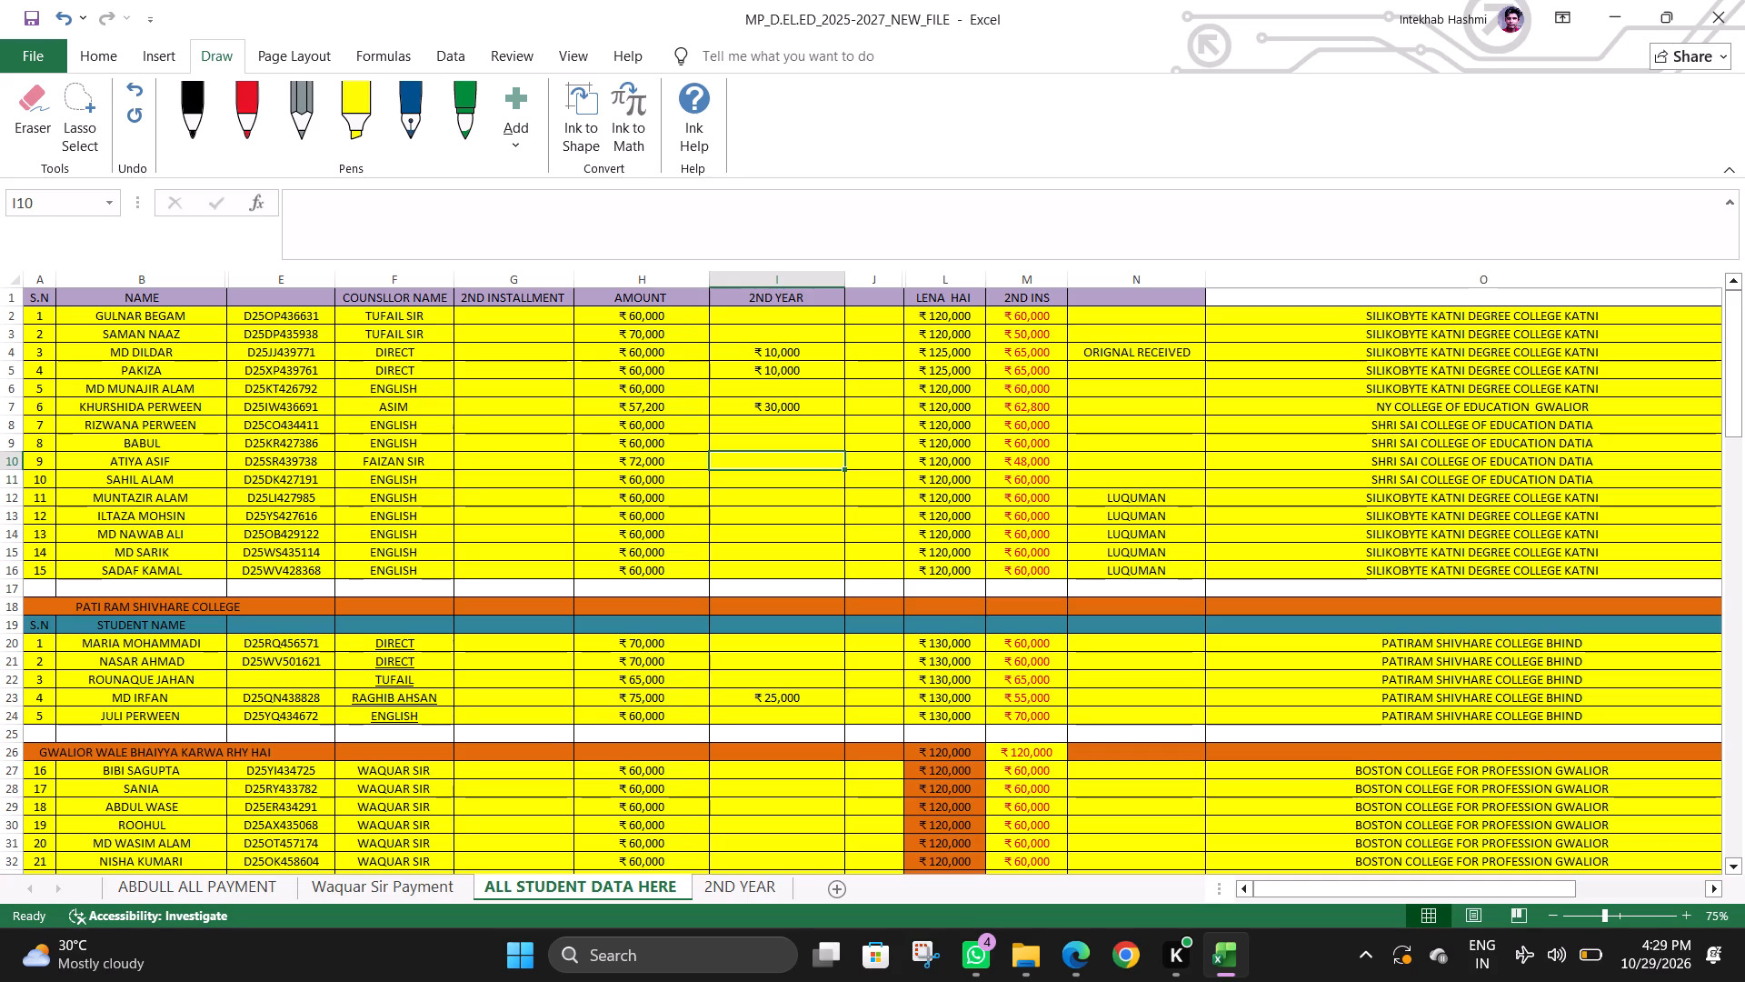
left_click(775, 316)
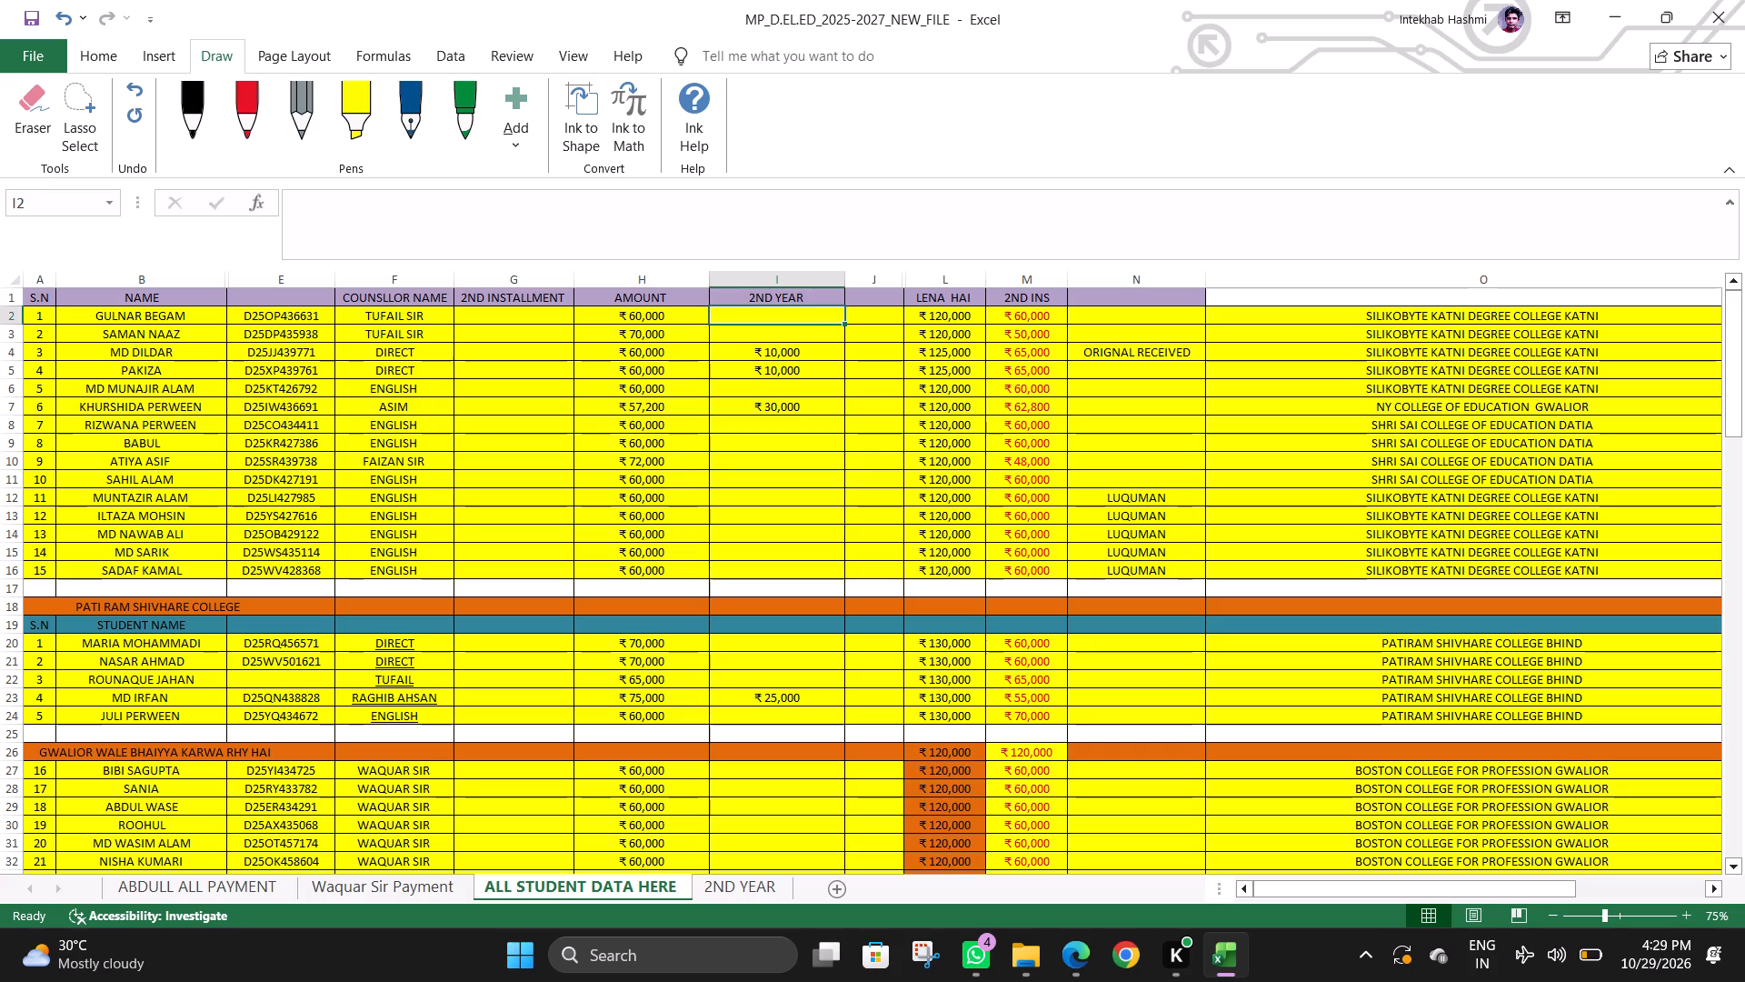
left_click(778, 340)
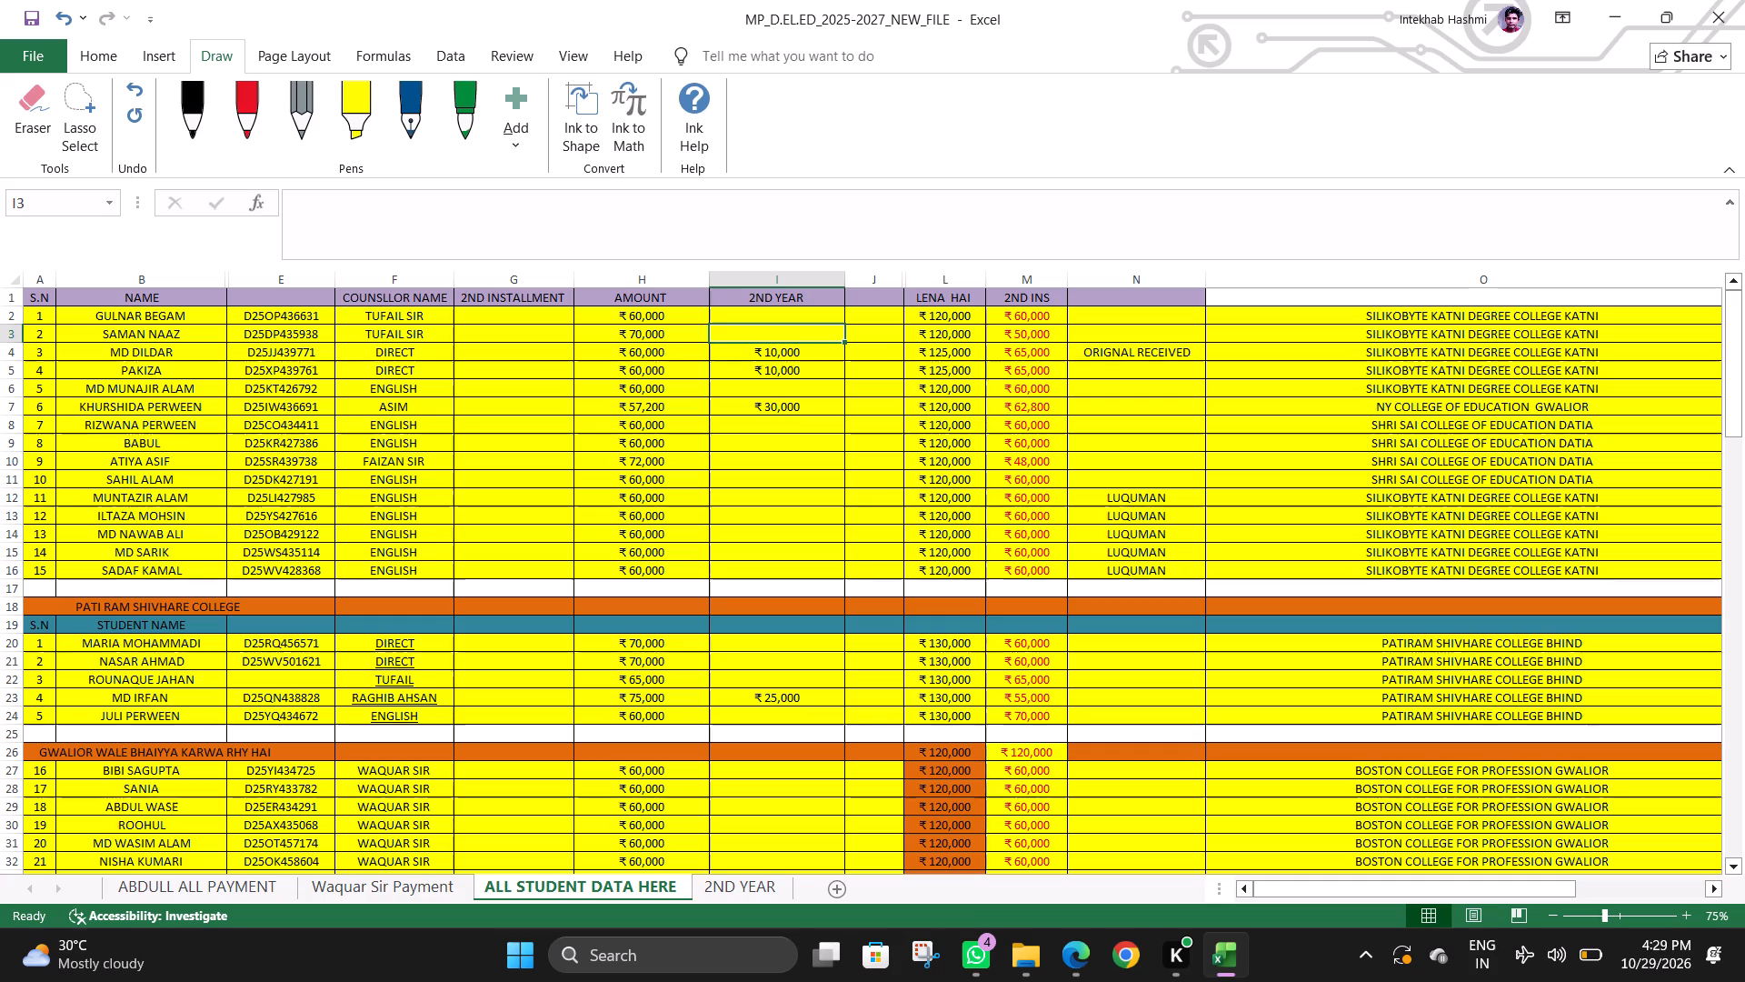
left_click(753, 317)
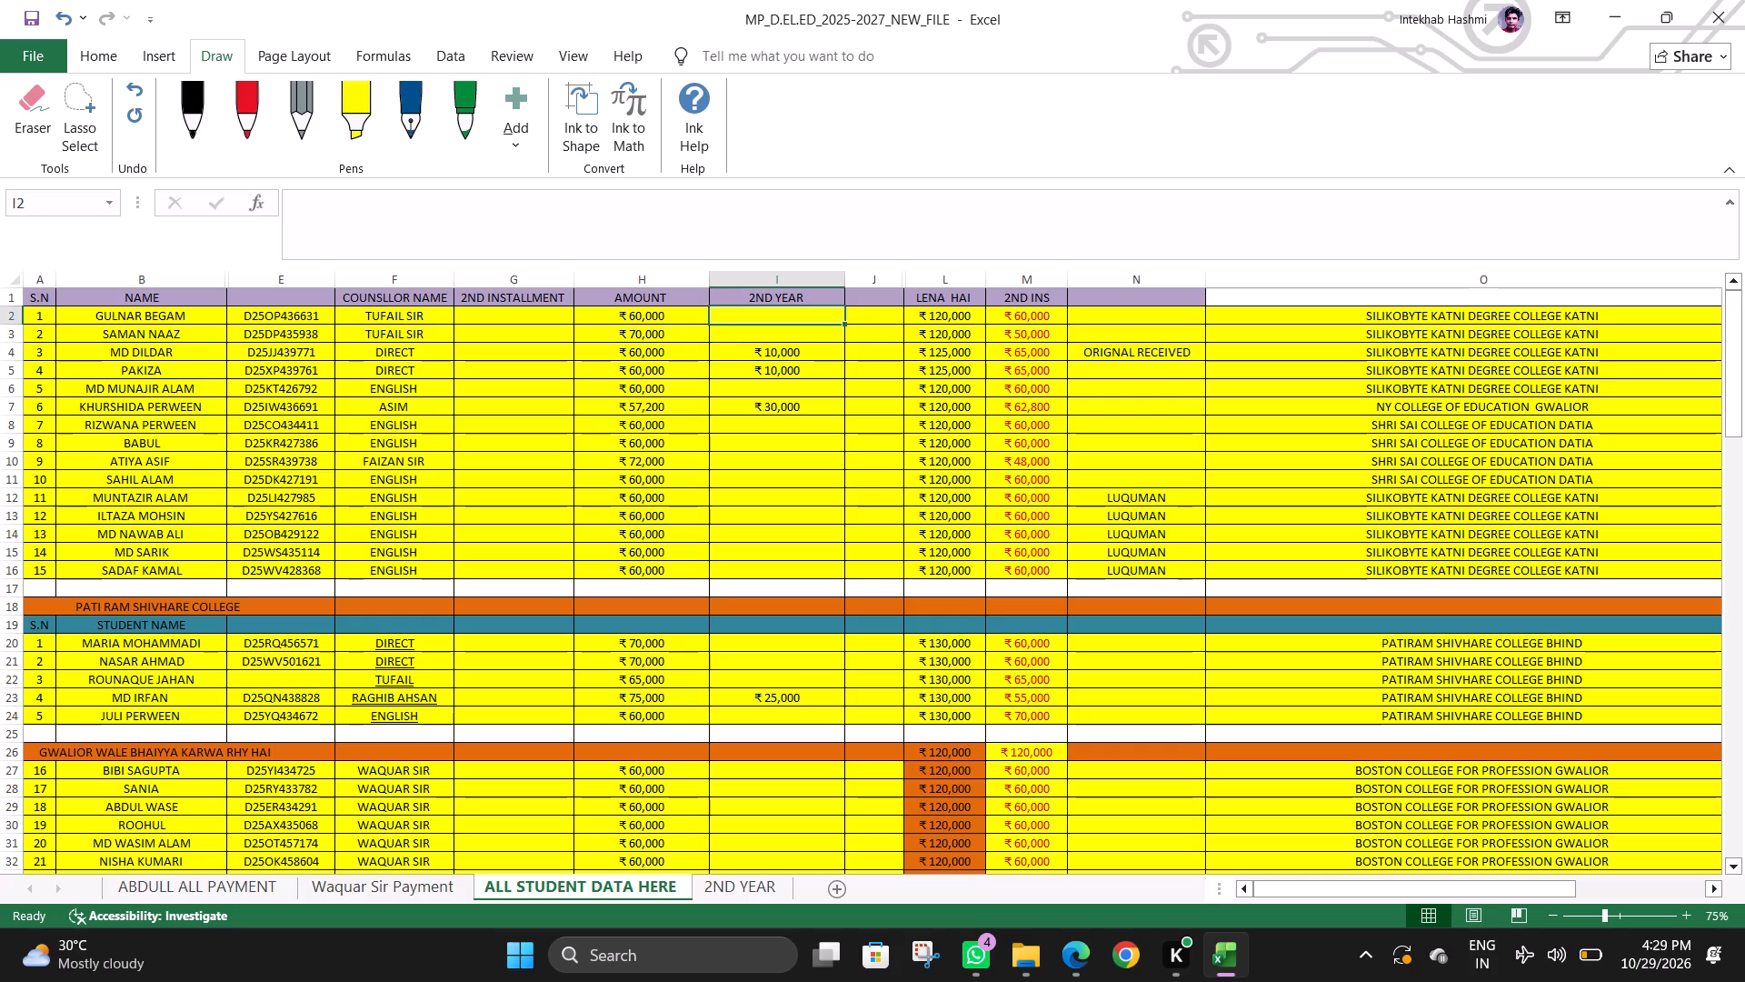
left_click(773, 334)
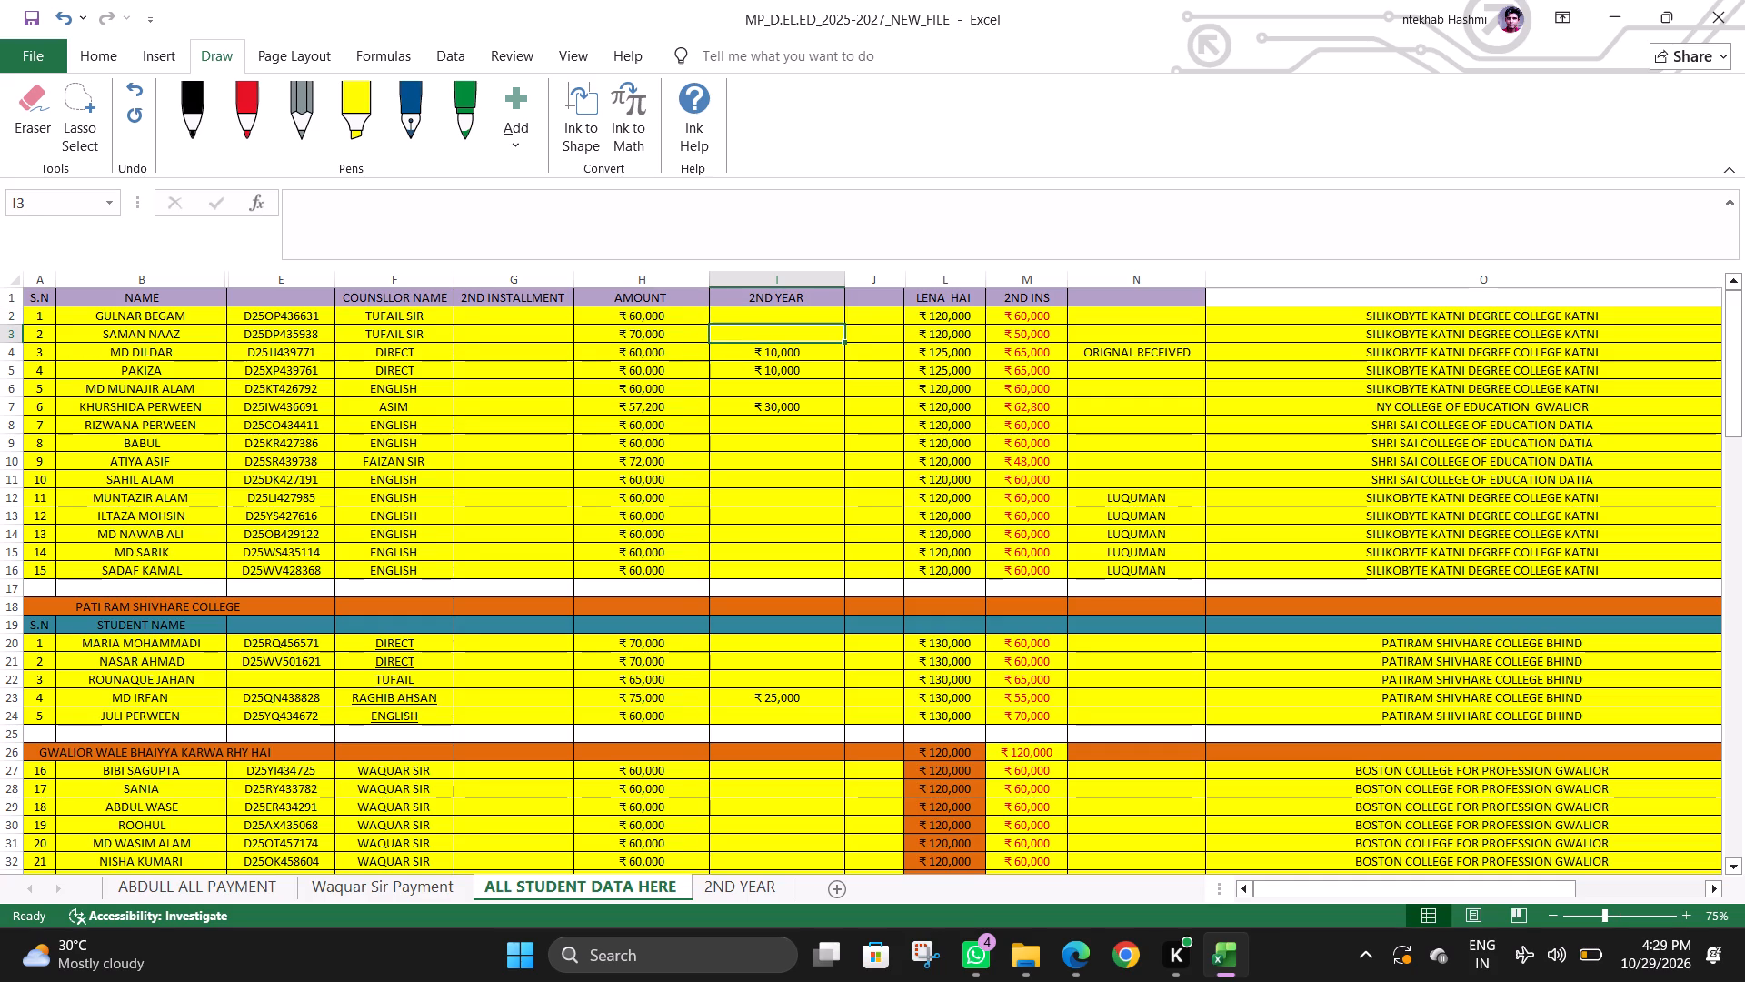
left_click(753, 306)
left_click(758, 329)
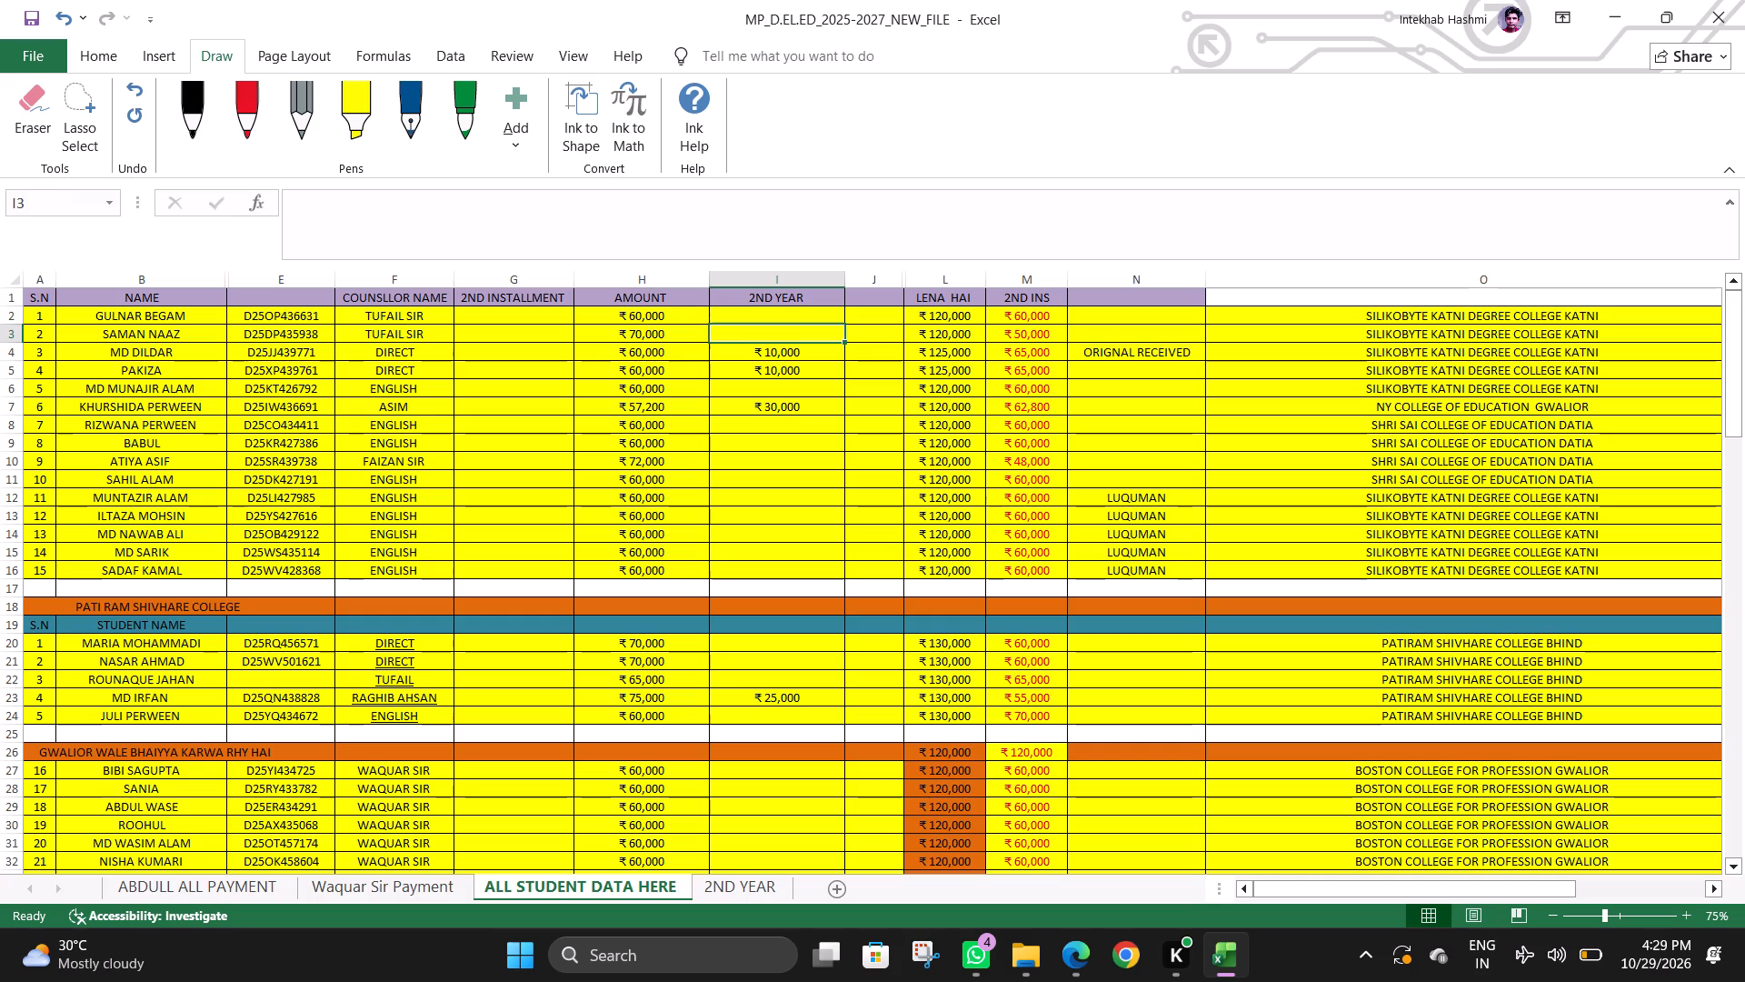
left_click(758, 316)
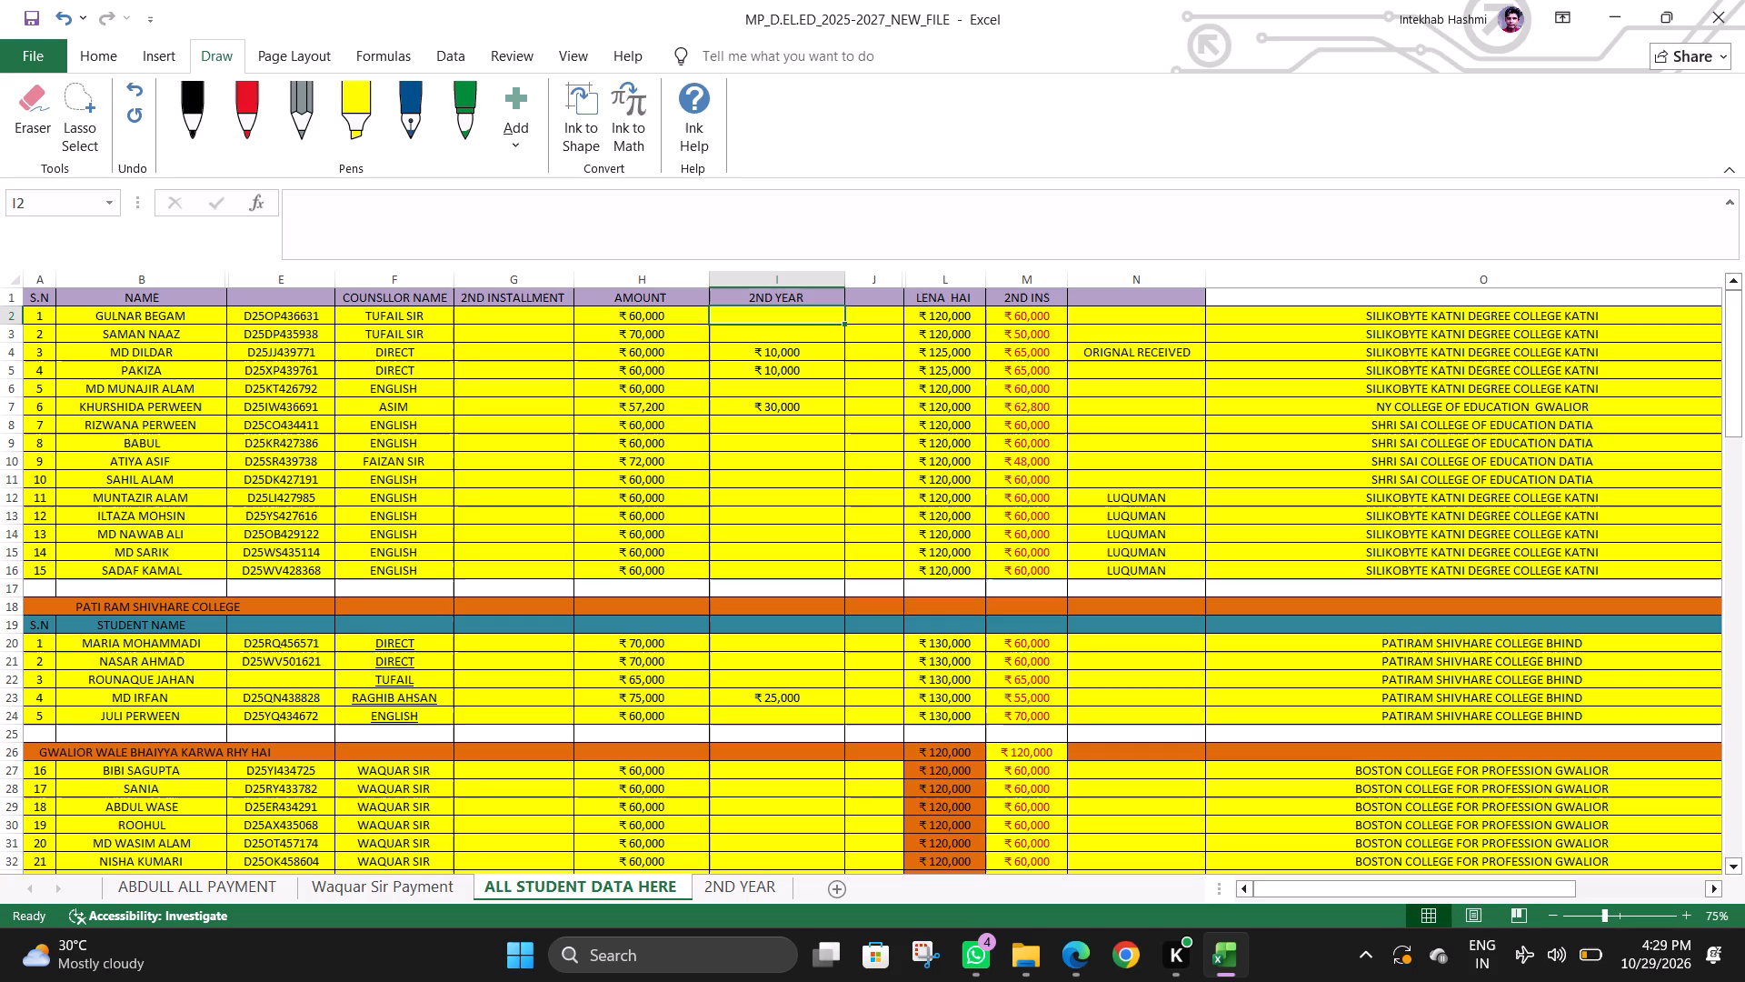
left_click(778, 394)
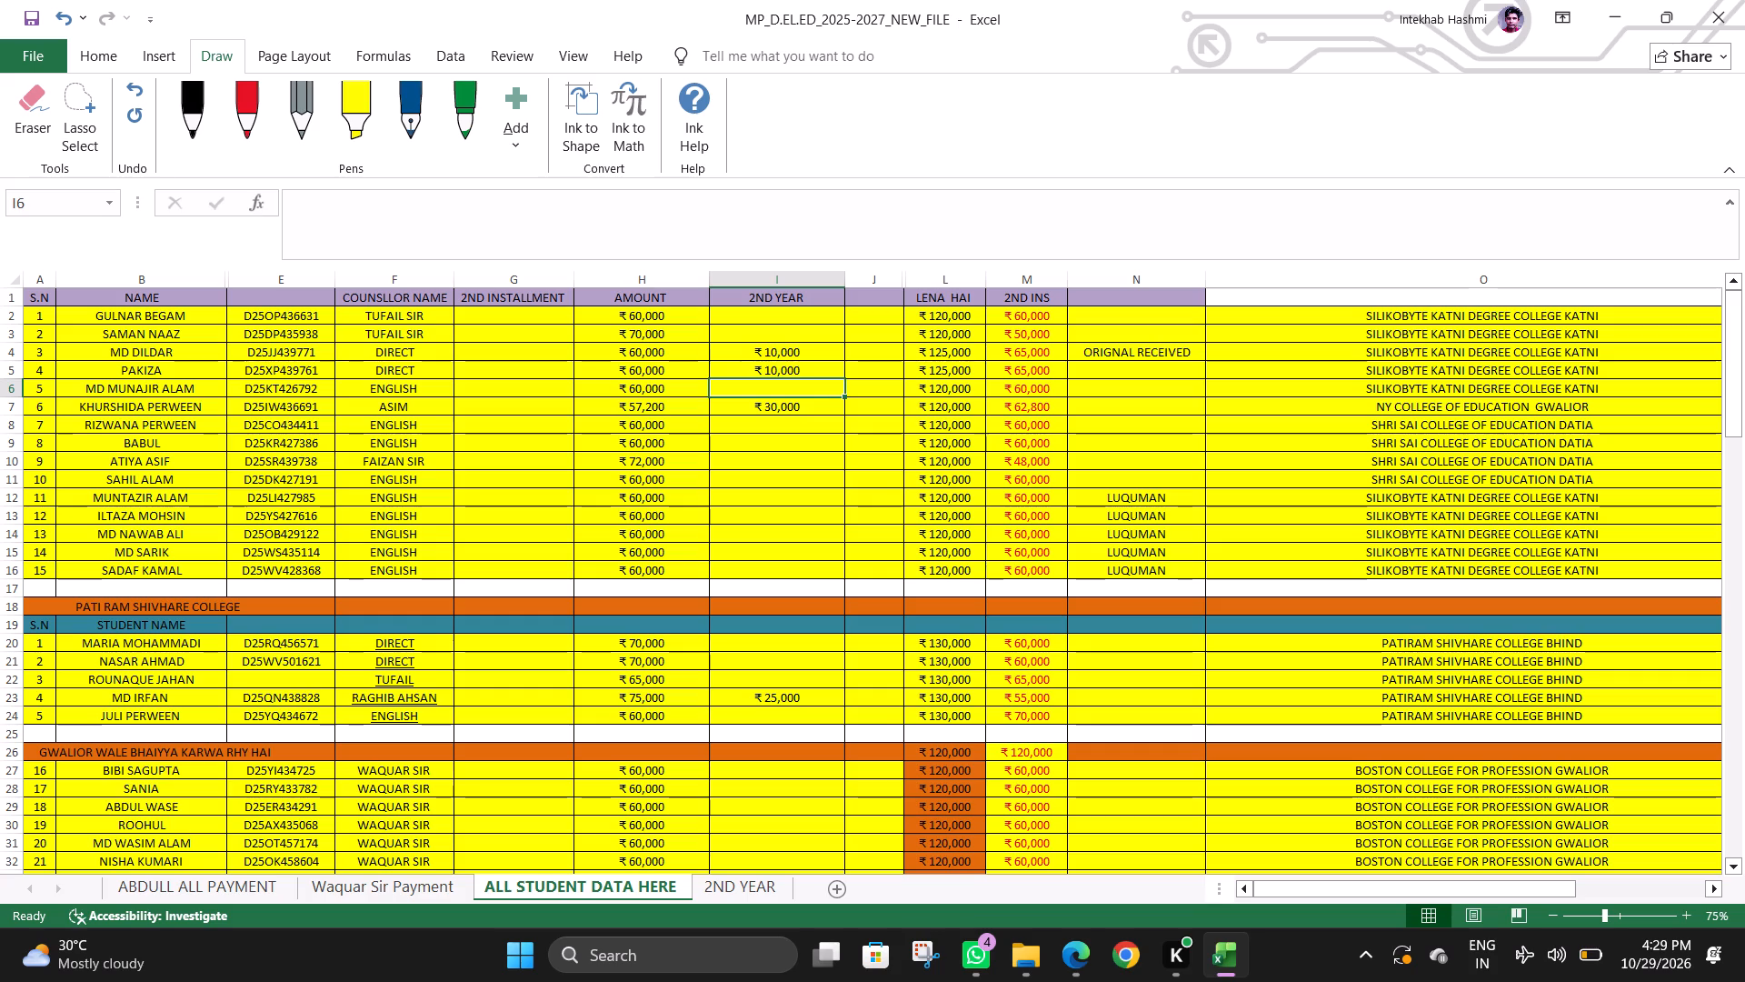